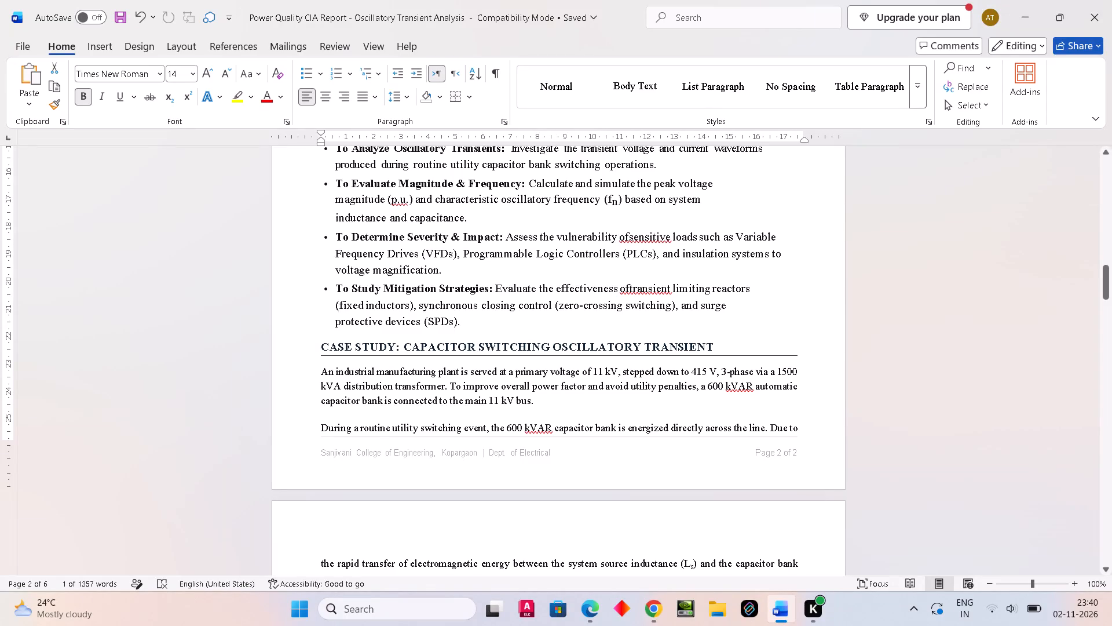
# Increase the "CASE STUDY: CAPACITOR SWITCHING OSCILLATORY TRANSIENT" heading to 14 pt.
pyautogui.scroll(3, 405, 390)
pyautogui.scroll(-2, 405, 390)
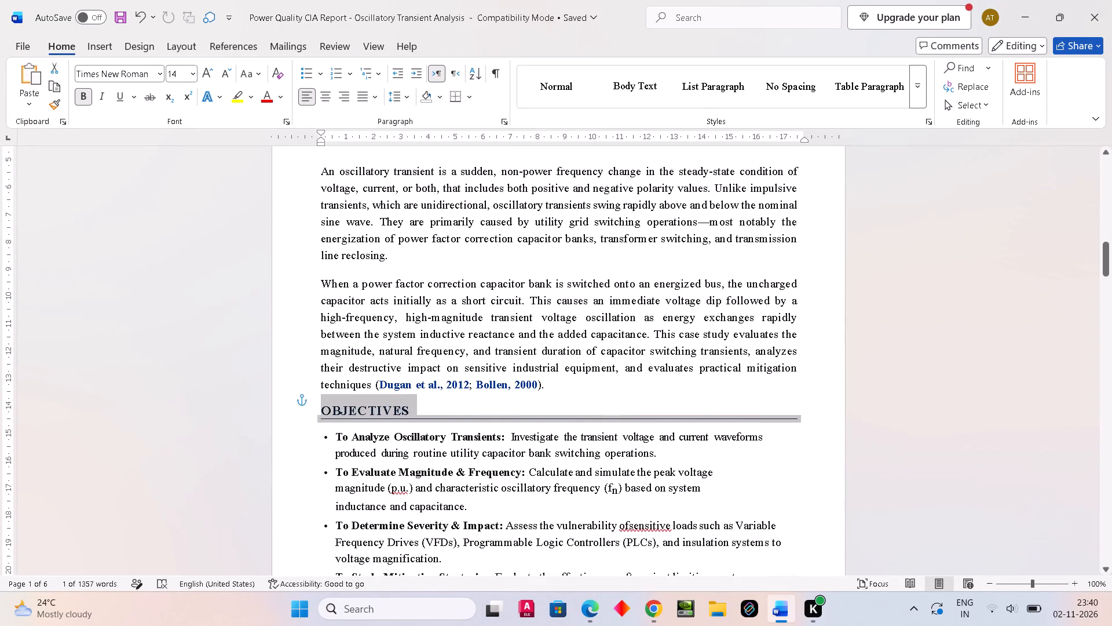
pyautogui.scroll(-2, 405, 390)
pyautogui.scroll(3, 405, 390)
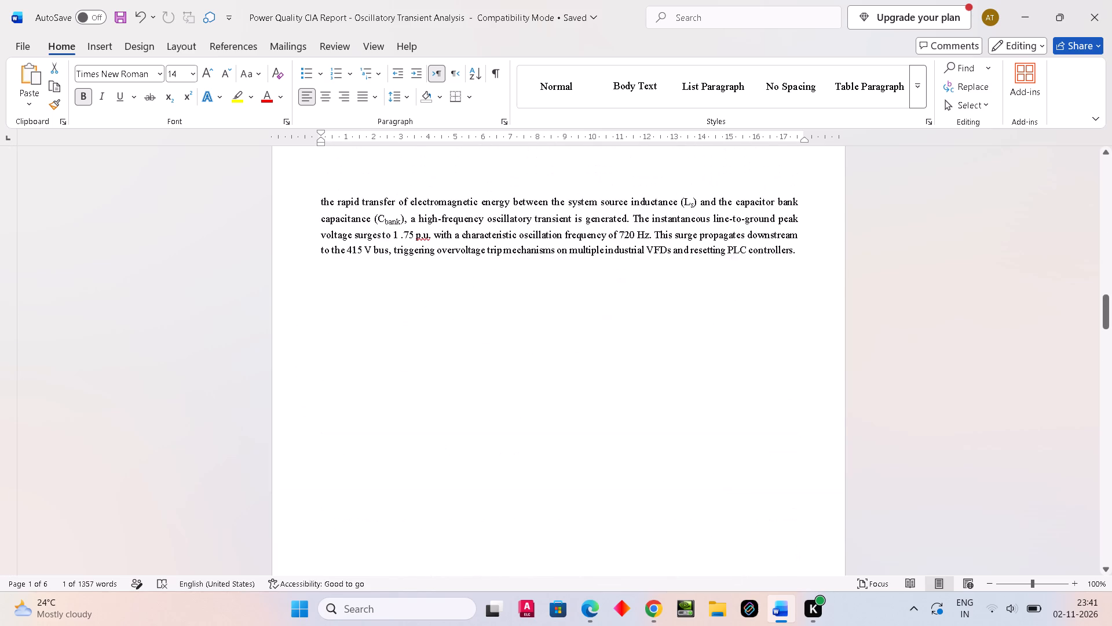
pyautogui.scroll(5, 405, 390)
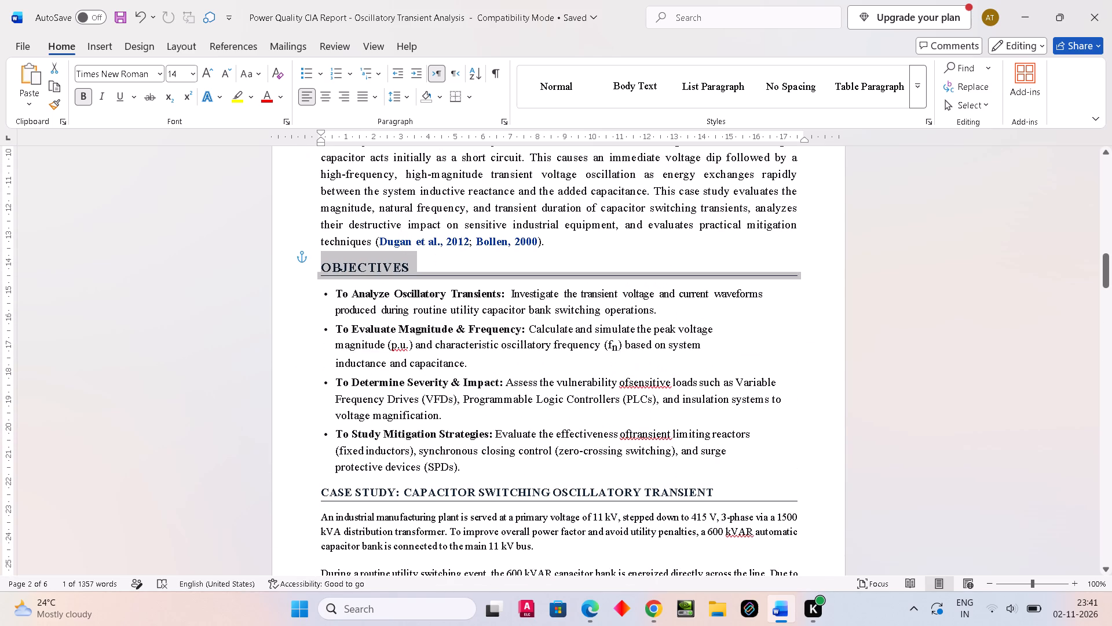
pyautogui.moveTo(321, 493); pyautogui.dragTo(653, 480)
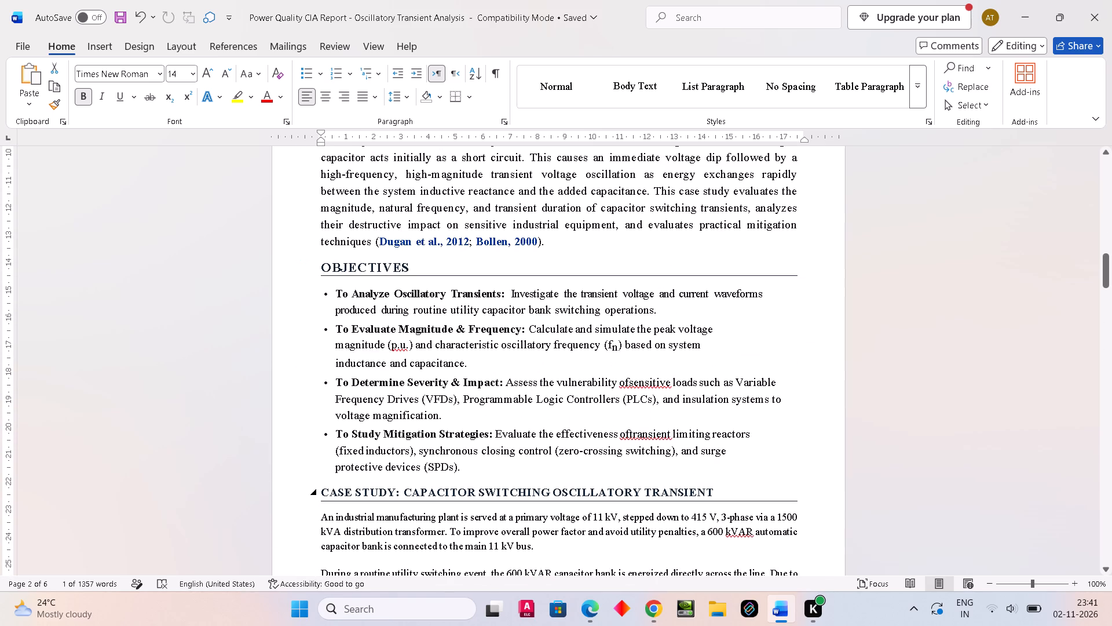
pyautogui.moveTo(653, 480); pyautogui.dragTo(746, 495)
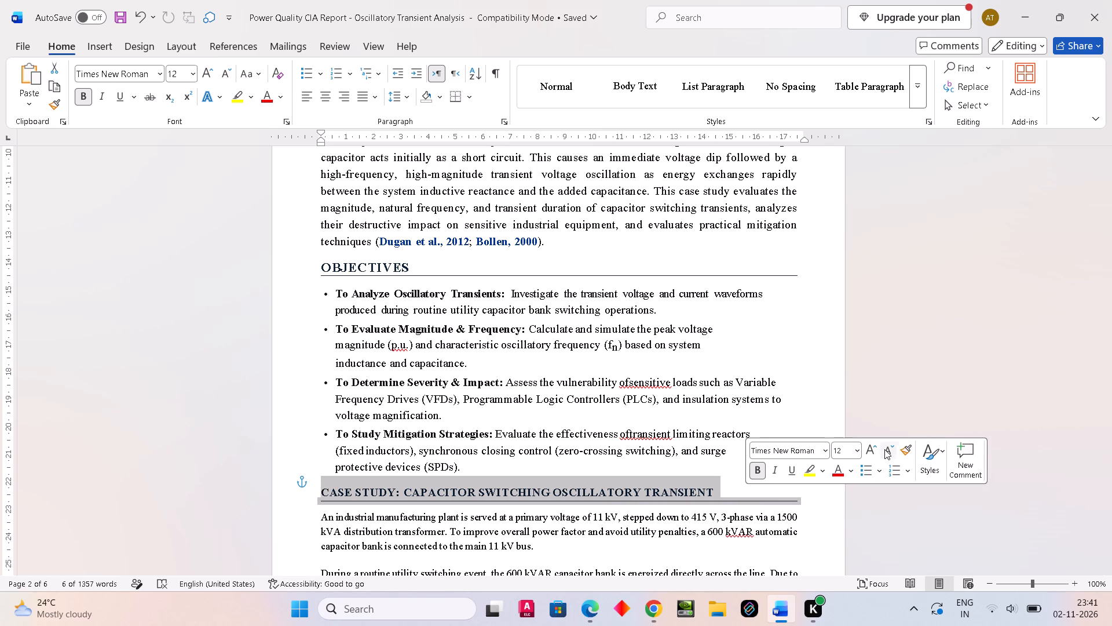
pyautogui.click(869, 448)
# Increase the first case study paragraph, beginning "An industrial manufacturing plant", to 12 pt.
pyautogui.scroll(-1, 654, 528)
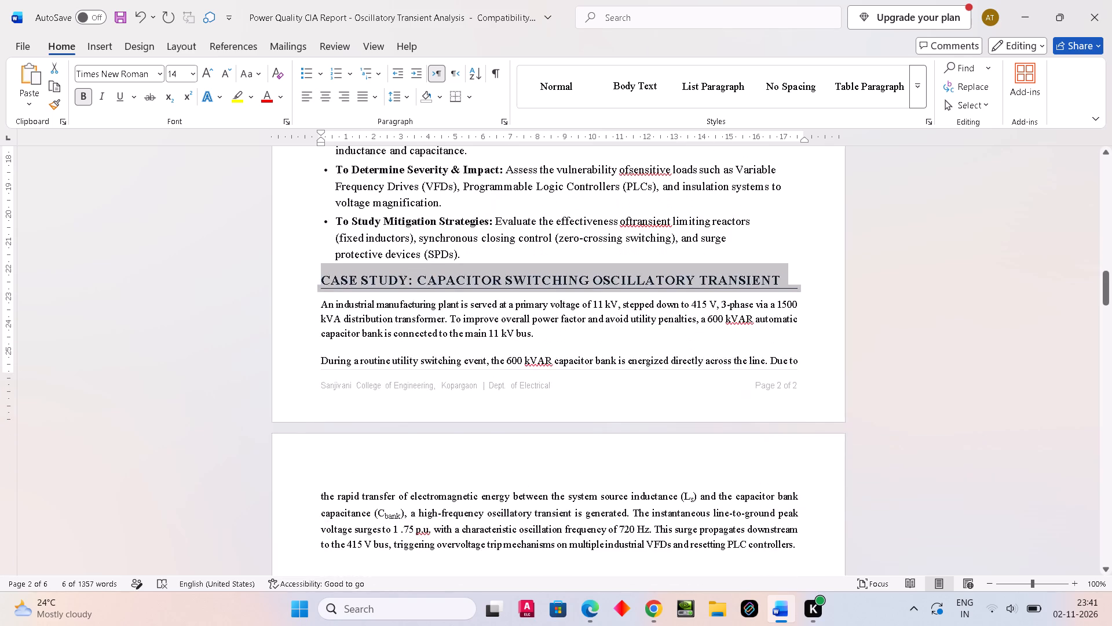
pyautogui.scroll(-1, 654, 528)
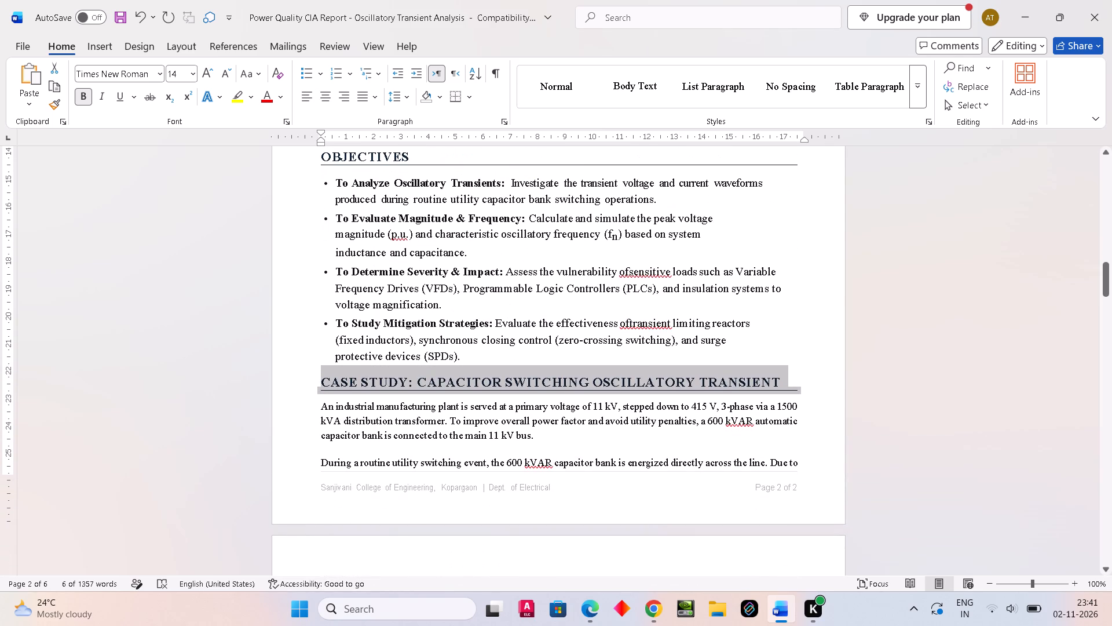
pyautogui.moveTo(321, 405); pyautogui.dragTo(663, 449)
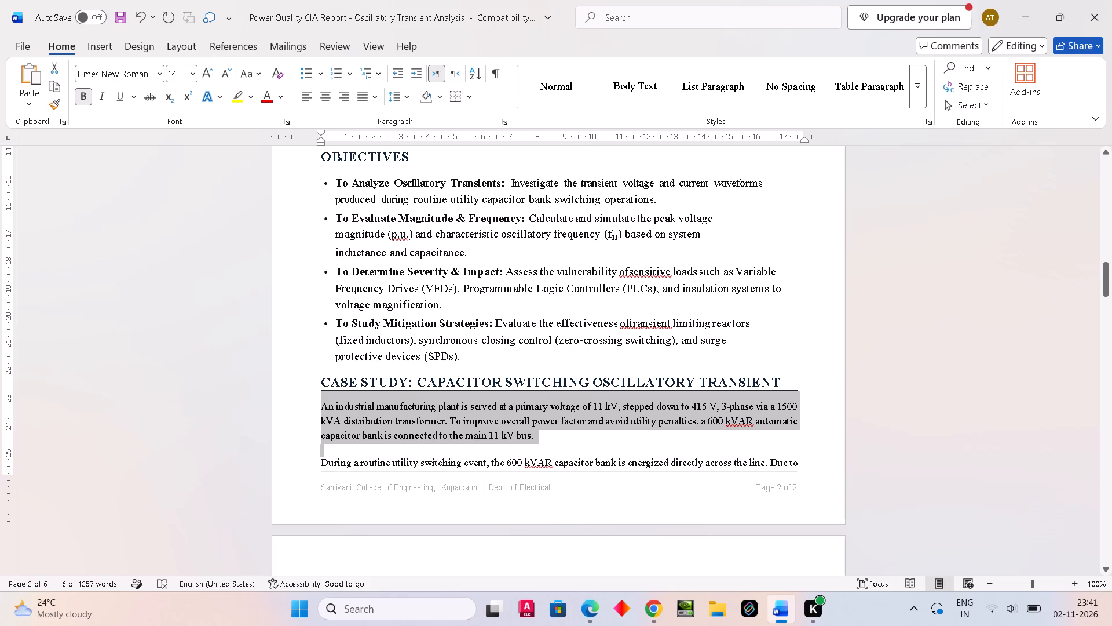
pyautogui.moveTo(663, 449); pyautogui.dragTo(612, 438)
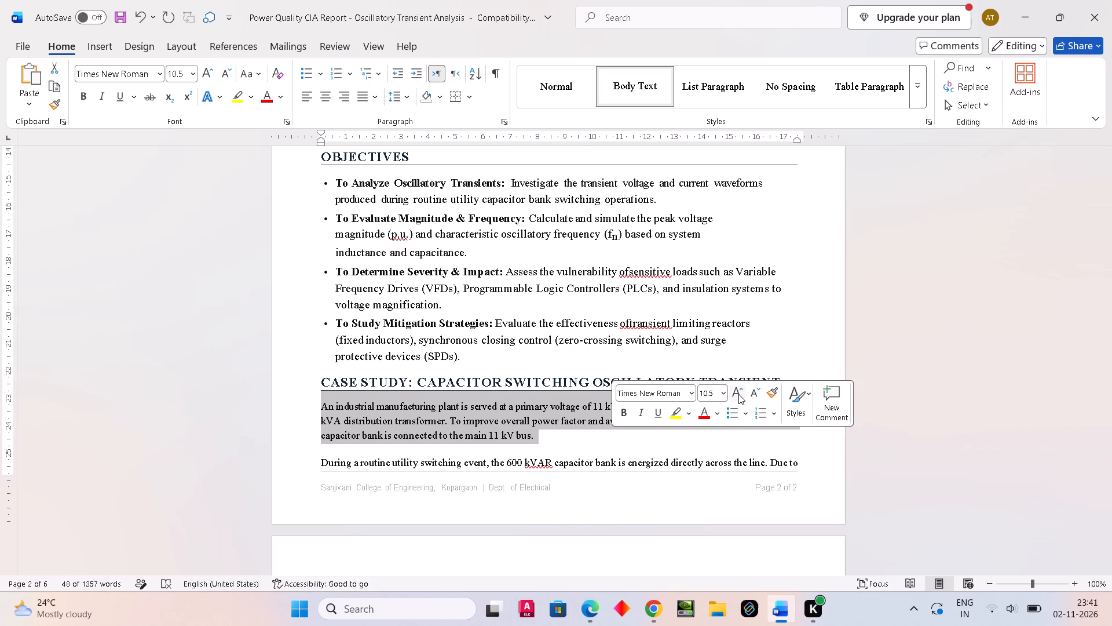
pyautogui.click(738, 394)
pyautogui.click(738, 394)
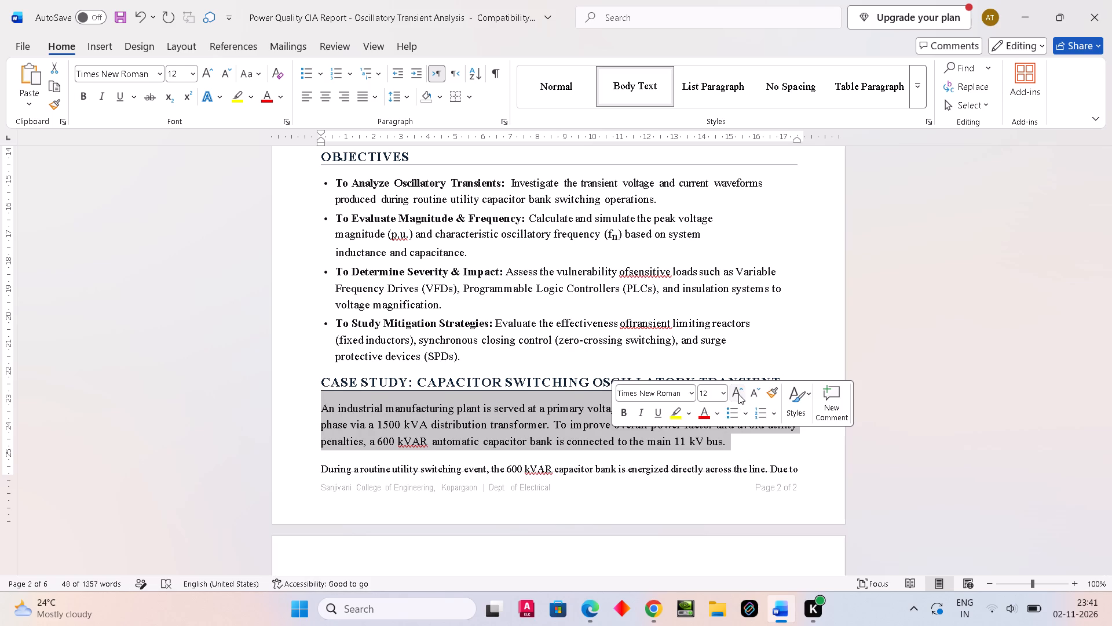
# Add a line break after the first case study paragraph to push the "During a routine utility switching event" paragraph onto the next page.
pyautogui.click(322, 469)
pyautogui.moveTo(322, 469); pyautogui.dragTo(359, 478)
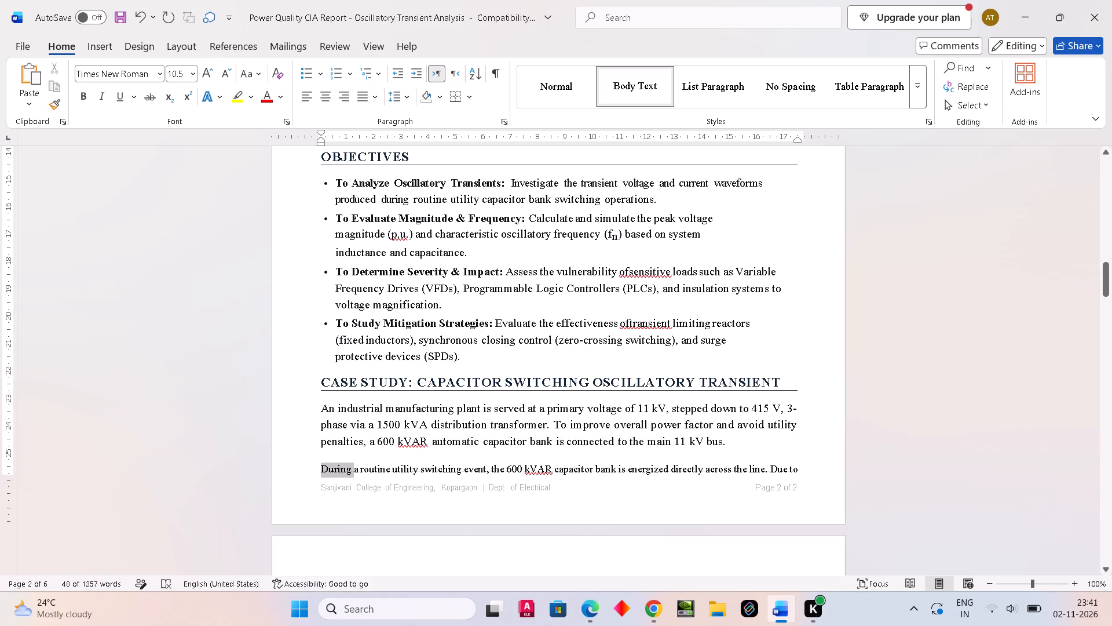
pyautogui.moveTo(359, 478); pyautogui.dragTo(834, 493)
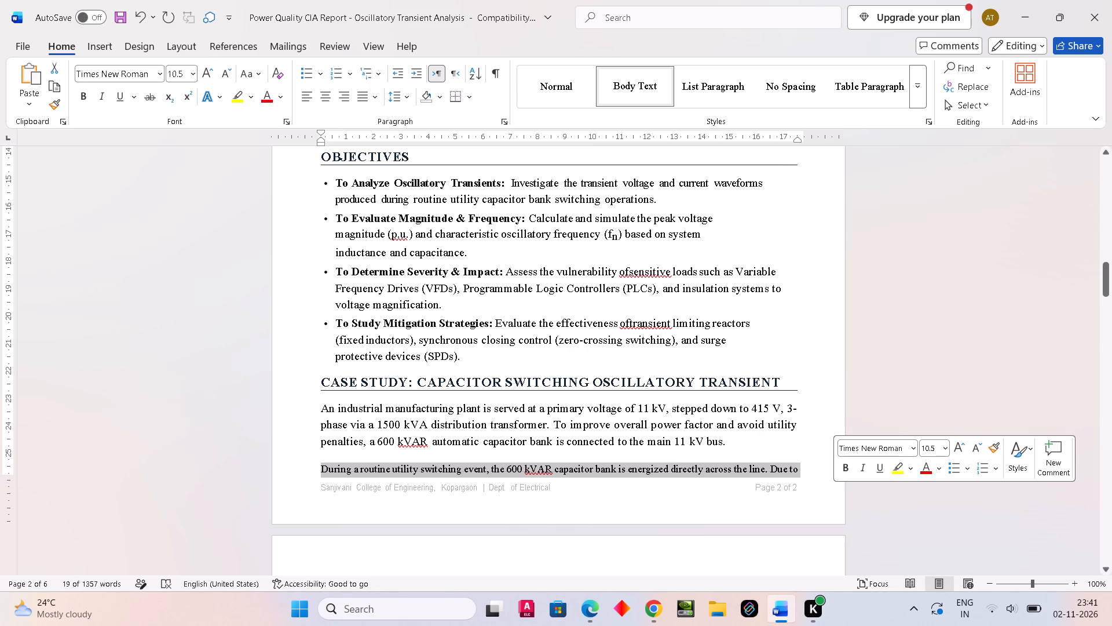
pyautogui.click(727, 439)
pyautogui.press('Return')
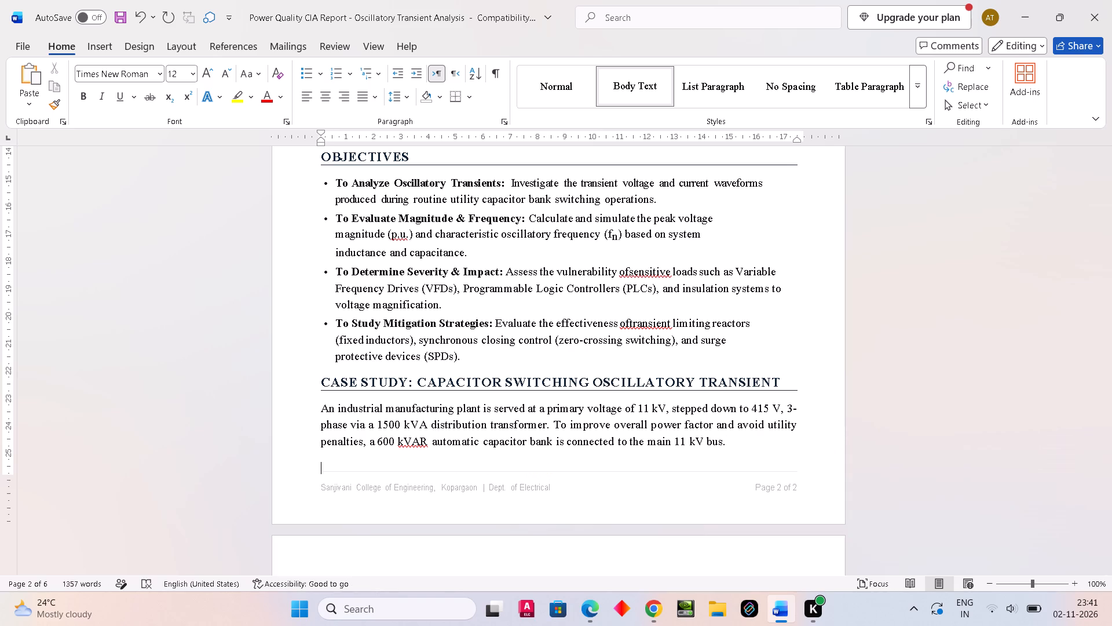
# Set the whole "During a routine utility switching event" paragraph, including its subscripts, to 12 pt.
pyautogui.scroll(-2, 682, 486)
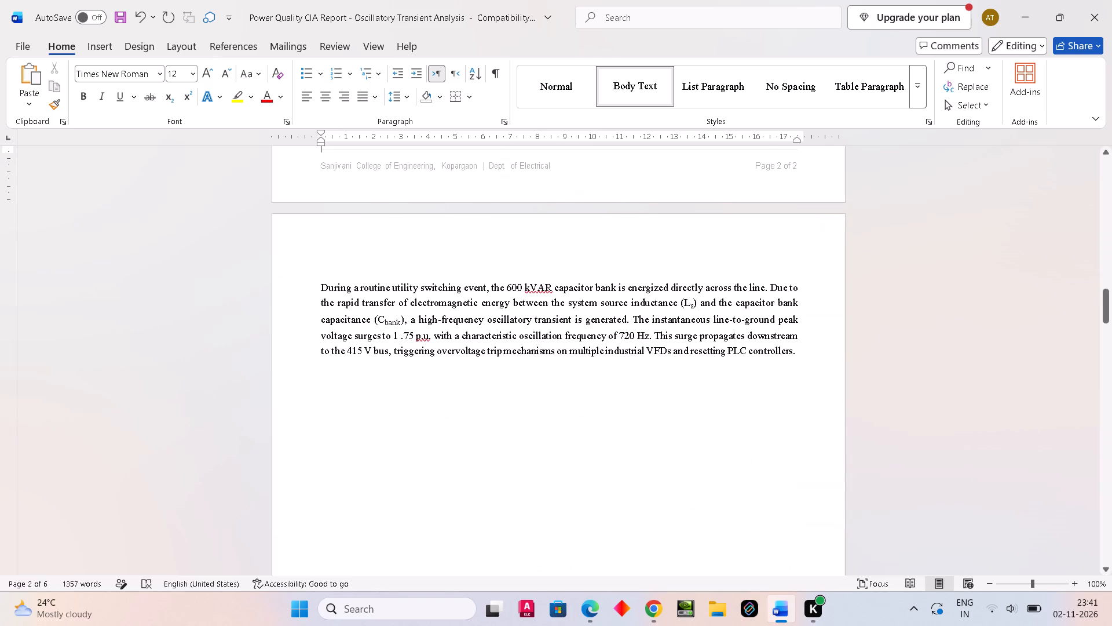
pyautogui.scroll(1, 682, 486)
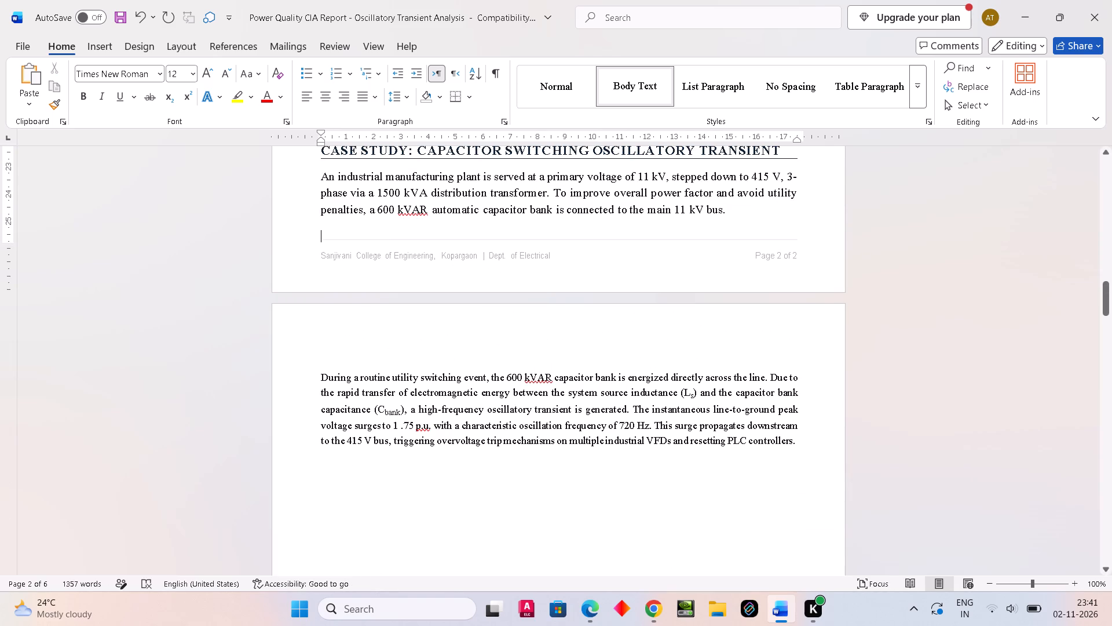
pyautogui.moveTo(317, 374); pyautogui.dragTo(840, 497)
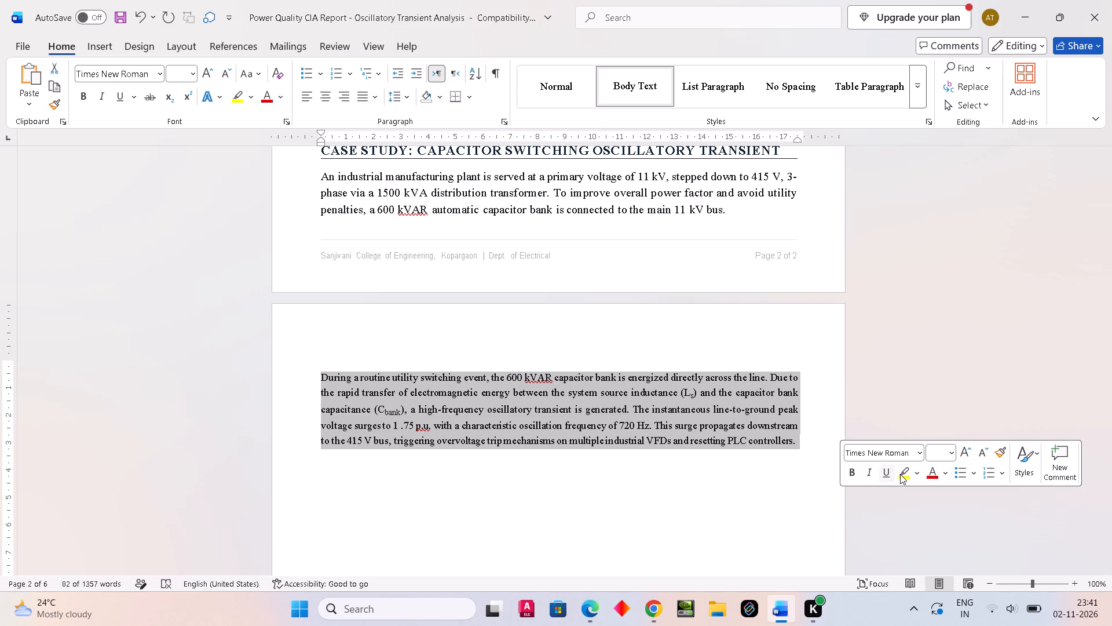
pyautogui.click(959, 451)
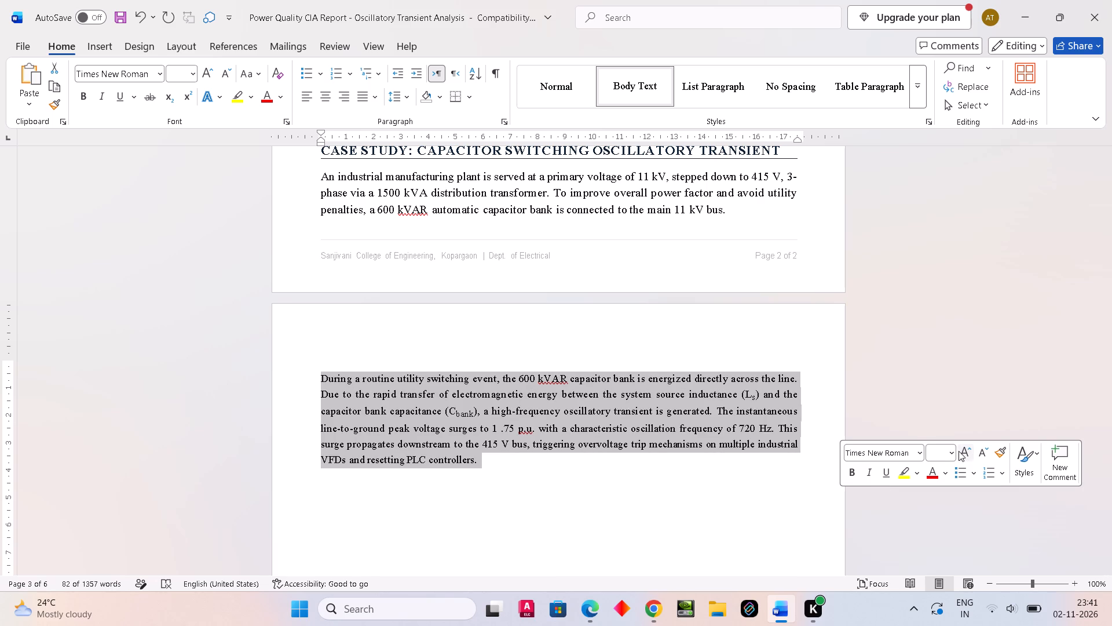
pyautogui.click(959, 451)
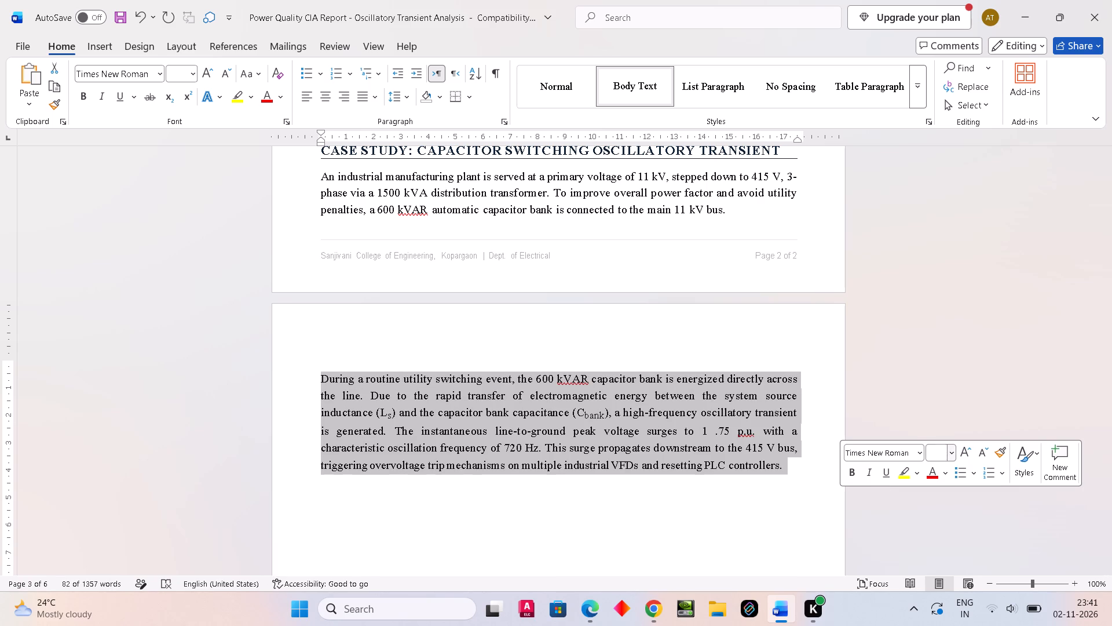
pyautogui.click(949, 450)
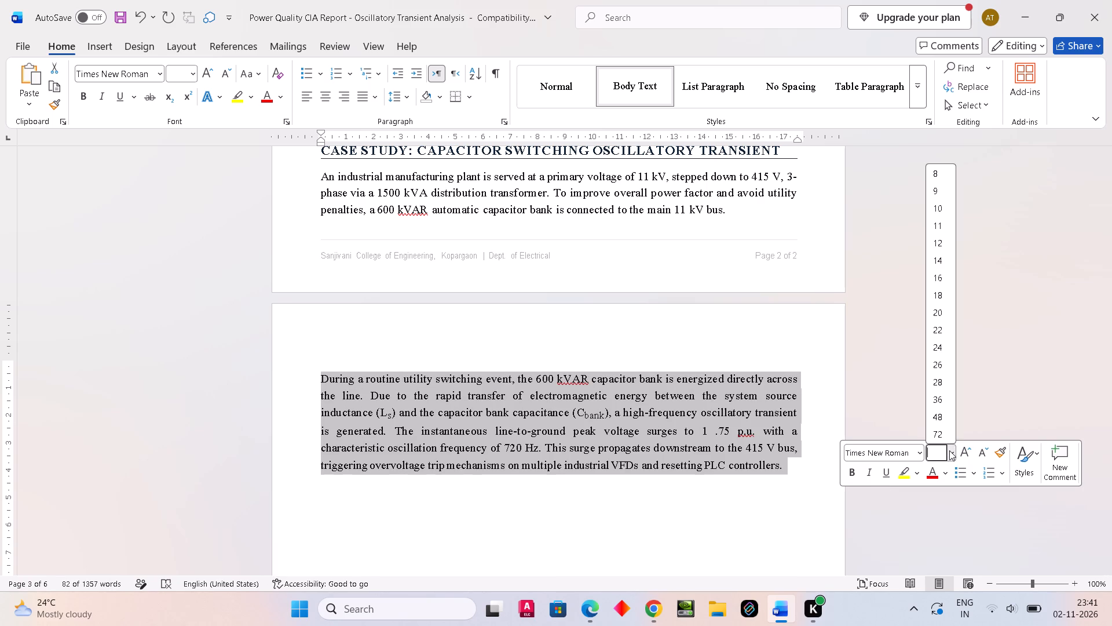
pyautogui.click(944, 238)
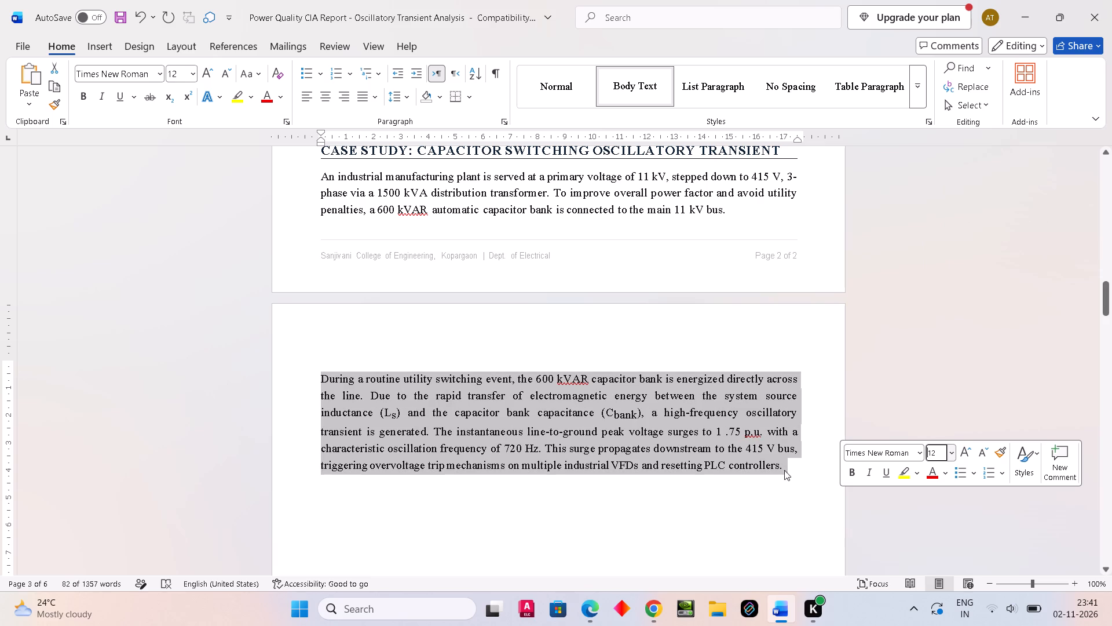
# Look through the report from the cover page to the references to check the layout and text formatting.
pyautogui.scroll(-2, 676, 475)
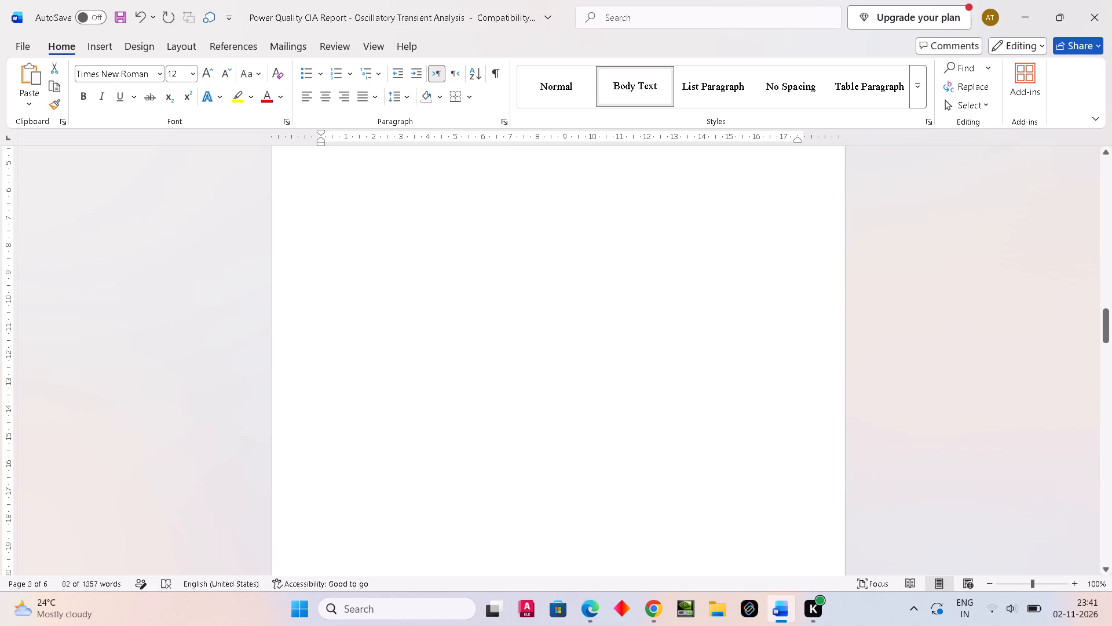
pyautogui.scroll(-8, 676, 475)
pyautogui.scroll(12, 676, 475)
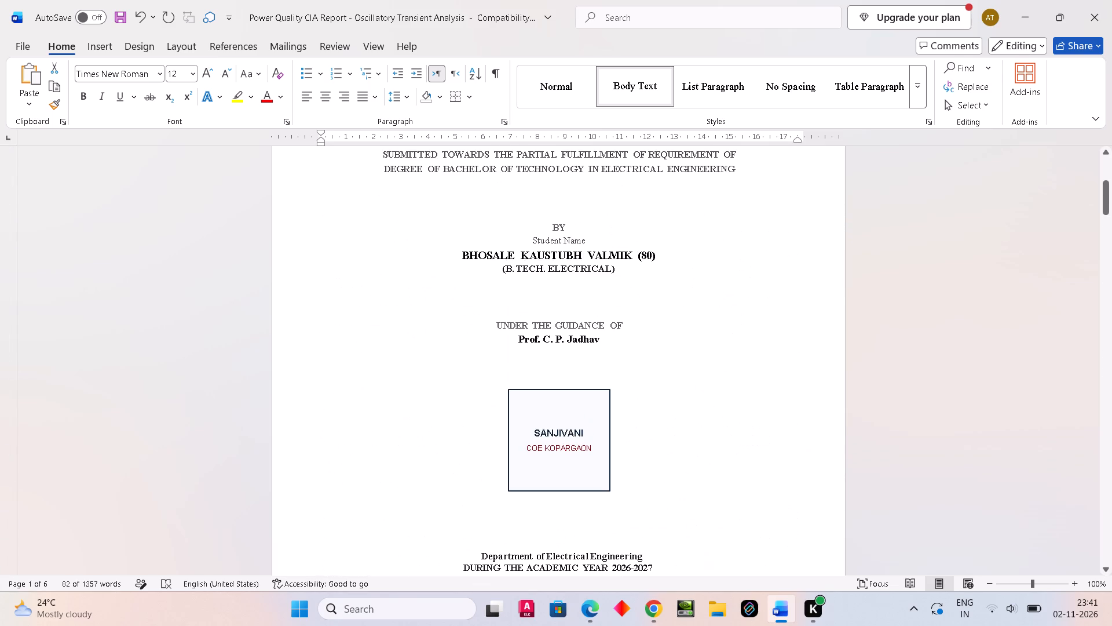
pyautogui.scroll(11, 676, 475)
pyautogui.scroll(-13, 676, 475)
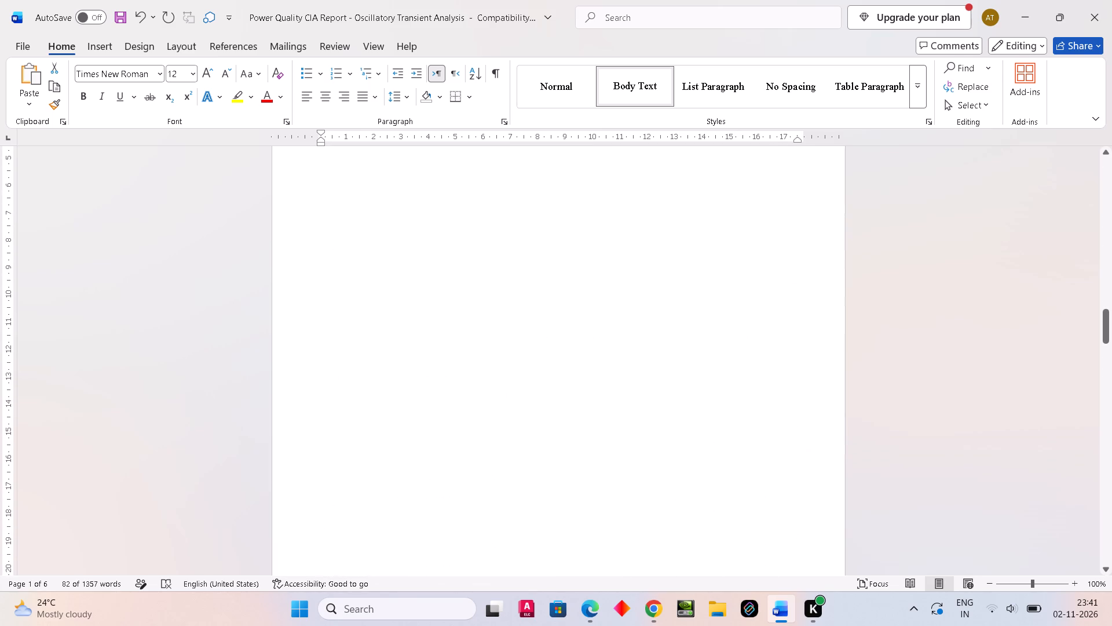
pyautogui.scroll(-14, 676, 475)
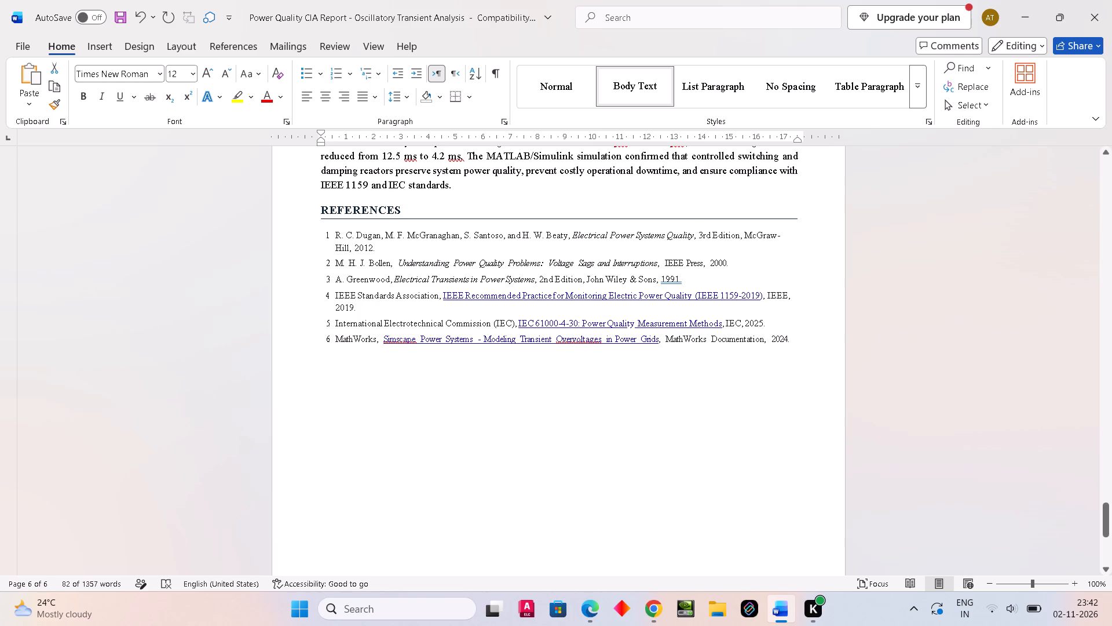
pyautogui.scroll(11, 676, 475)
pyautogui.scroll(-6, 676, 475)
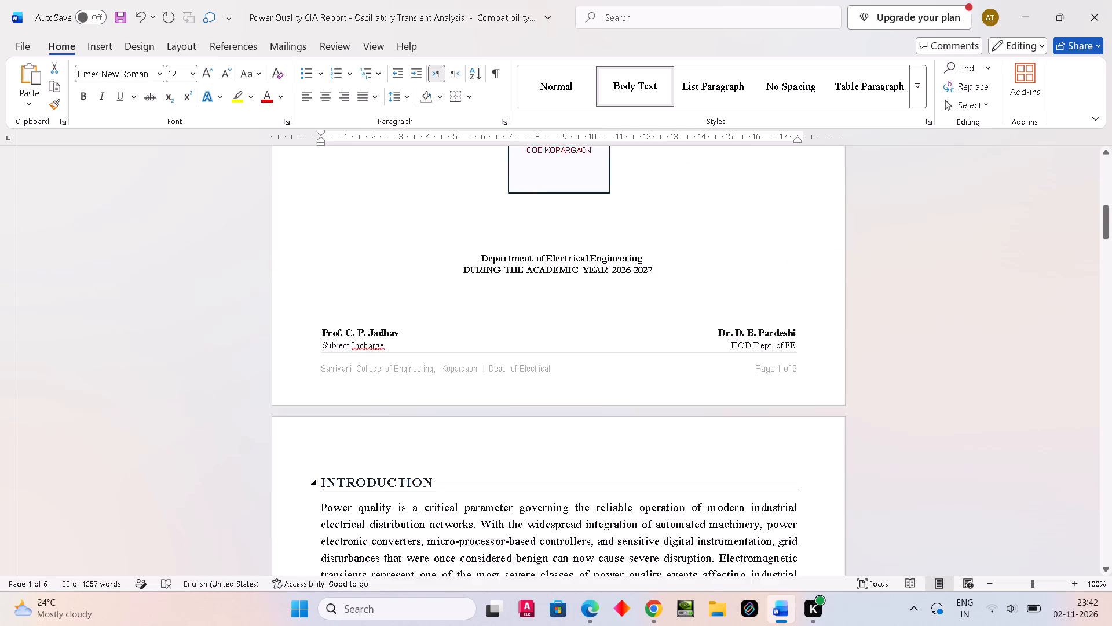
pyautogui.scroll(-20, 676, 475)
pyautogui.scroll(-20, 676, 475)
pyautogui.scroll(-20, 676, 475)
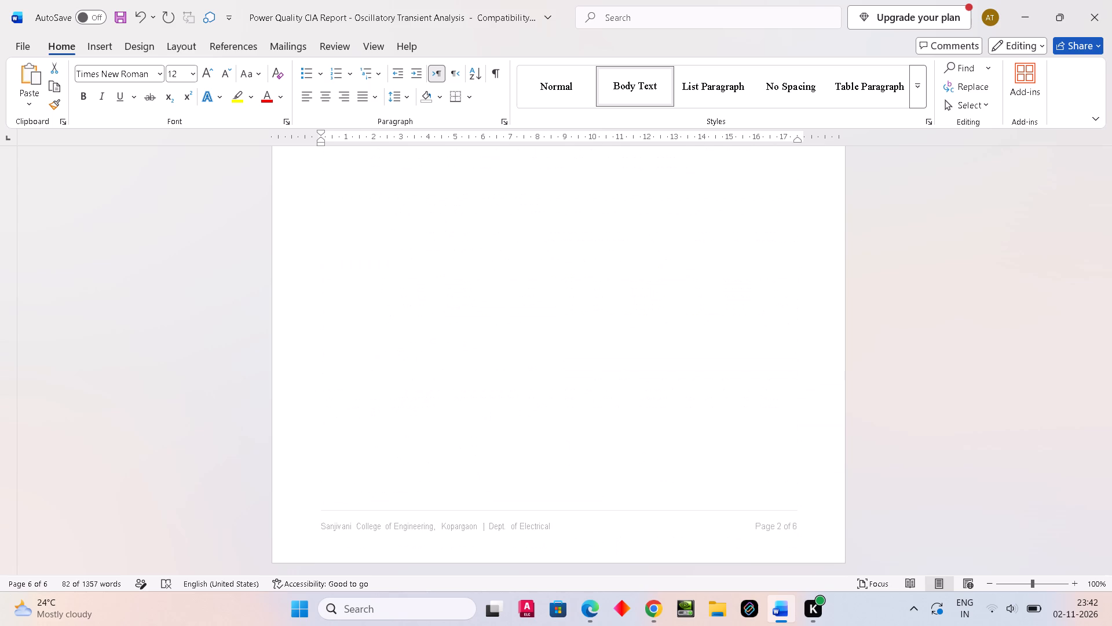
pyautogui.scroll(12, 676, 475)
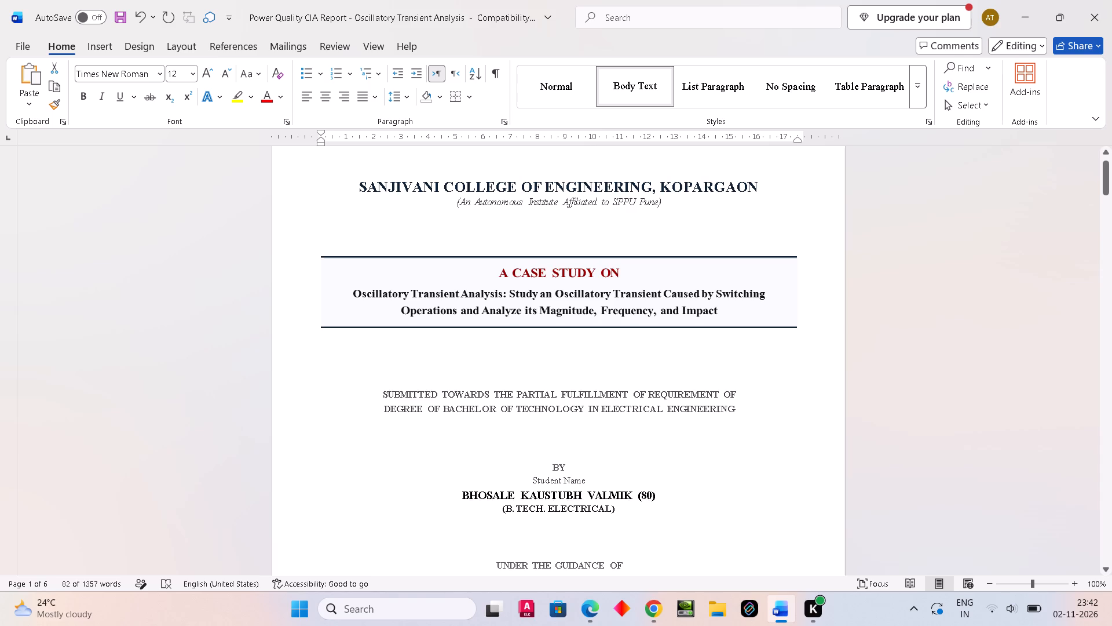
pyautogui.scroll(-11, 547, 496)
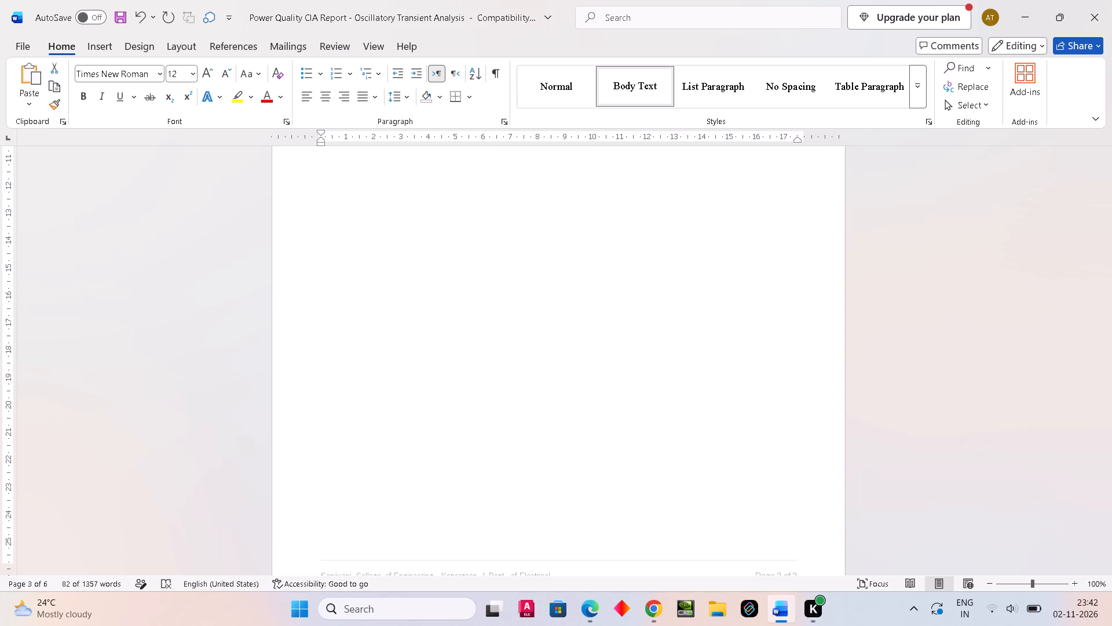
pyautogui.scroll(4, 547, 496)
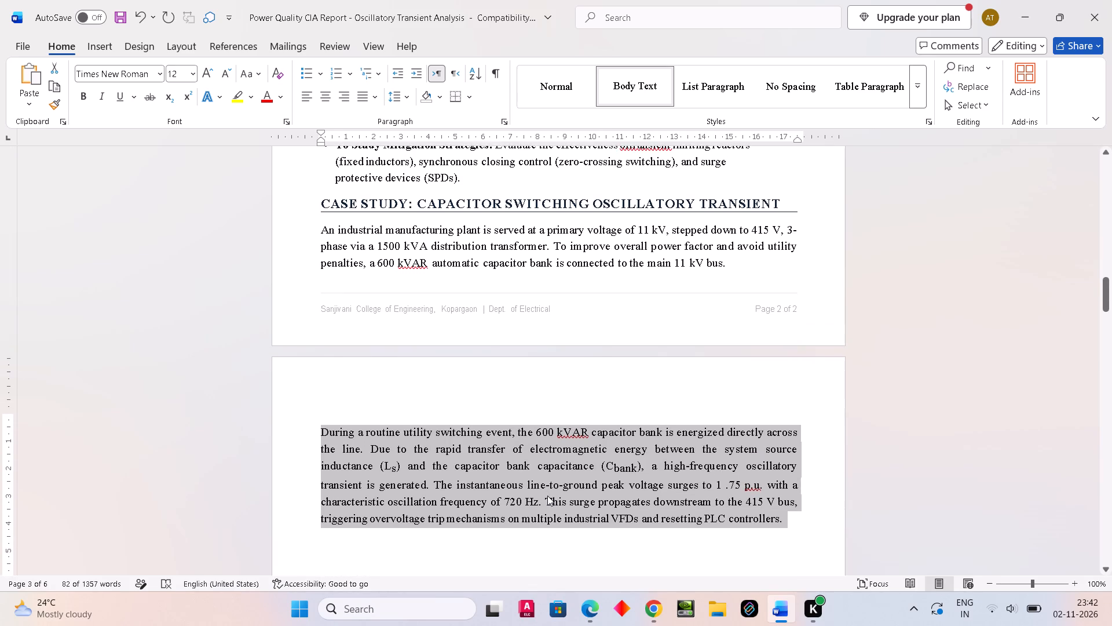
pyautogui.scroll(7, 547, 496)
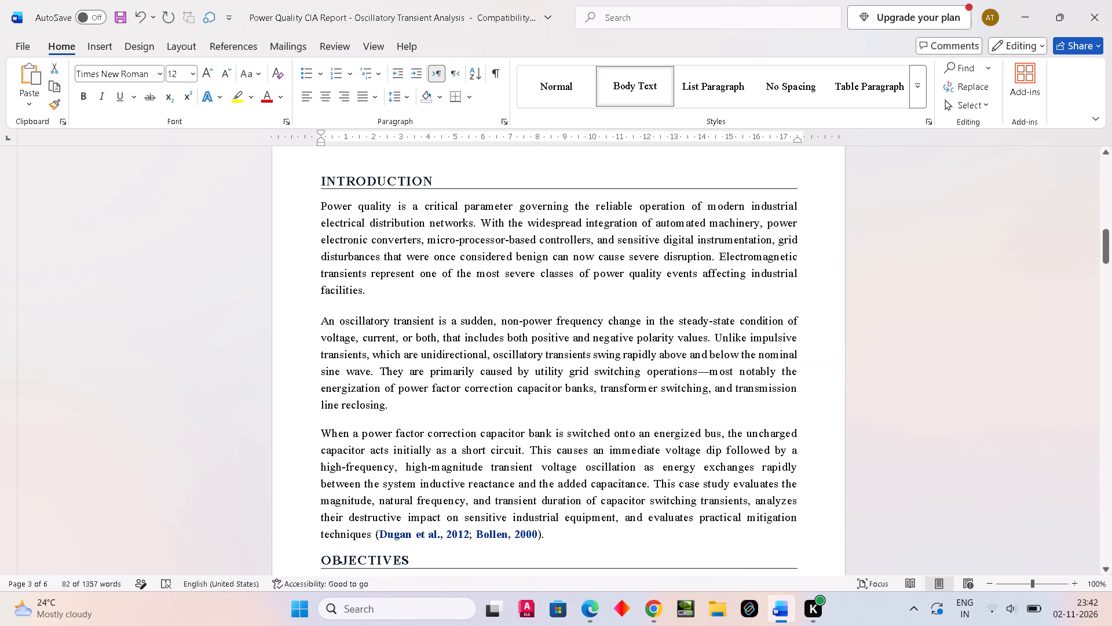
pyautogui.scroll(-2, 547, 496)
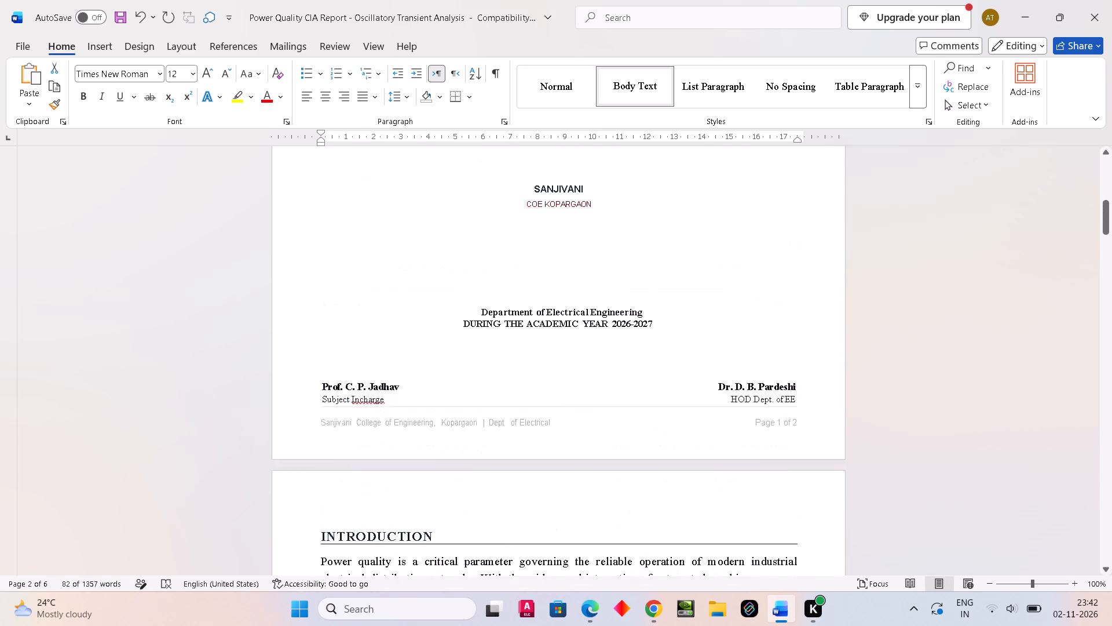
pyautogui.scroll(-2, 547, 496)
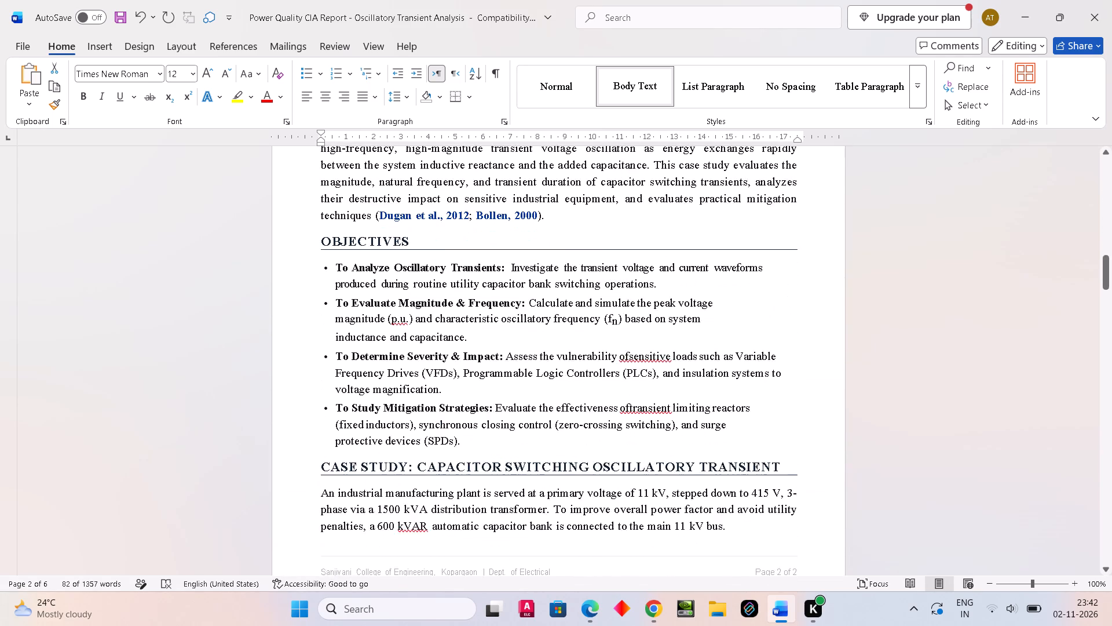
pyautogui.scroll(-1, 547, 496)
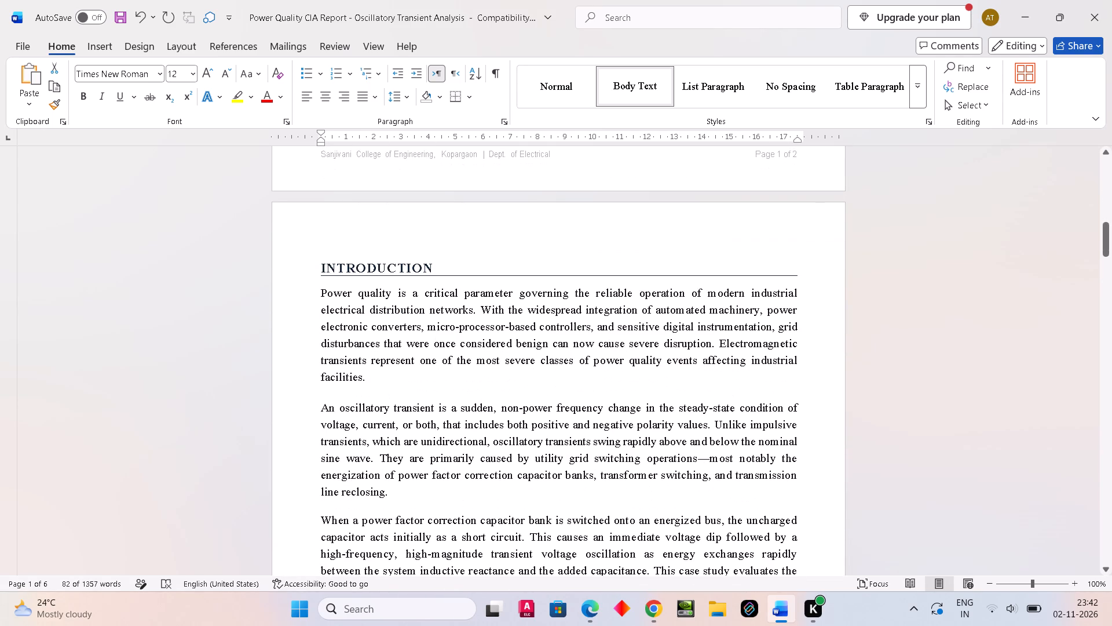
# Set the line spacing of the three Introduction paragraphs, through the Dugan and Bollen citation, to 1.5.
pyautogui.moveTo(320, 294); pyautogui.dragTo(500, 473)
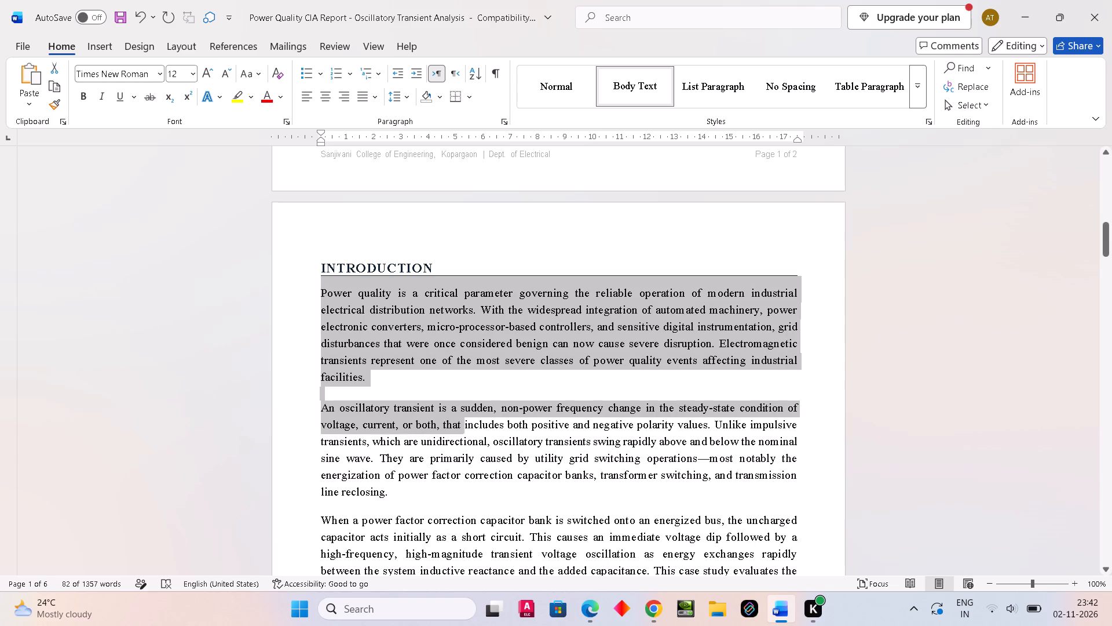
pyautogui.moveTo(500, 473); pyautogui.dragTo(630, 563)
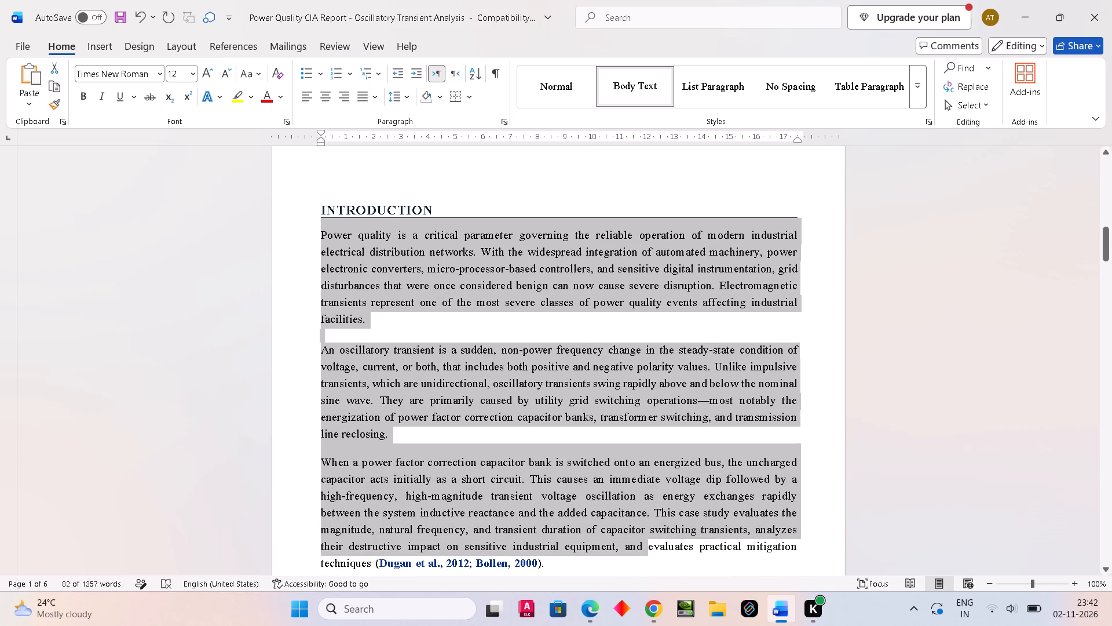
pyautogui.moveTo(630, 563); pyautogui.dragTo(624, 566)
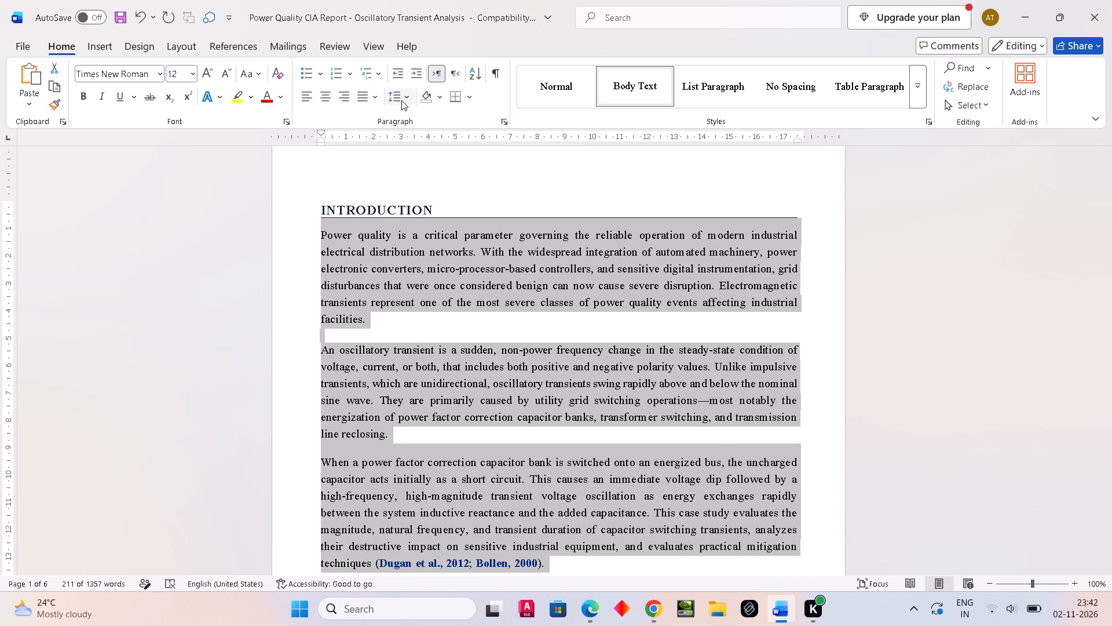
pyautogui.click(401, 99)
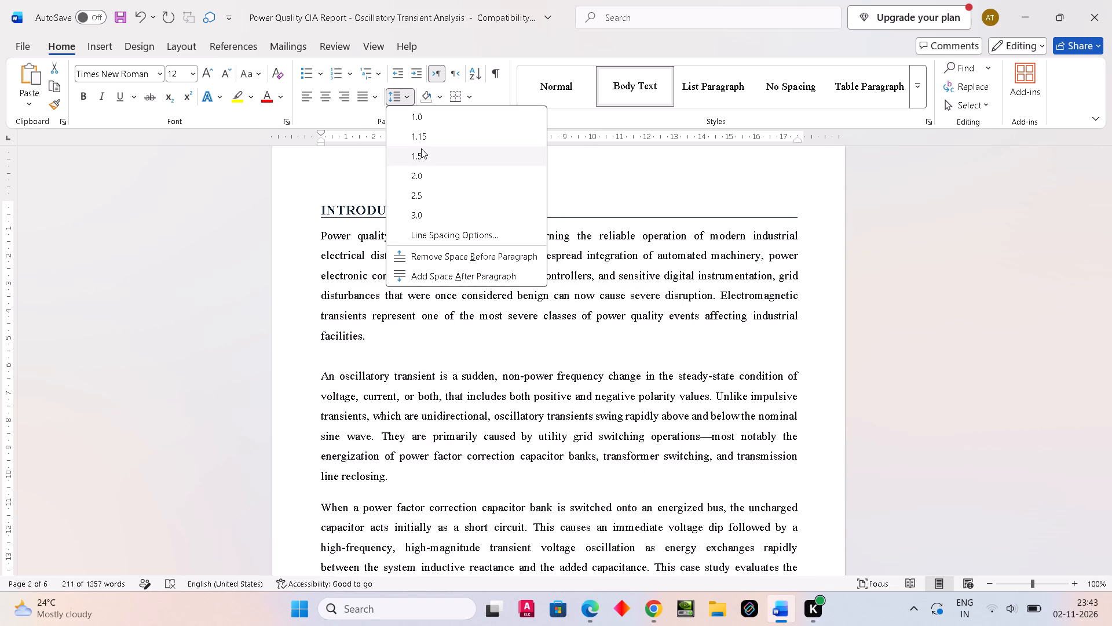
pyautogui.click(421, 148)
pyautogui.scroll(-1, 411, 134)
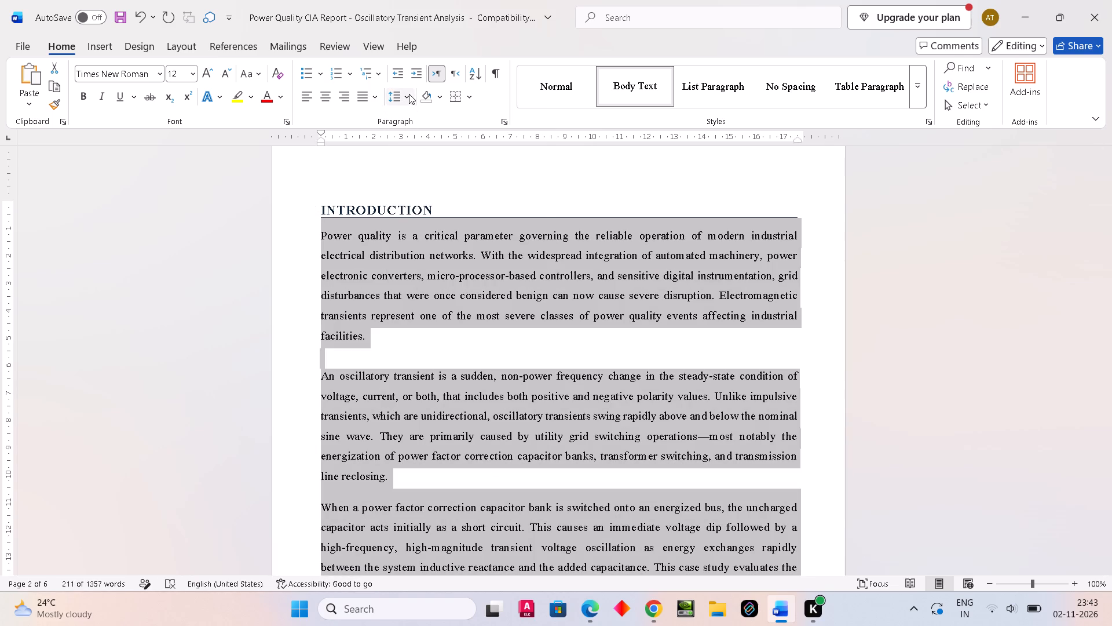
pyautogui.scroll(-1, 409, 94)
pyautogui.click(408, 96)
pyautogui.click(424, 155)
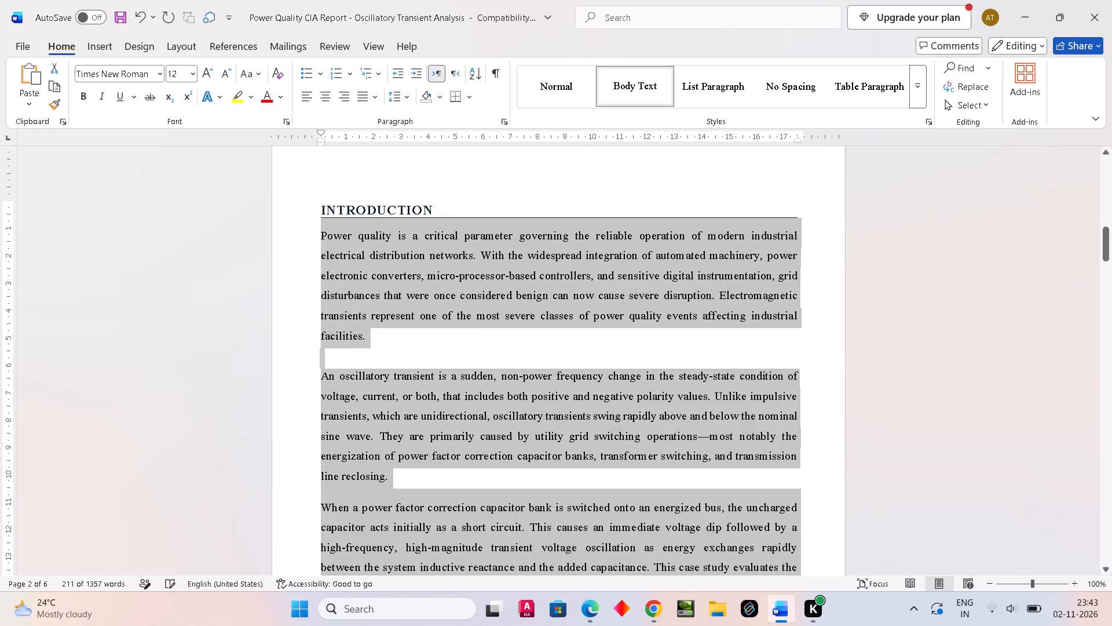
pyautogui.click(465, 354)
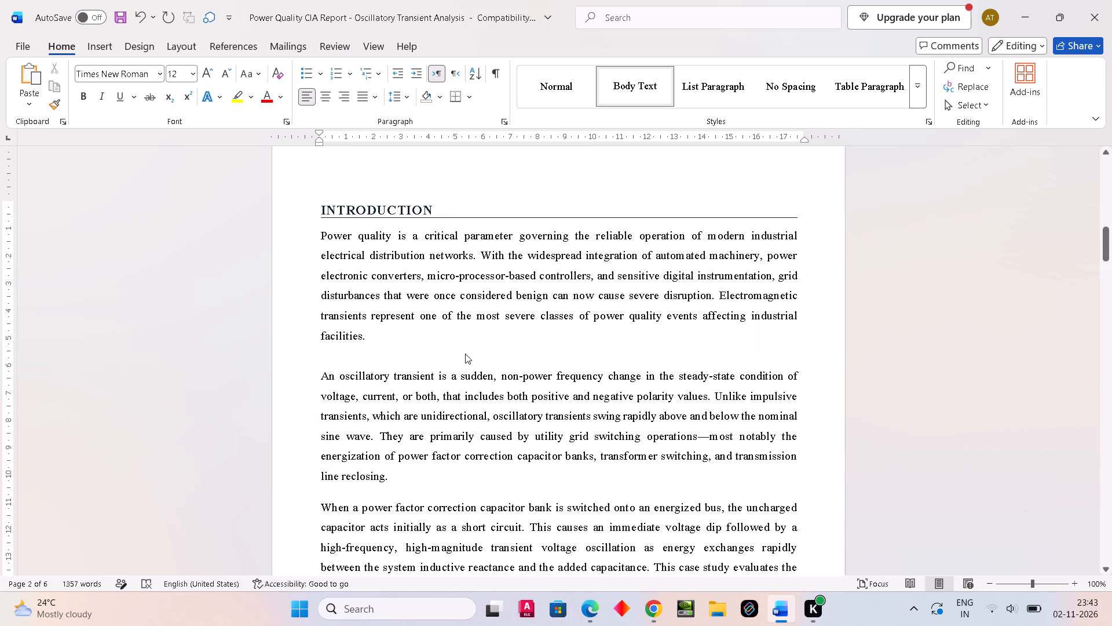
# Set the line spacing of the four bulleted items under Objectives to 1.5.
pyautogui.scroll(-4, 446, 453)
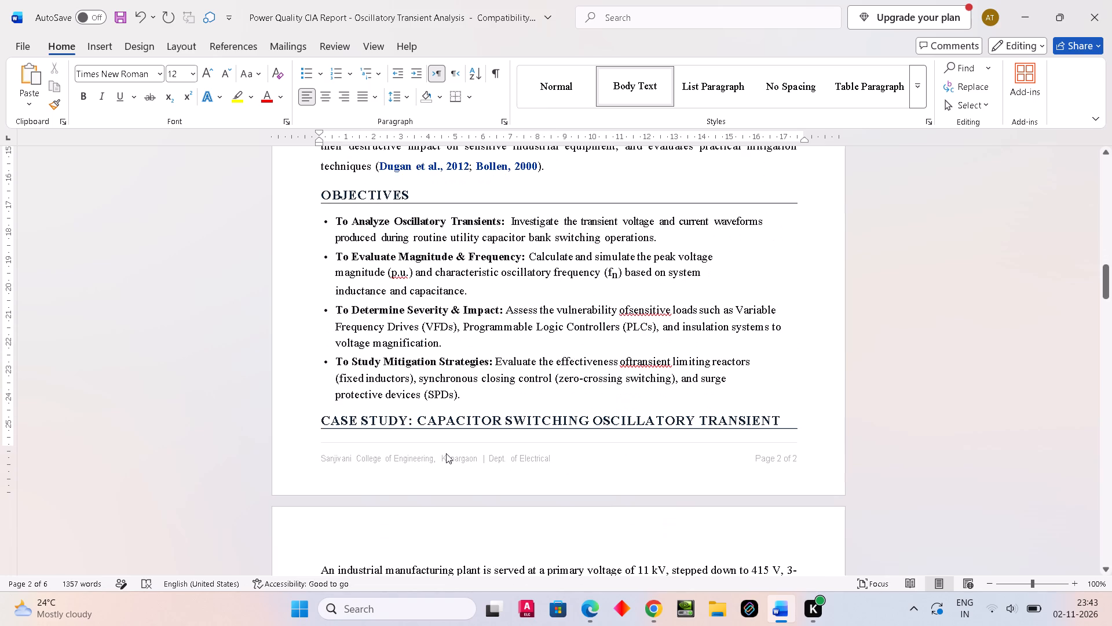
pyautogui.moveTo(336, 220); pyautogui.dragTo(472, 390)
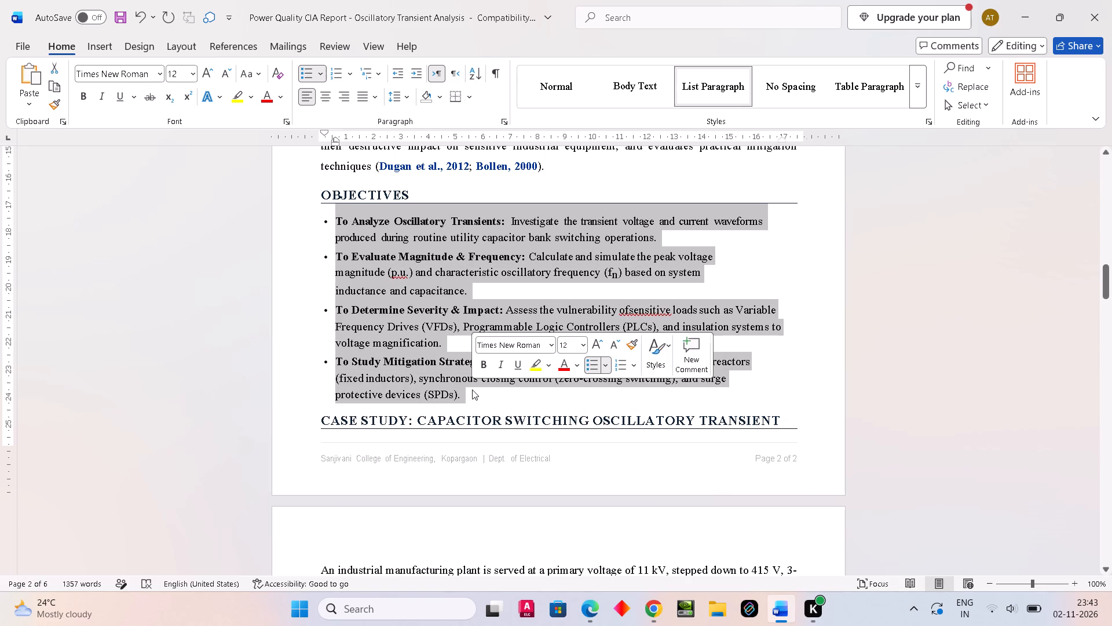
pyautogui.scroll(-1, 364, 136)
pyautogui.click(410, 97)
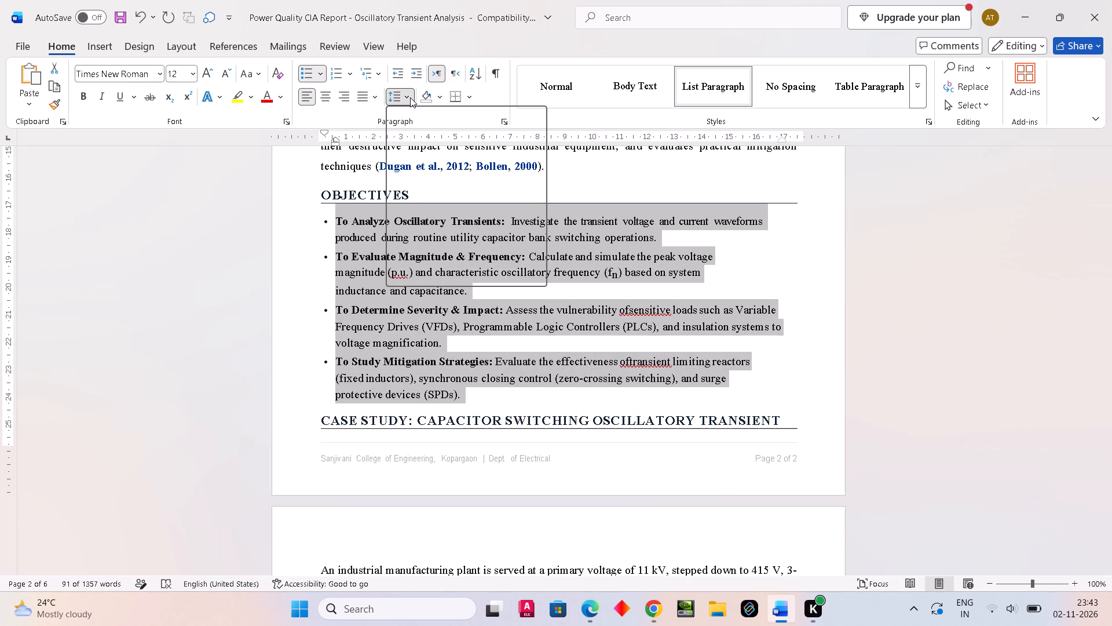
pyautogui.click(417, 156)
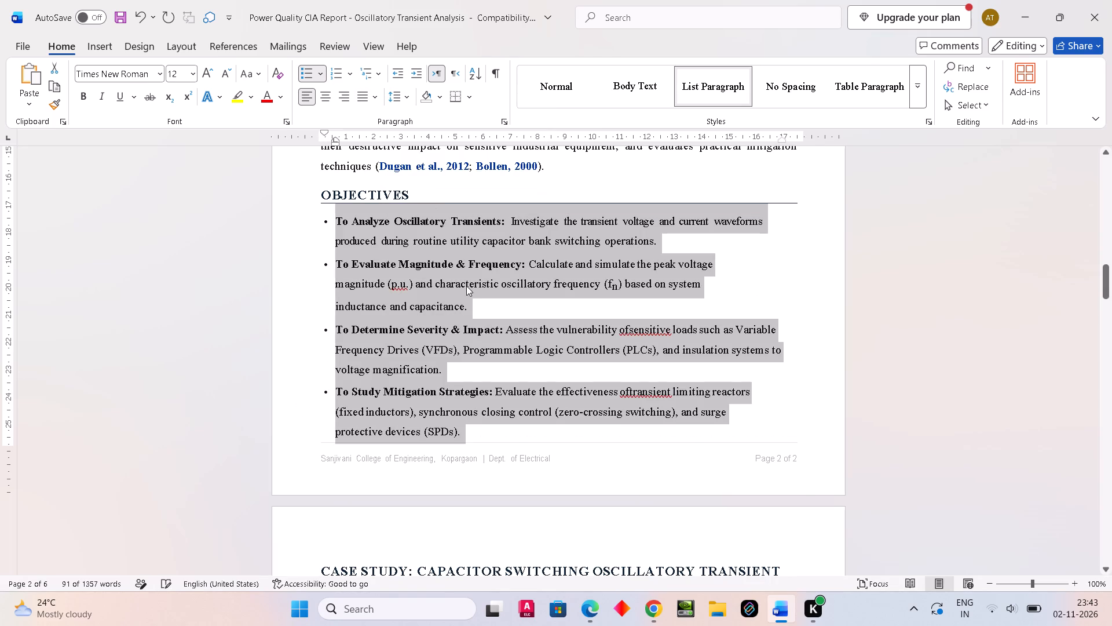
# Set the line spacing of both case study paragraphs, from "An industrial manufacturing plant" to "resetting PLC controllers", to 1.5.
pyautogui.scroll(-2, 463, 393)
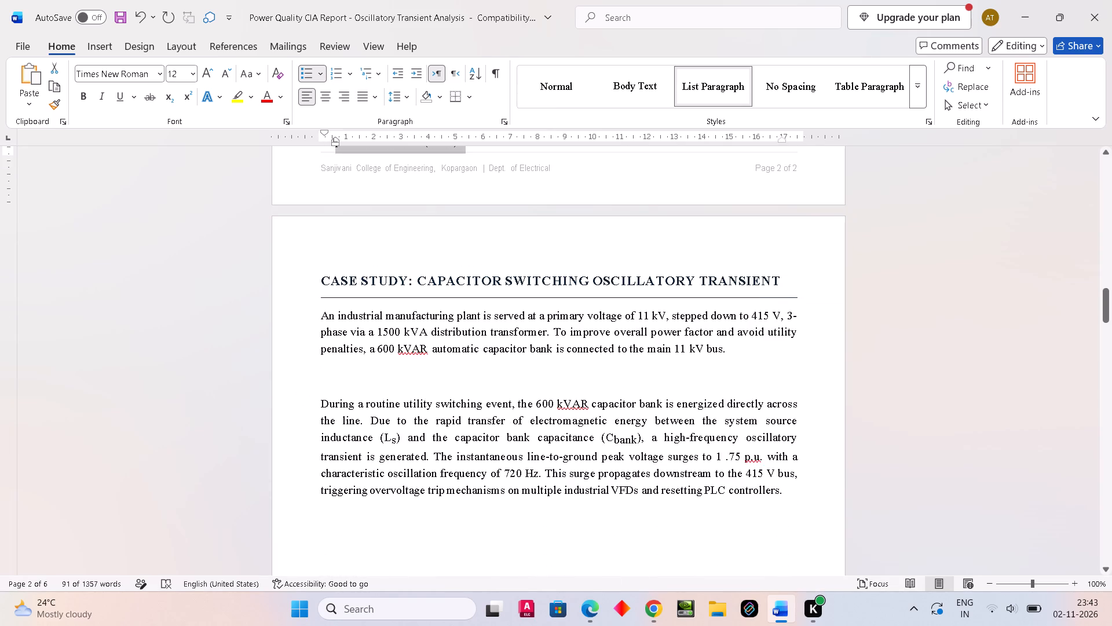
pyautogui.doubleClick(325, 312)
pyautogui.moveTo(325, 312); pyautogui.dragTo(325, 315)
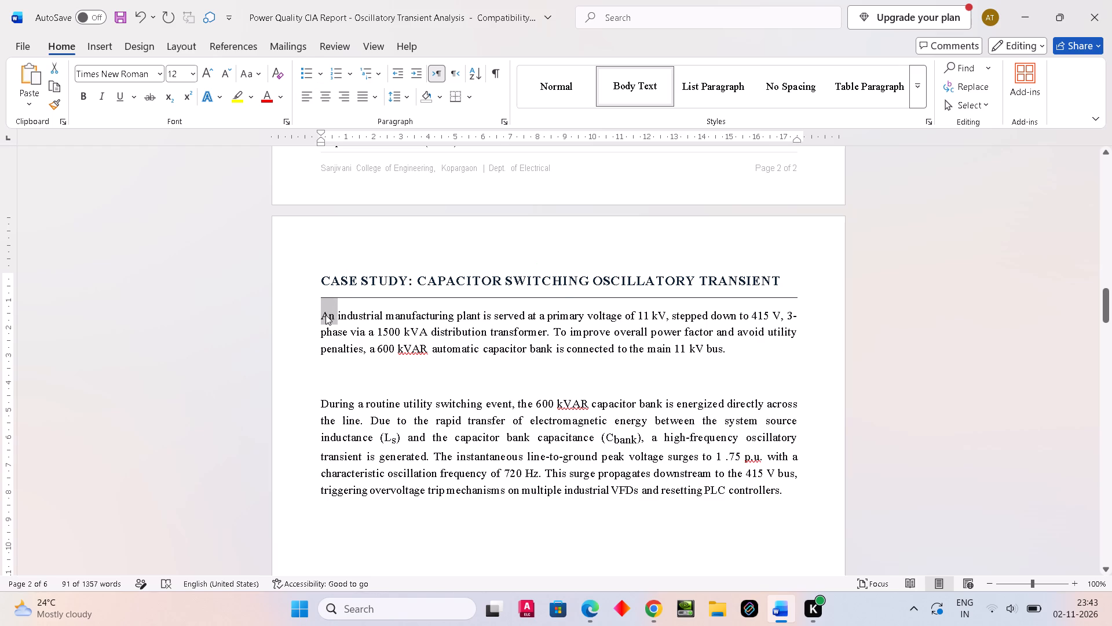
pyautogui.moveTo(325, 315); pyautogui.dragTo(699, 483)
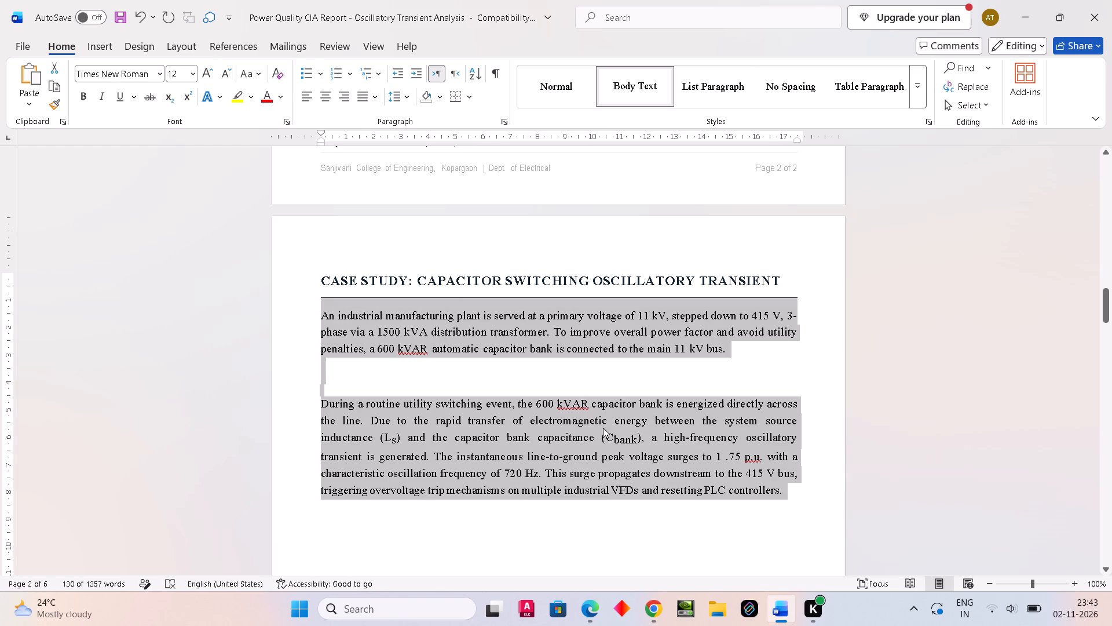
pyautogui.click(372, 96)
pyautogui.click(372, 96)
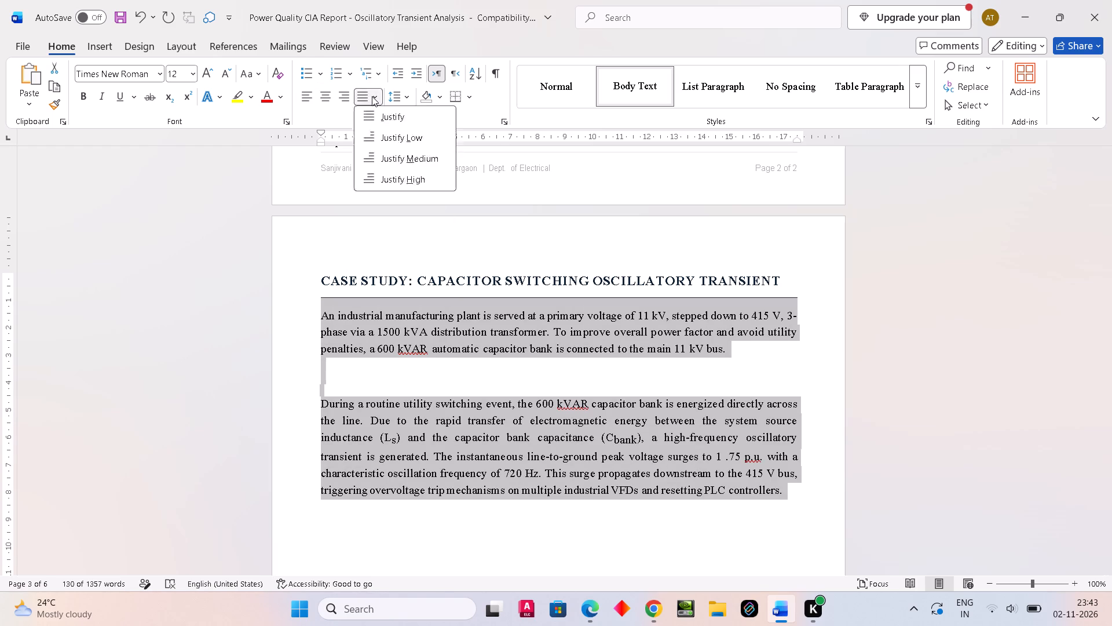
pyautogui.click(407, 96)
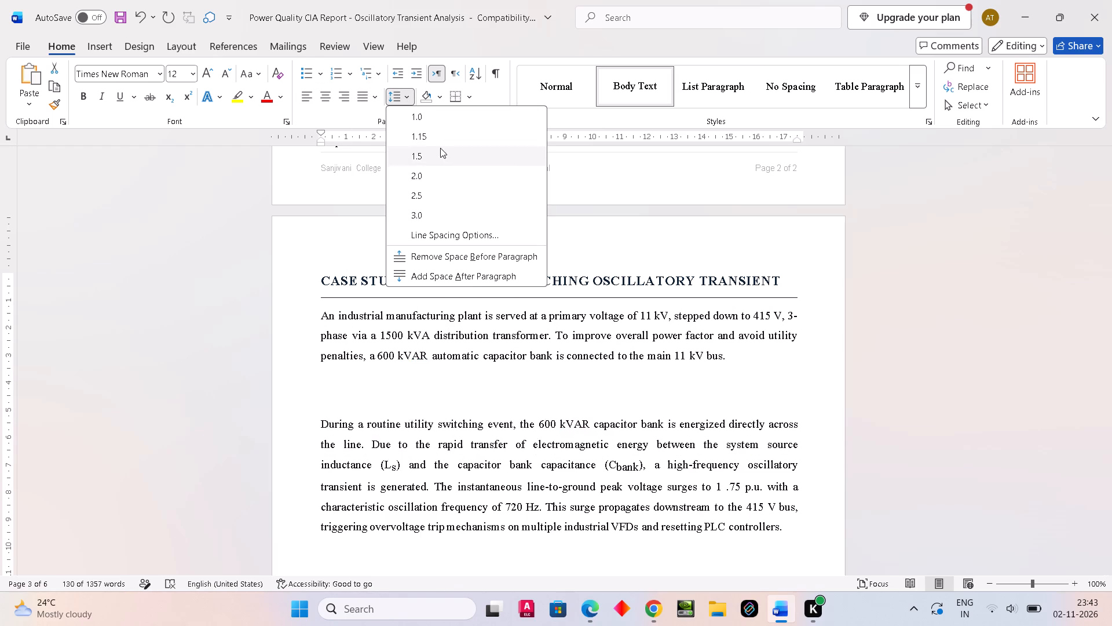
pyautogui.click(427, 154)
# Remove the blank lines between the two case study paragraphs so the second follows directly after the first.
pyautogui.click(456, 386)
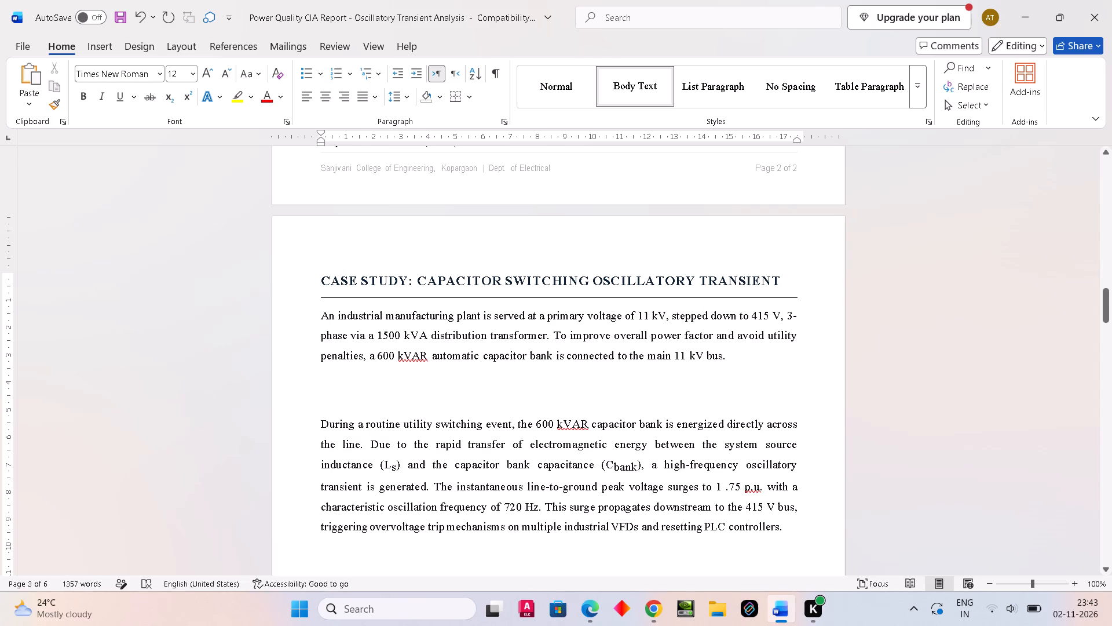
pyautogui.press('BackSpace')
pyautogui.press('BackSpace')
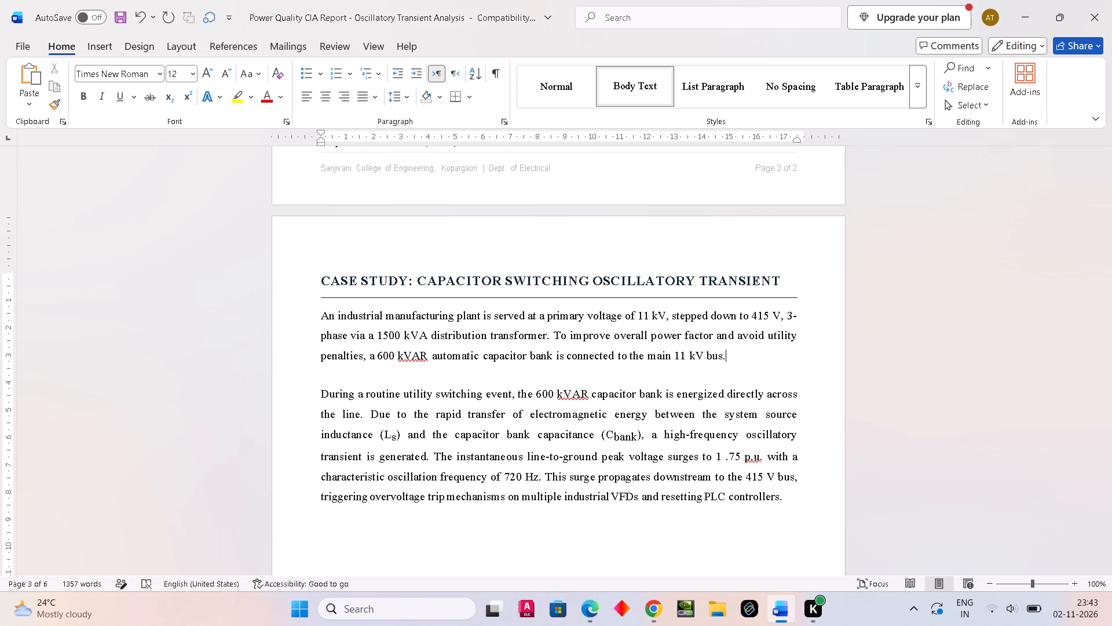
pyautogui.click(323, 383)
pyautogui.press('BackSpace')
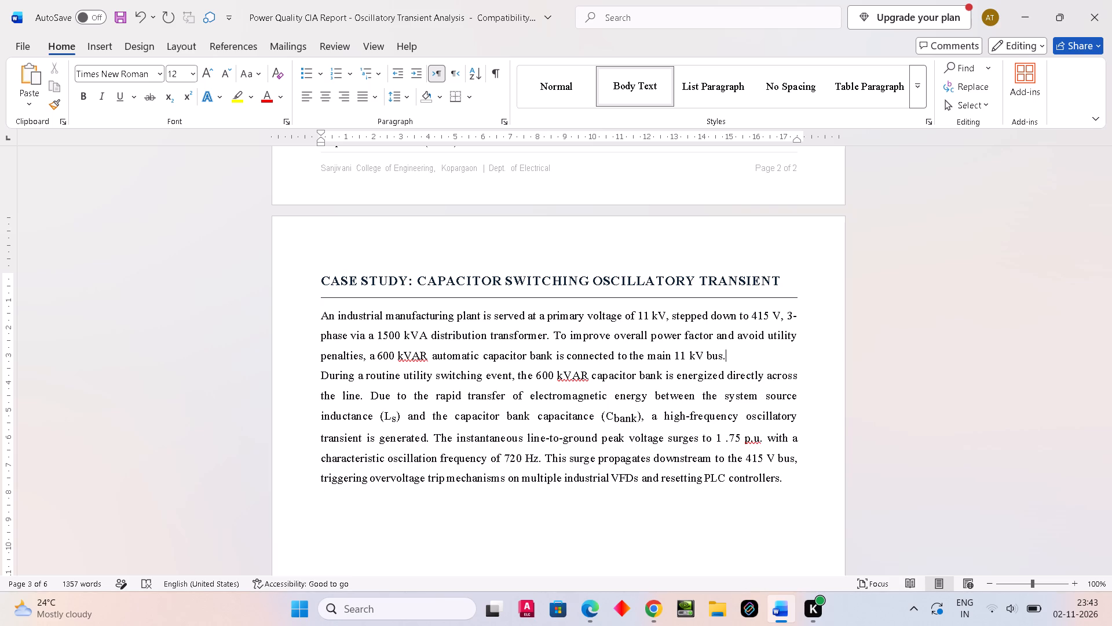
# Set the whole "Characteristic Frequency" formula above the parameter table, including its subscripts, to 12 pt.
pyautogui.scroll(-3, 390, 449)
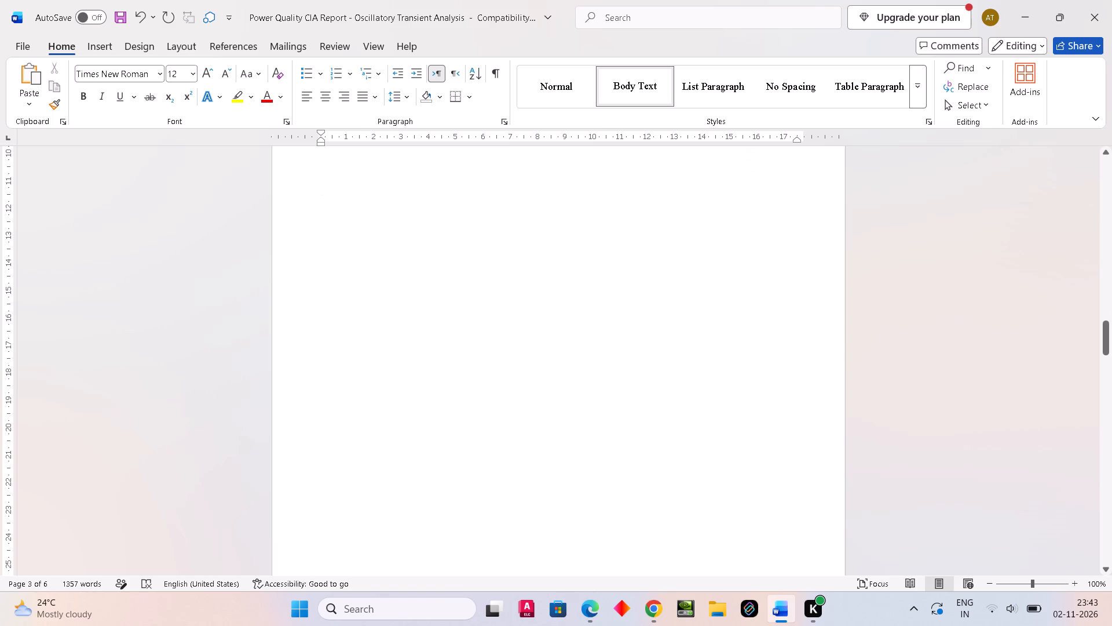
pyautogui.scroll(10, 390, 449)
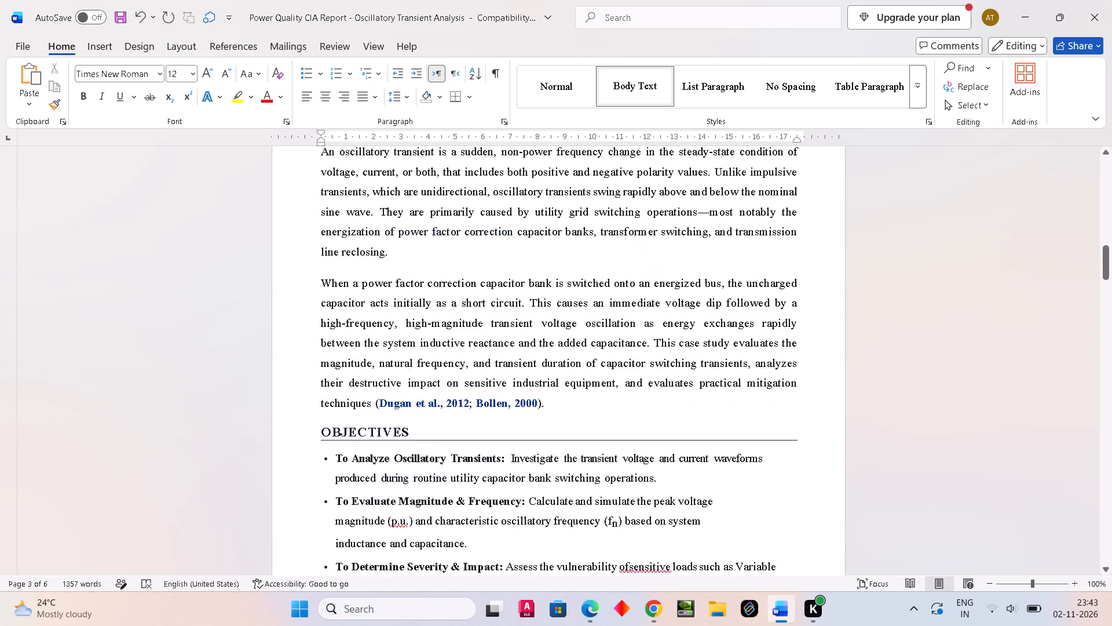
pyautogui.scroll(-6, 390, 449)
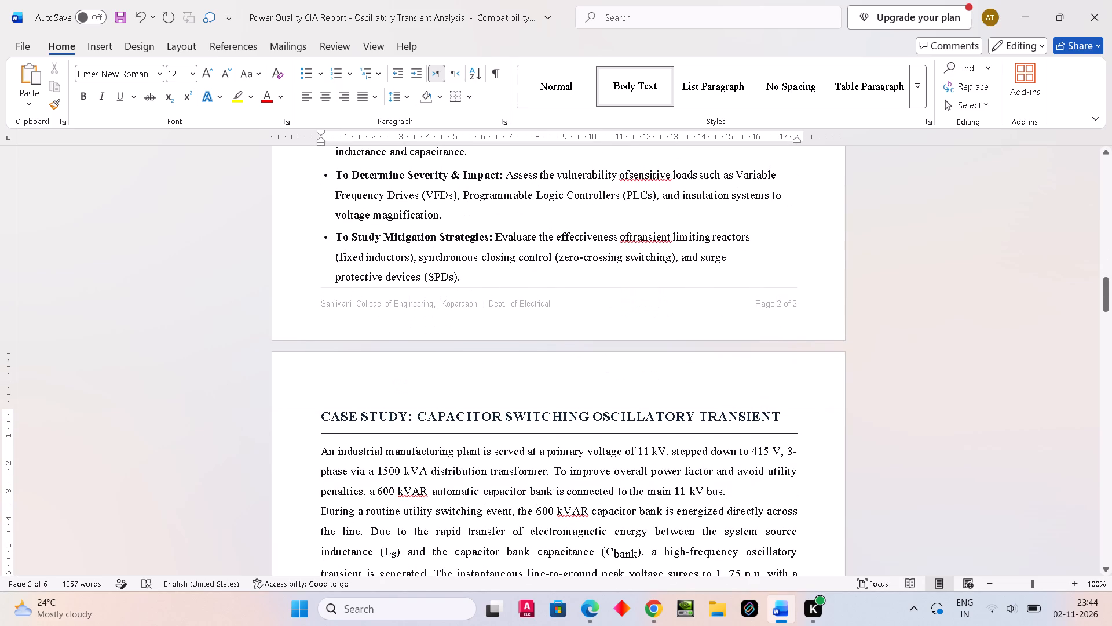
pyautogui.scroll(-2, 390, 449)
pyautogui.hscroll(7, 390, 449)
pyautogui.scroll(1, 390, 449)
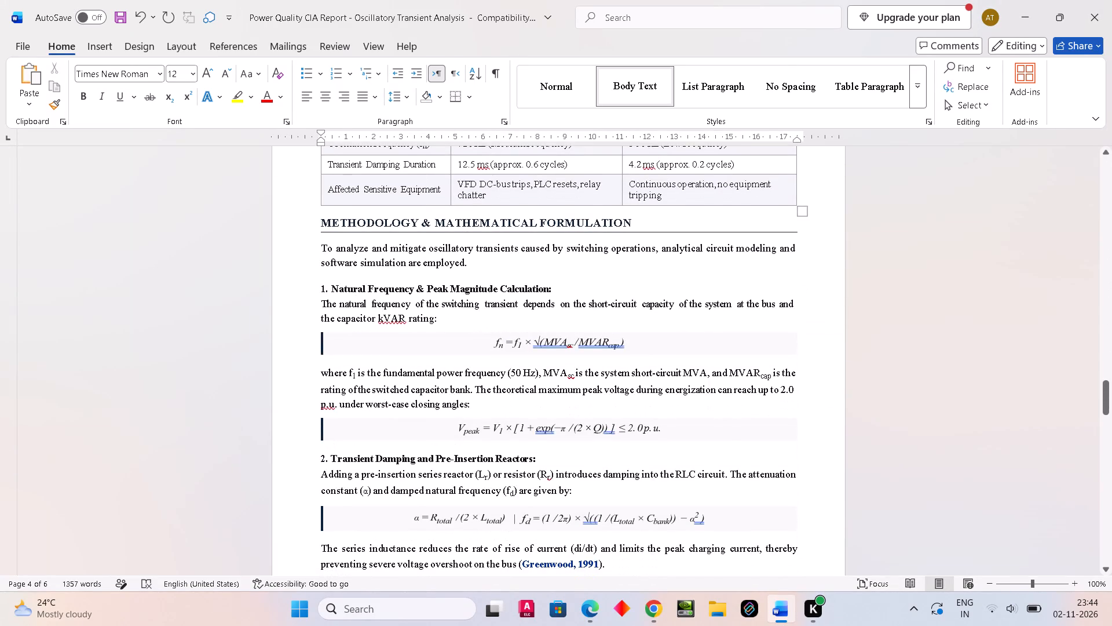
pyautogui.scroll(1, 390, 449)
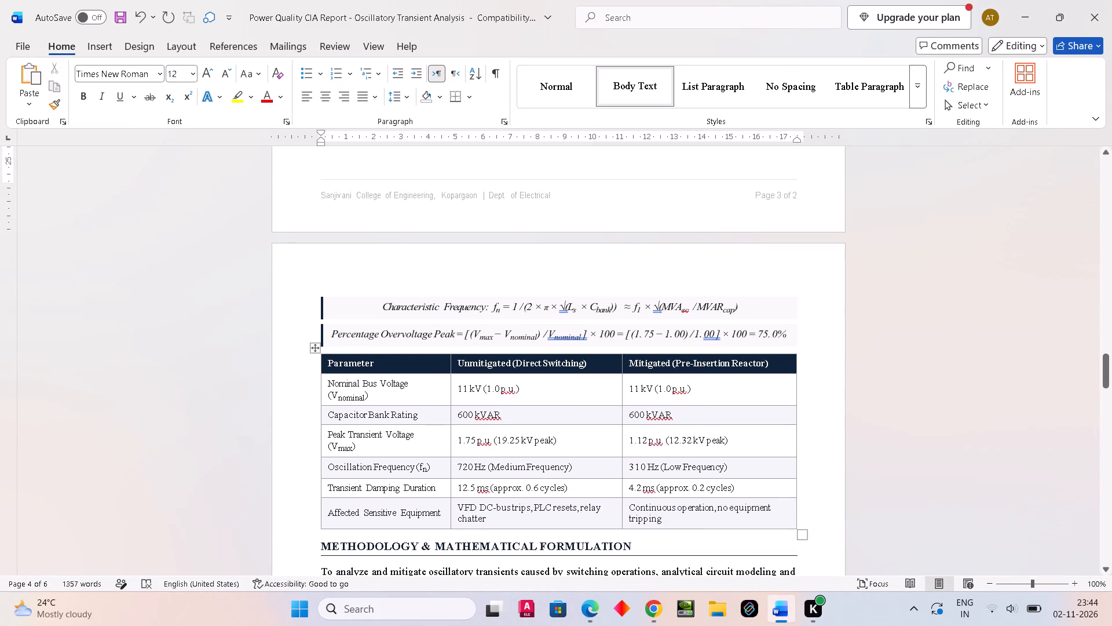
pyautogui.moveTo(382, 305); pyautogui.dragTo(382, 312)
pyautogui.moveTo(382, 312); pyautogui.dragTo(847, 359)
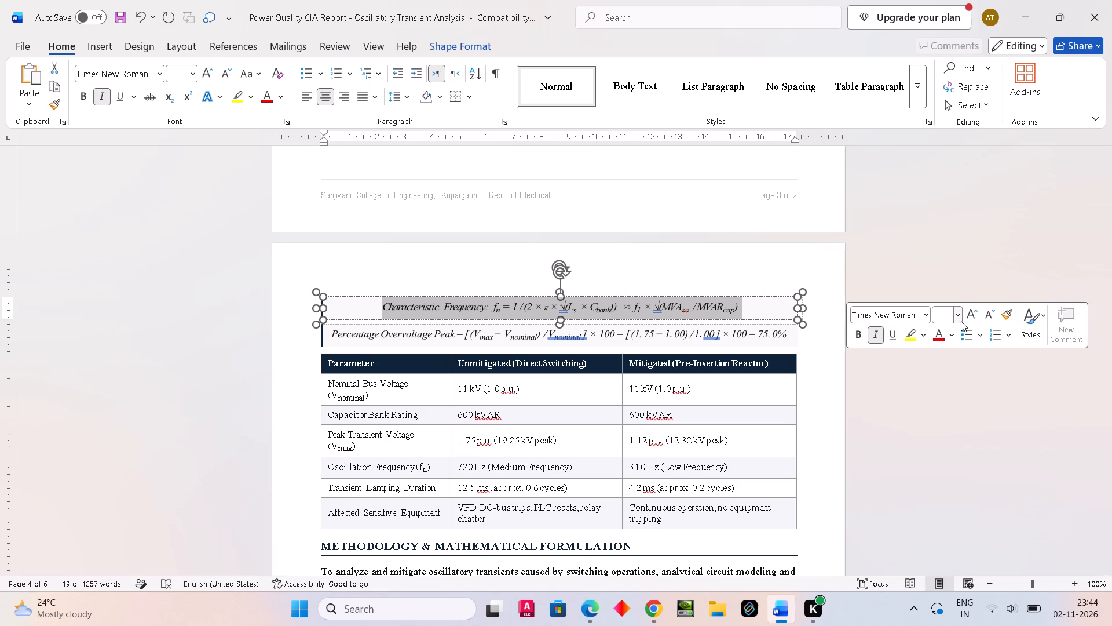
pyautogui.click(961, 321)
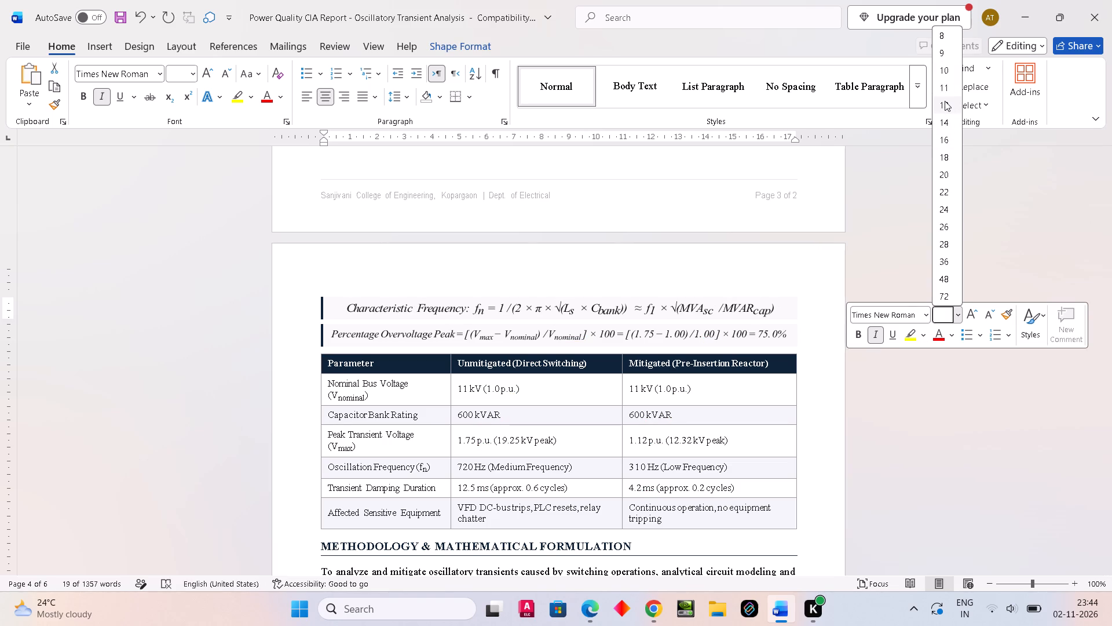
pyautogui.click(945, 101)
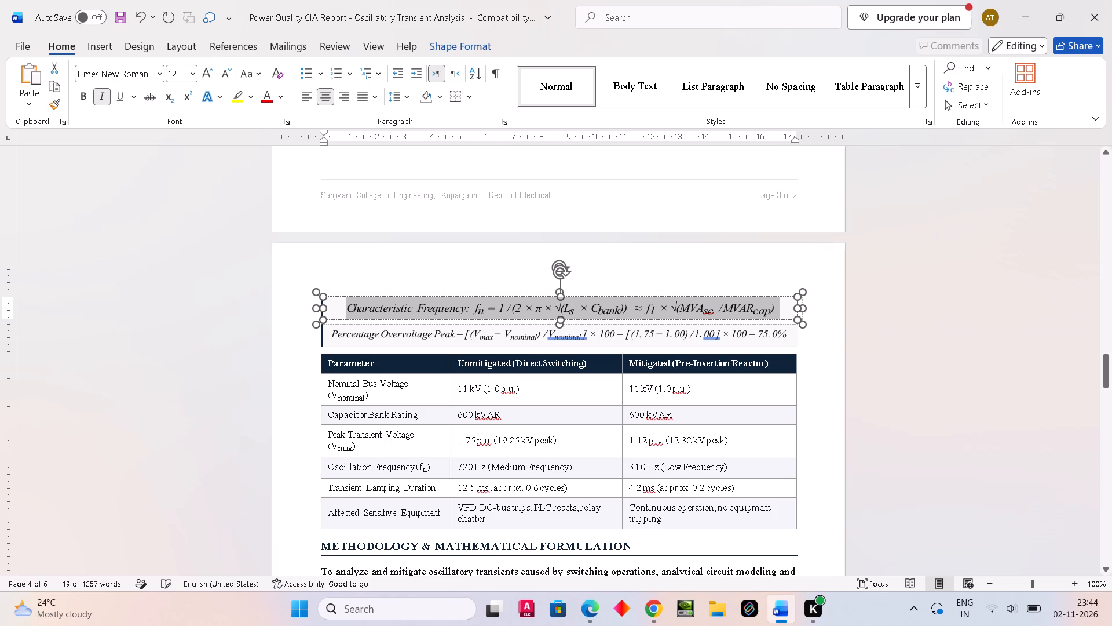
# Set the whole "Percentage Overvoltage Peak" formula above the parameter table to 12 pt.
pyautogui.click(323, 330)
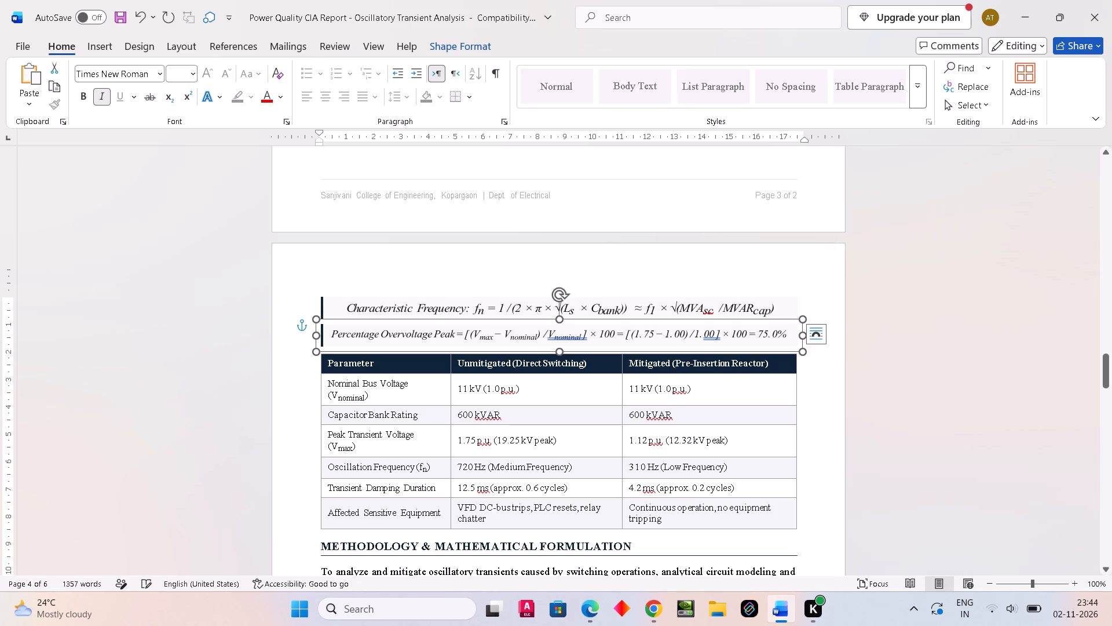
pyautogui.click(328, 329)
pyautogui.moveTo(328, 329); pyautogui.dragTo(792, 334)
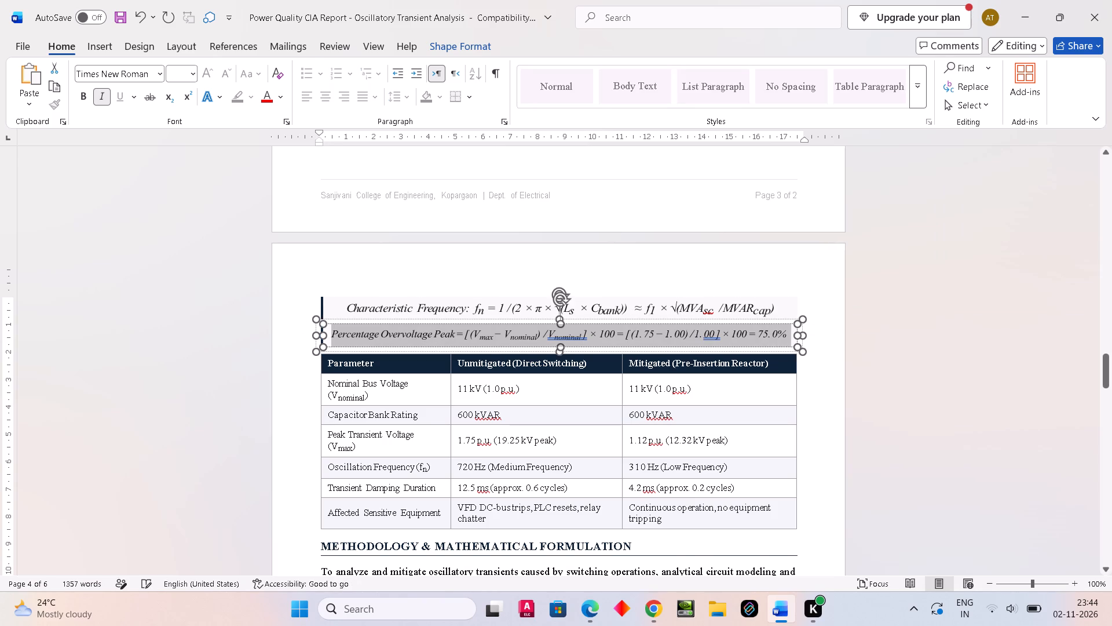
pyautogui.moveTo(792, 334); pyautogui.dragTo(794, 336)
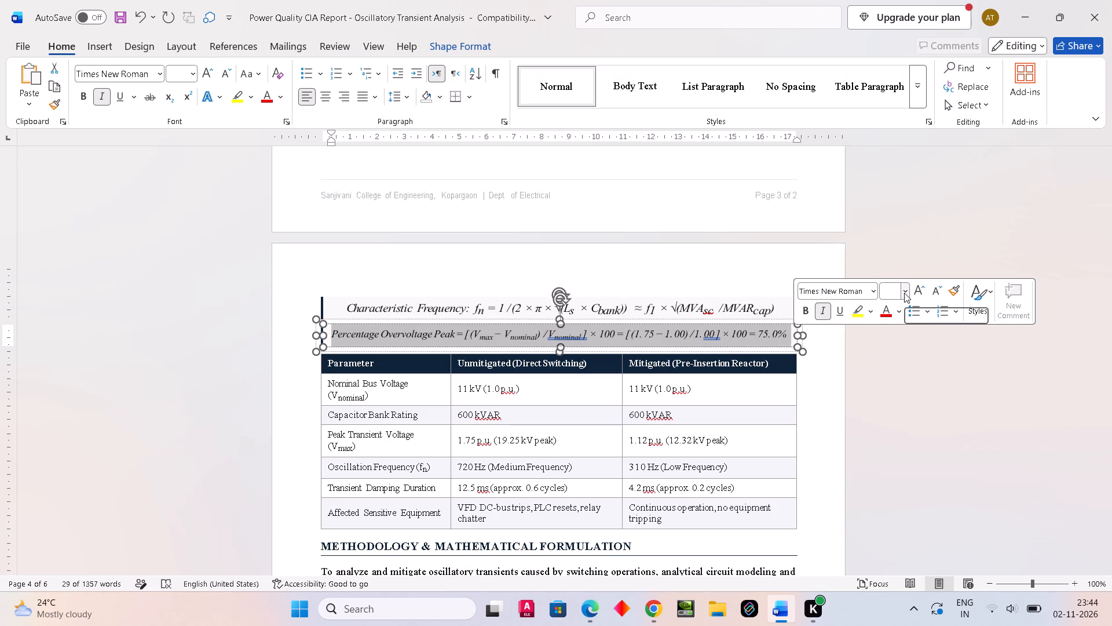
pyautogui.click(904, 293)
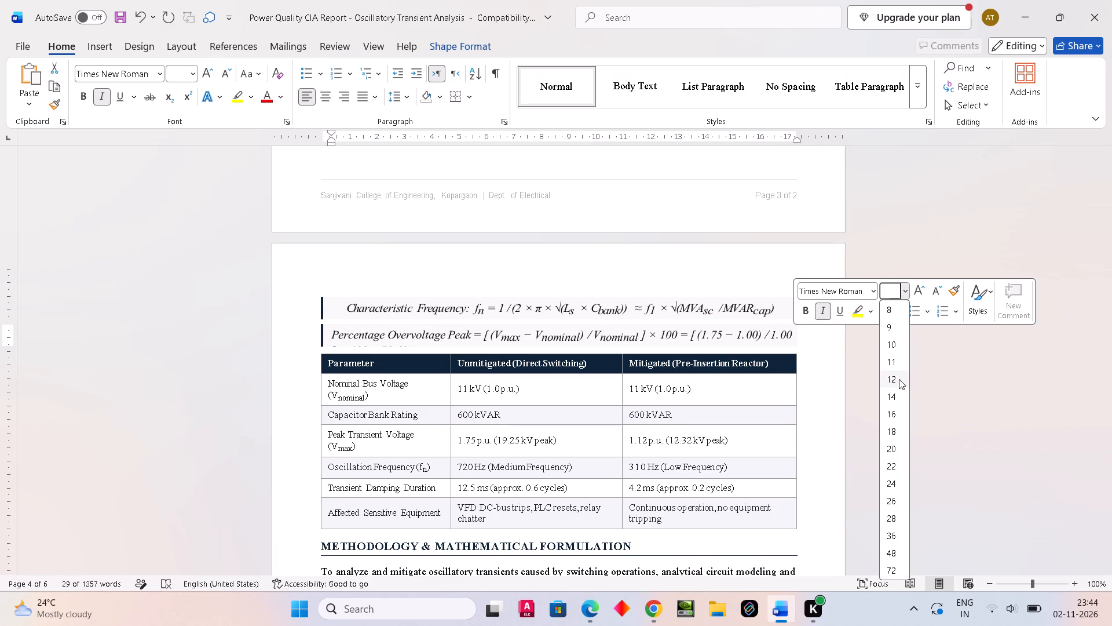
pyautogui.click(899, 379)
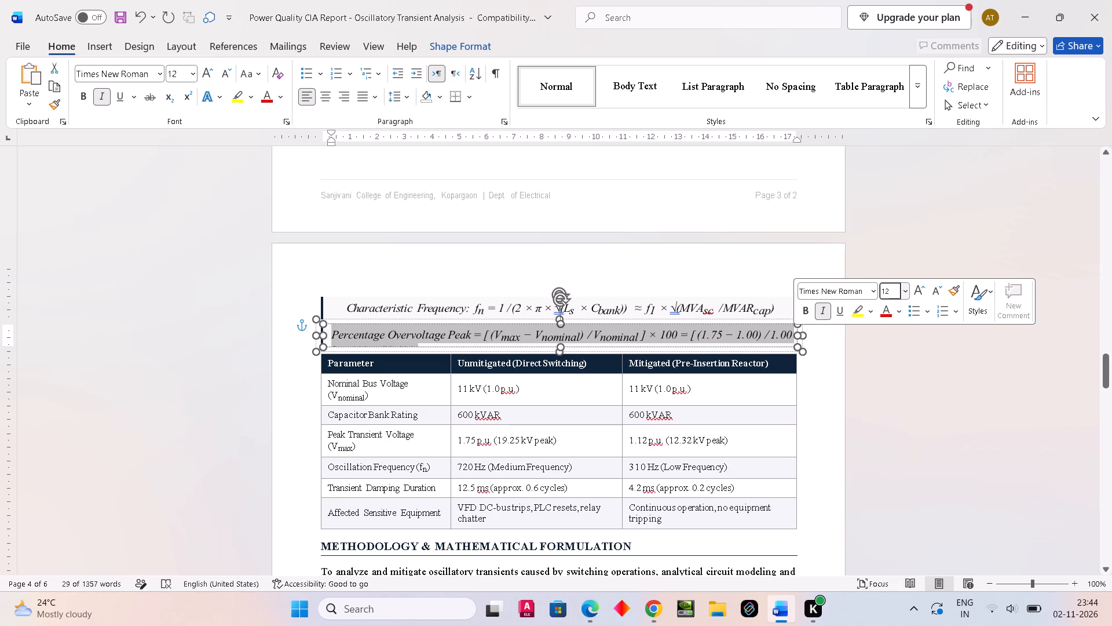
pyautogui.click(782, 418)
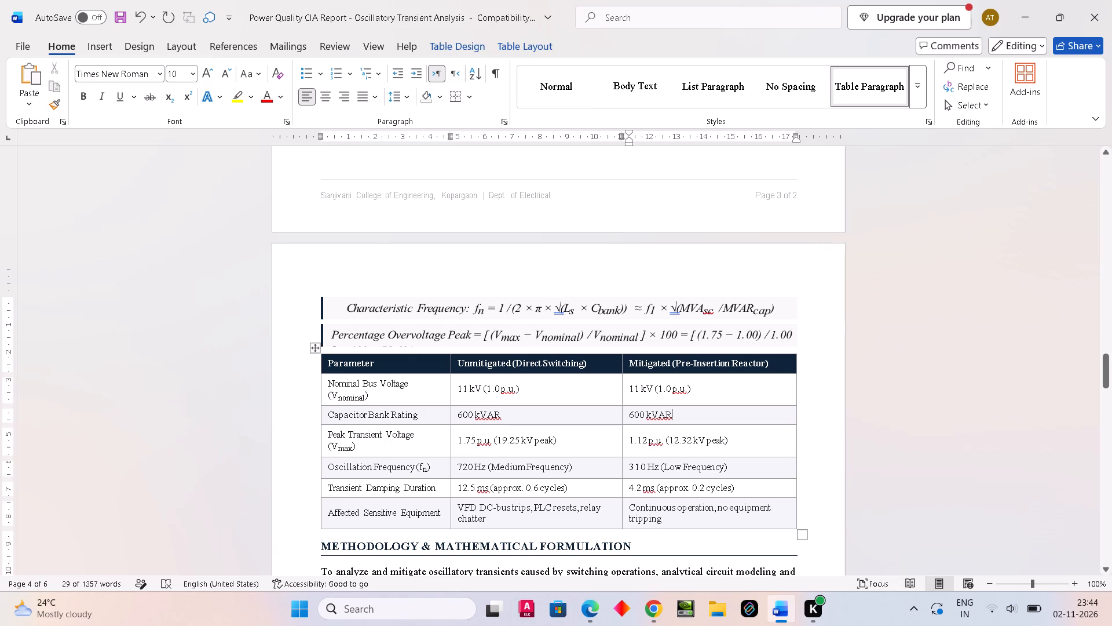
# Set the text of the entire parameter table, from the header row to "Affected Sensitive Equipment", to 12 pt.
pyautogui.hscroll(-19, 416, 370)
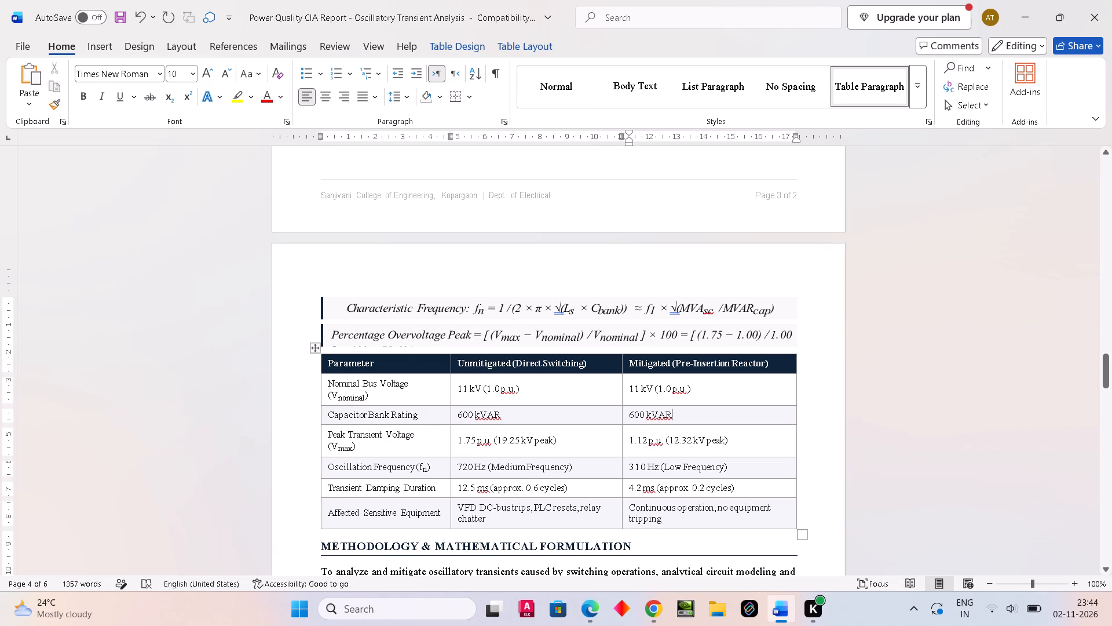
pyautogui.hscroll(-3, 416, 370)
pyautogui.moveTo(328, 363); pyautogui.dragTo(747, 518)
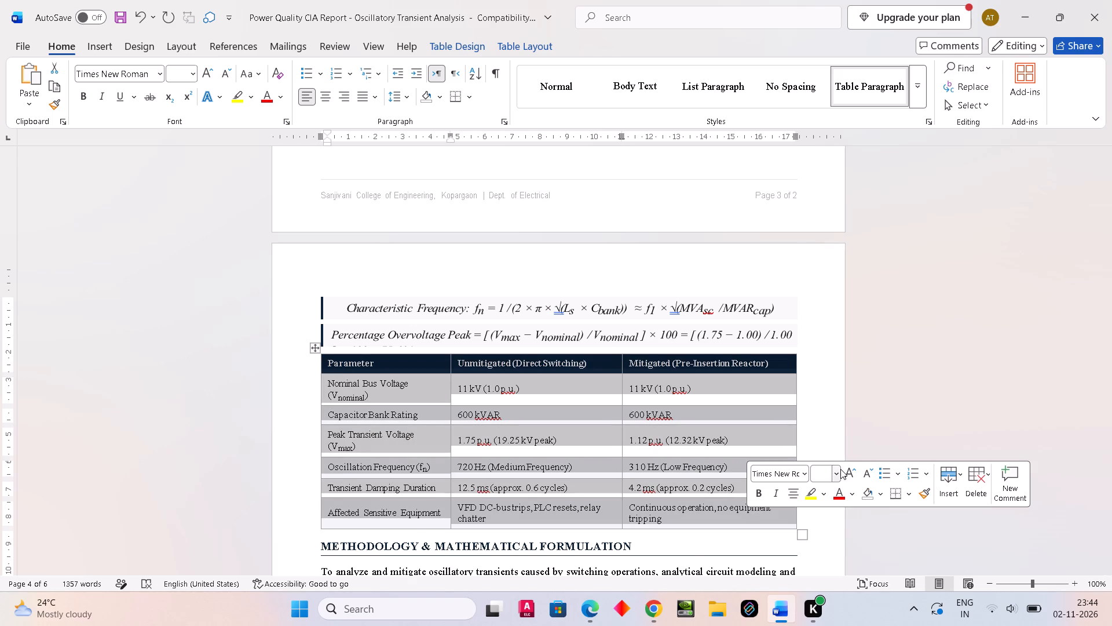
pyautogui.click(840, 469)
pyautogui.click(826, 267)
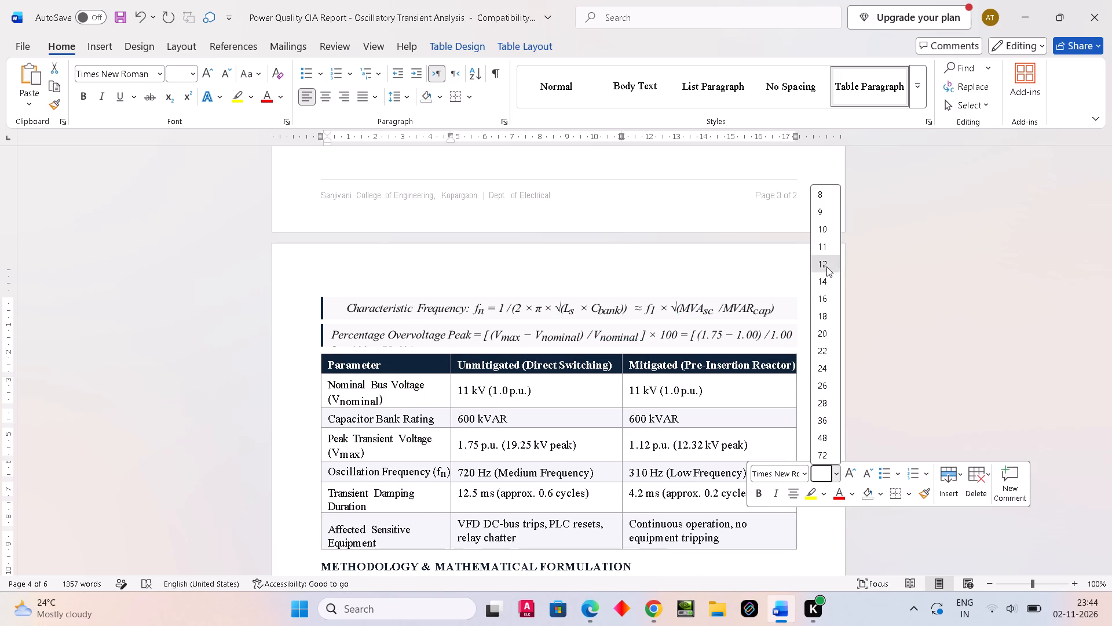
pyautogui.click(622, 458)
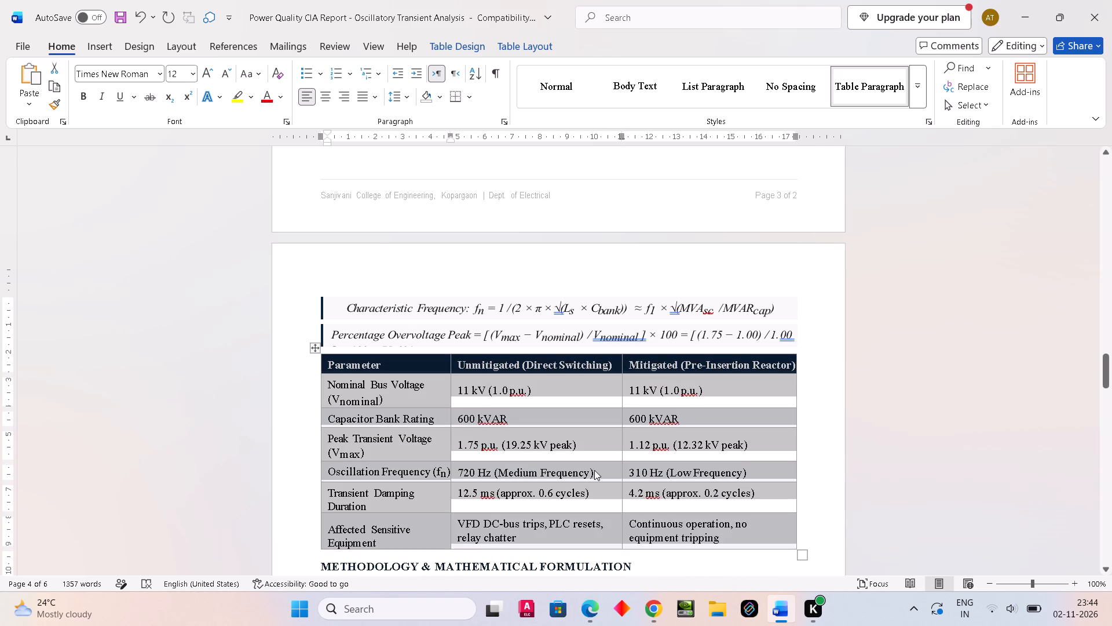
pyautogui.click(565, 486)
# Enlarge the "Methodology & Mathematical Formulation" heading to 14 pt.
pyautogui.scroll(-3, 565, 486)
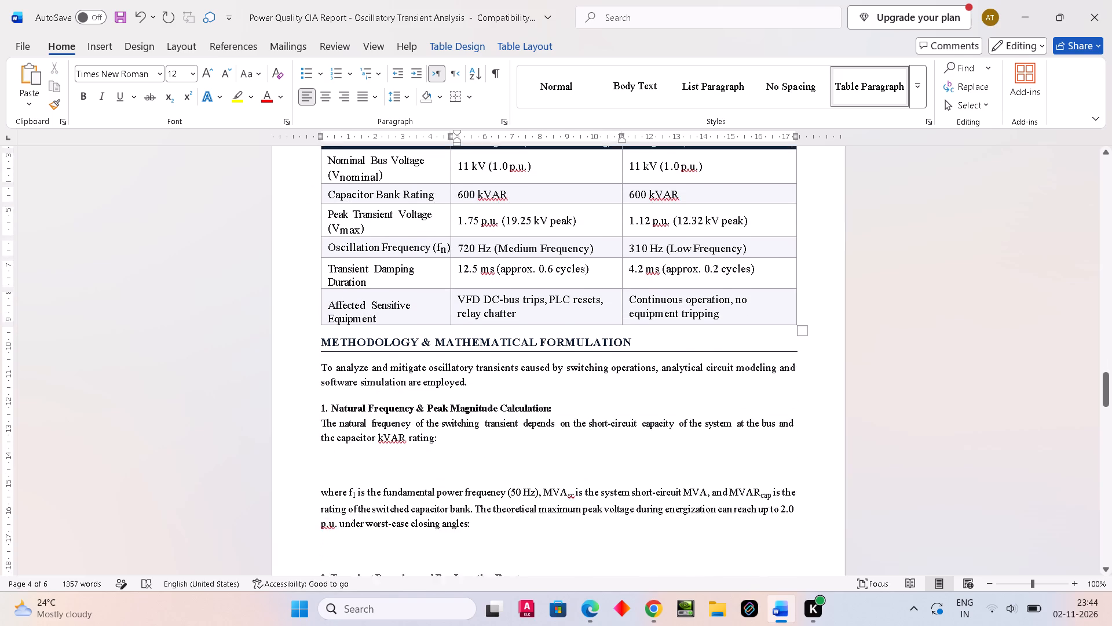
pyautogui.scroll(-1, 565, 486)
pyautogui.hscroll(-1, 469, 419)
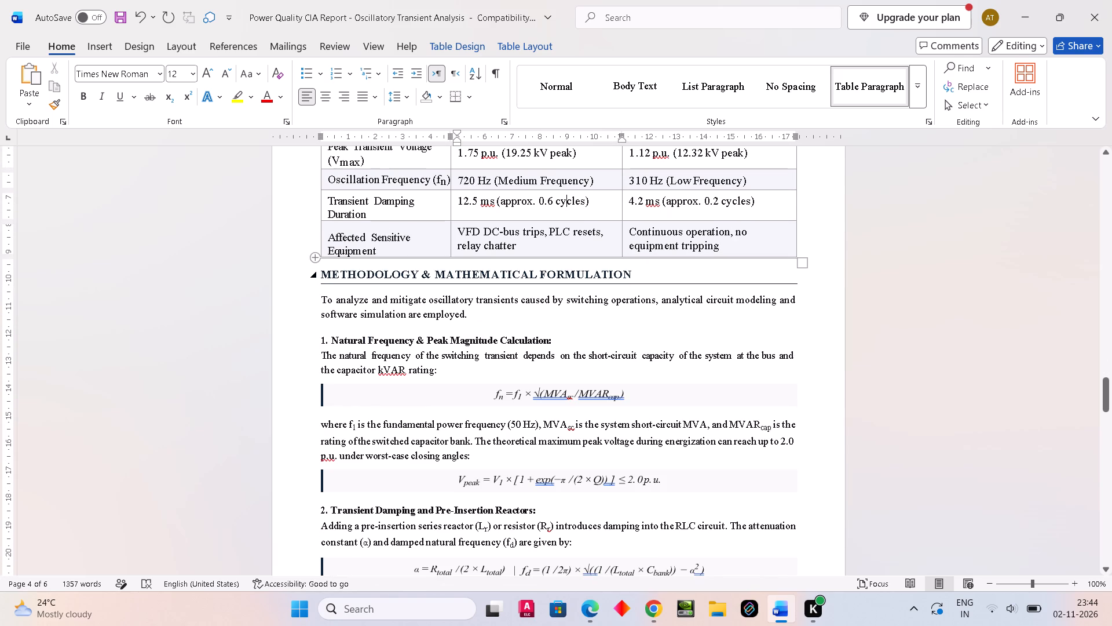
pyautogui.moveTo(320, 271); pyautogui.dragTo(701, 277)
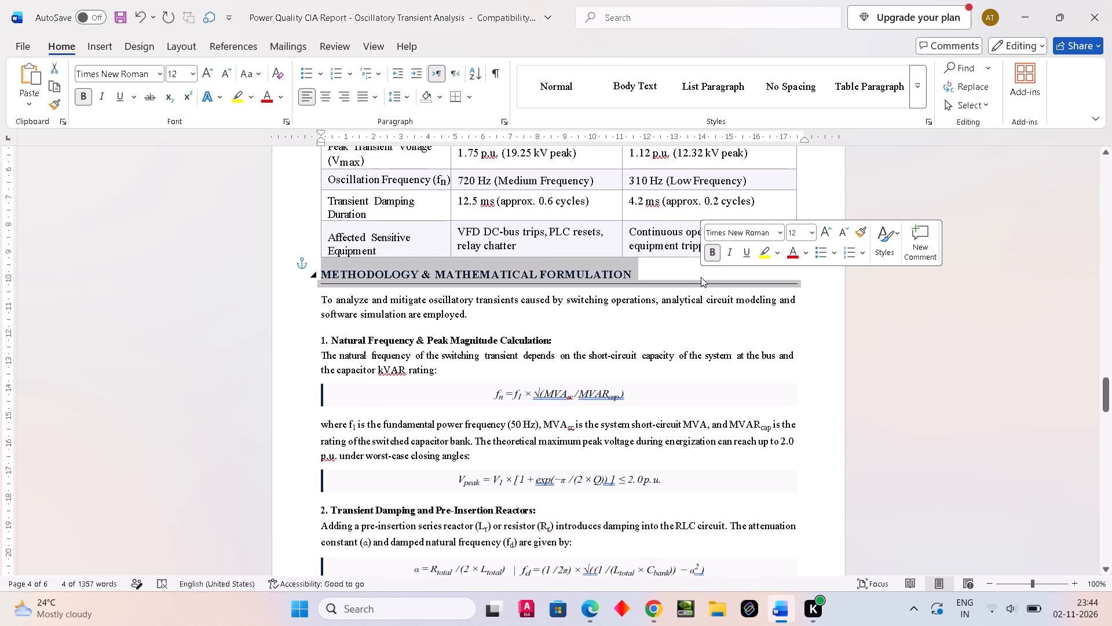
pyautogui.click(824, 229)
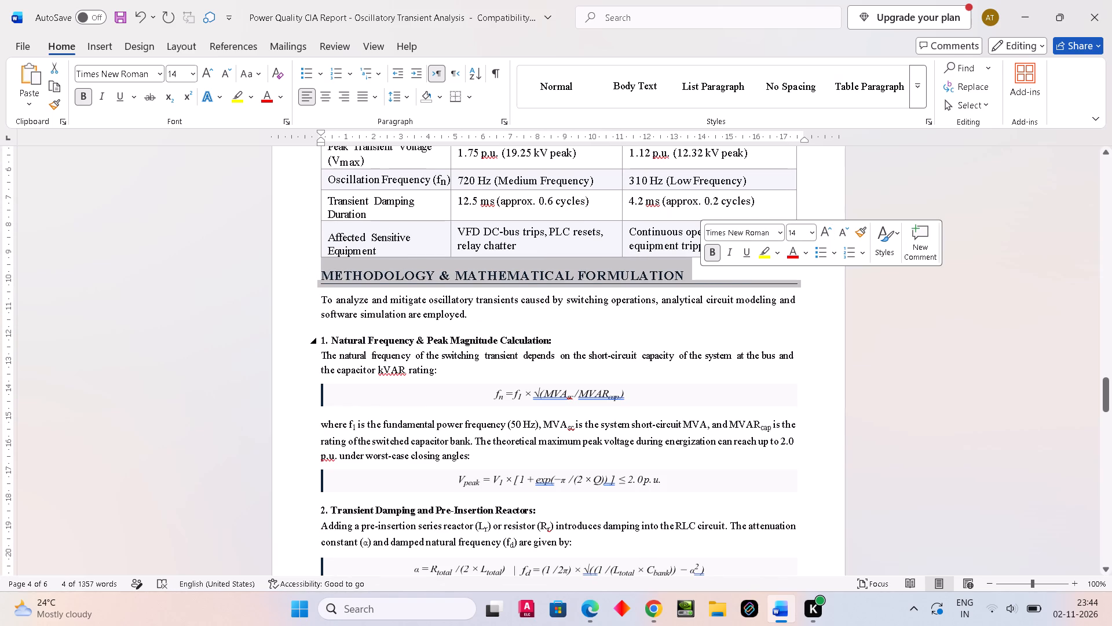
# Increase the font size of the Methodology body text, from "To analyze and mitigate" to "transient magnitude to 1.0 p.u.", by one increment.
pyautogui.doubleClick(323, 297)
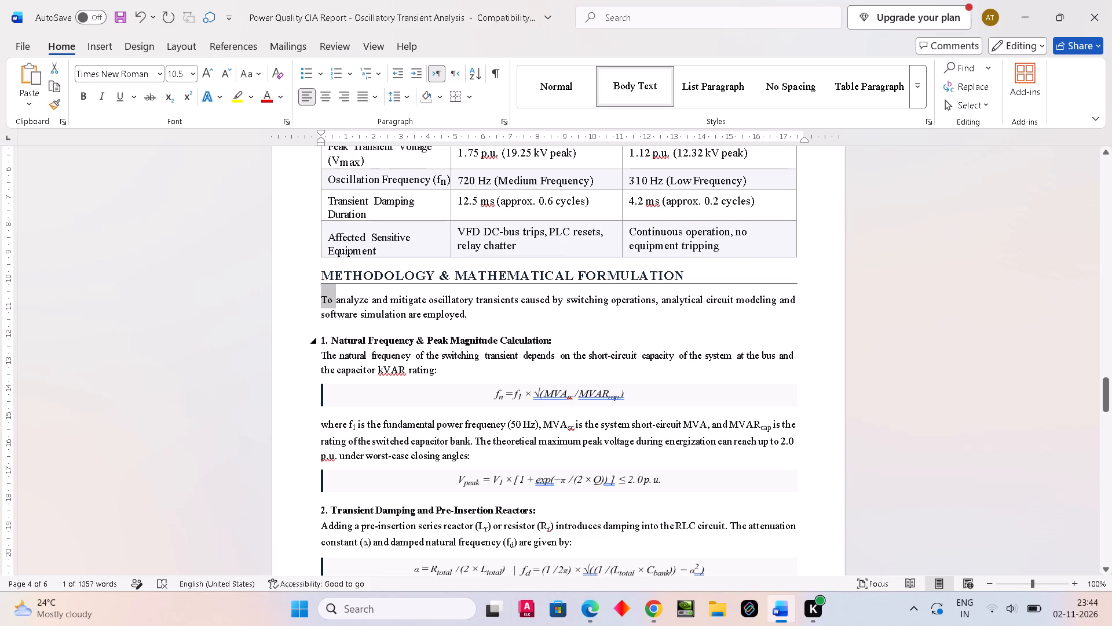
pyautogui.click(339, 304)
pyautogui.moveTo(321, 299); pyautogui.dragTo(597, 587)
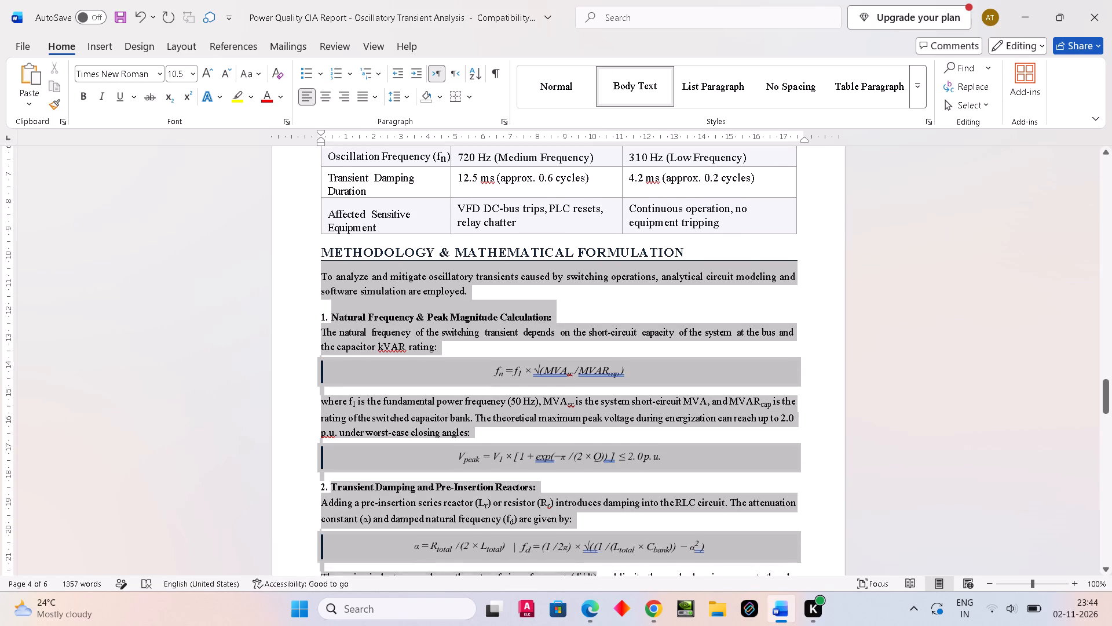
pyautogui.moveTo(597, 587); pyautogui.dragTo(478, 180)
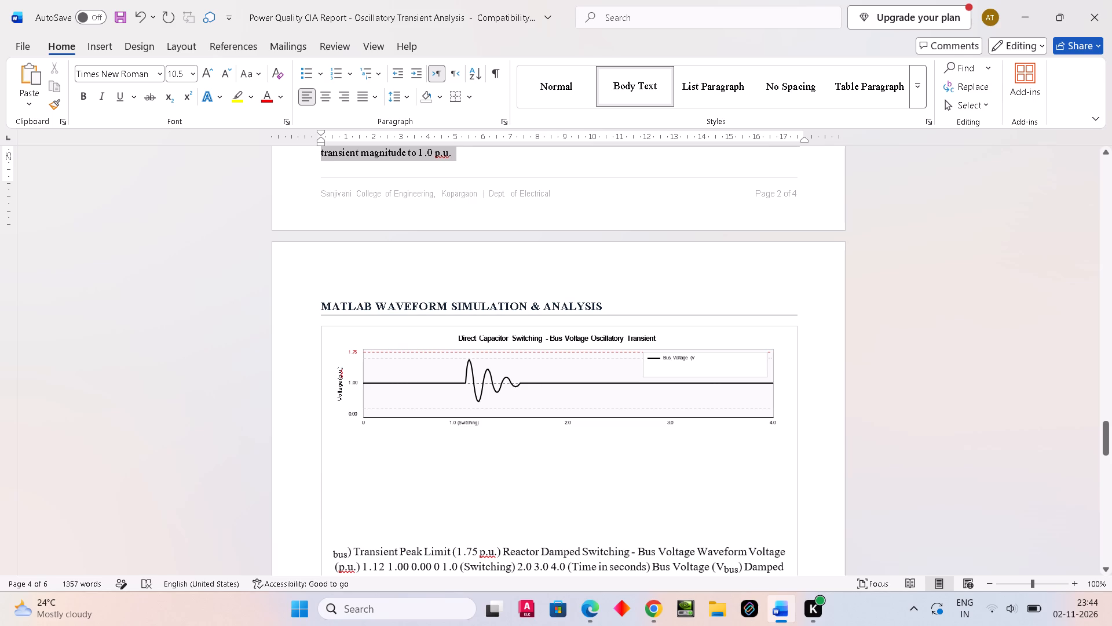
pyautogui.moveTo(478, 180); pyautogui.dragTo(478, 177)
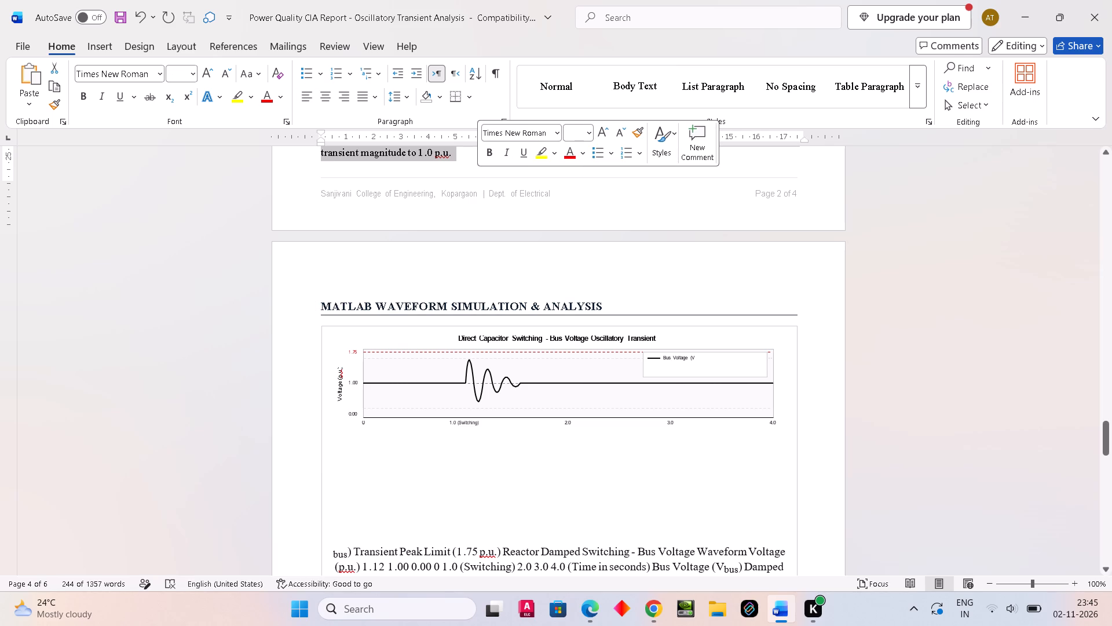
pyautogui.click(609, 132)
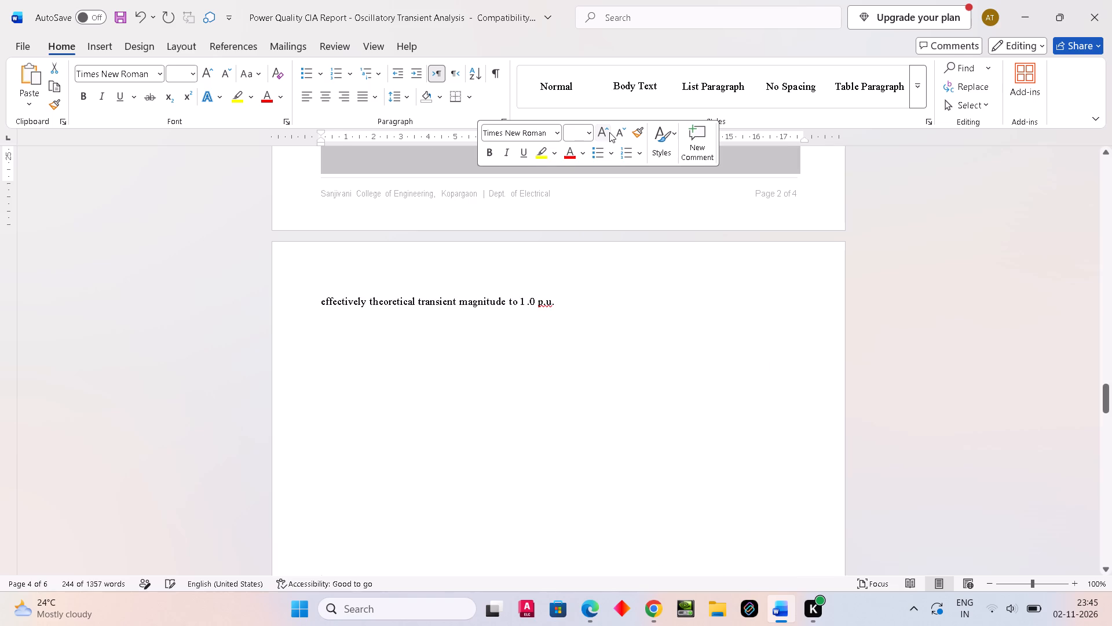
# Insert three line breaks after the "(Greenwood, 1991)" paragraph to push "3. Synchronous Switching Controllers" onto the following page.
pyautogui.scroll(1, 593, 276)
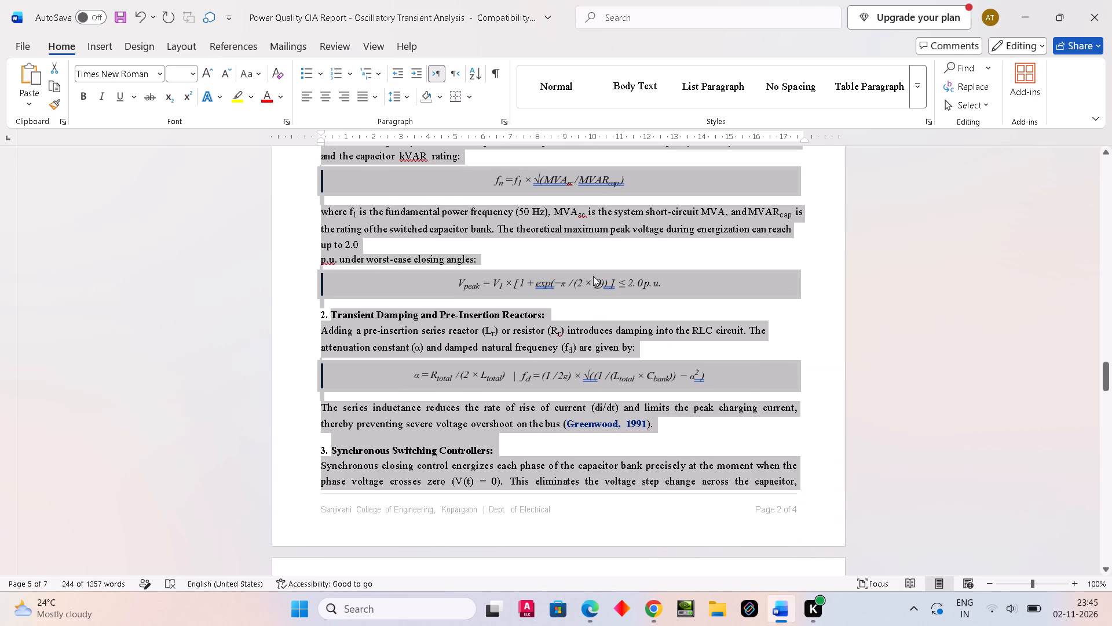
pyautogui.scroll(1, 593, 276)
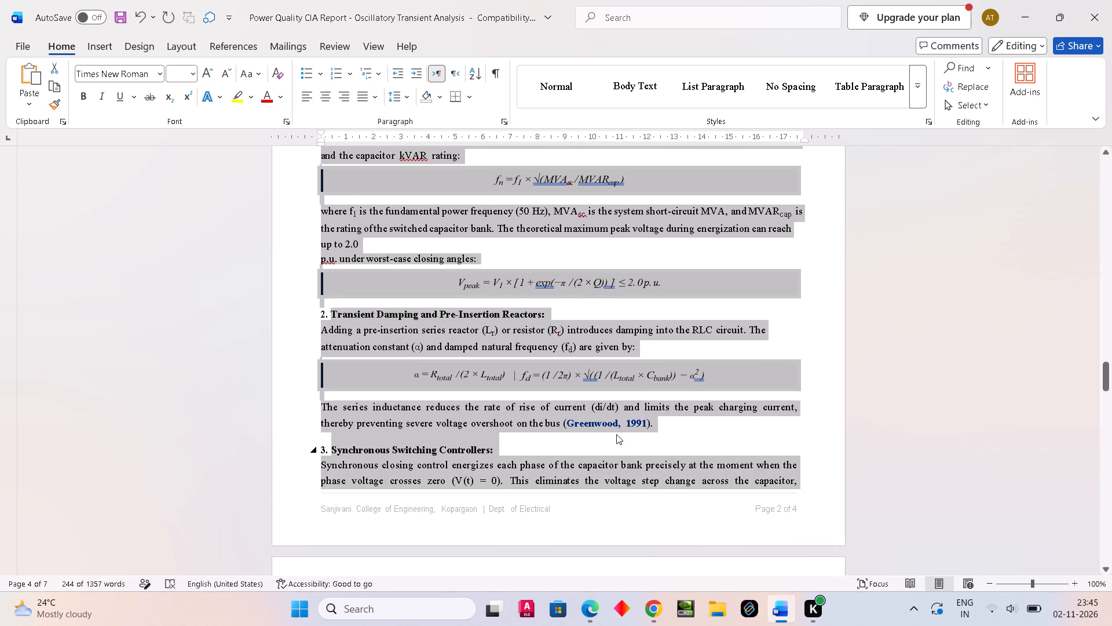
pyautogui.click(666, 426)
pyautogui.press('Return')
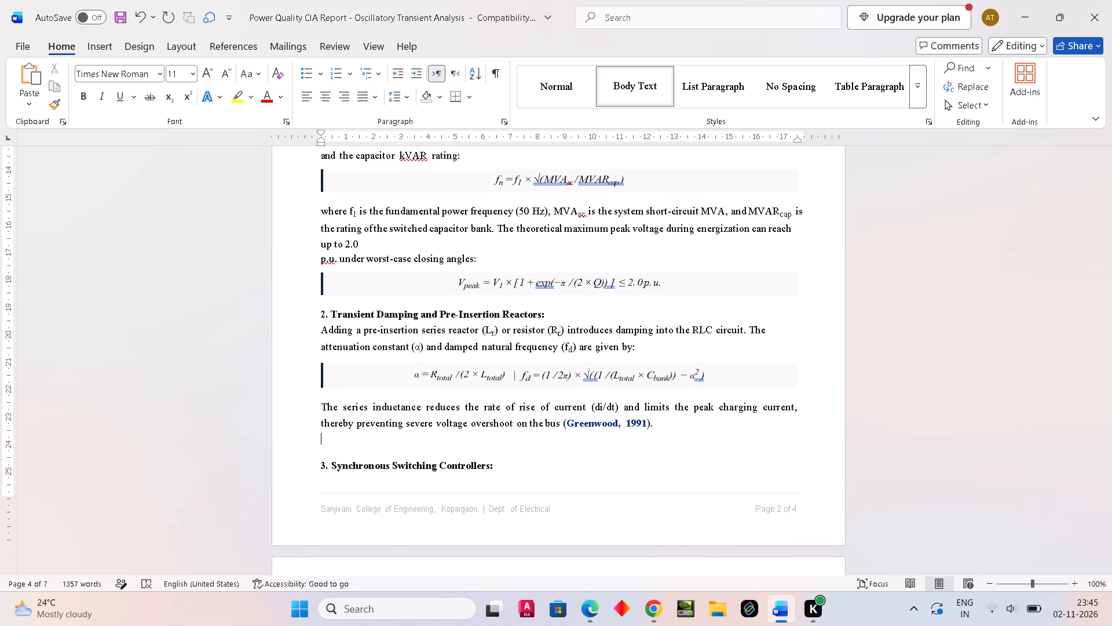
pyautogui.press('Return')
pyautogui.press('Return')
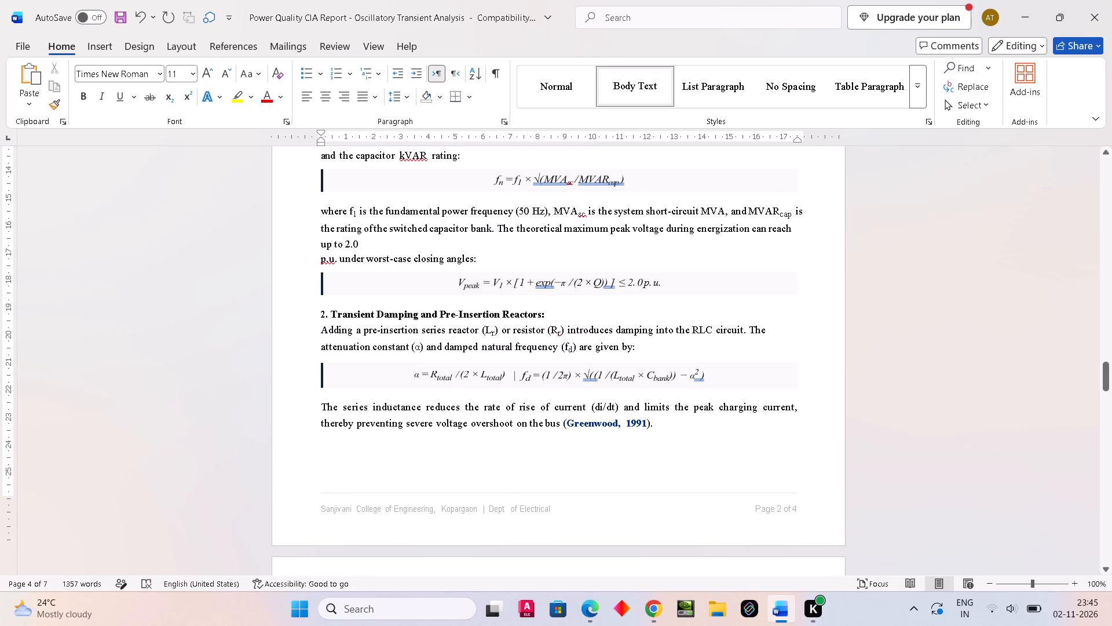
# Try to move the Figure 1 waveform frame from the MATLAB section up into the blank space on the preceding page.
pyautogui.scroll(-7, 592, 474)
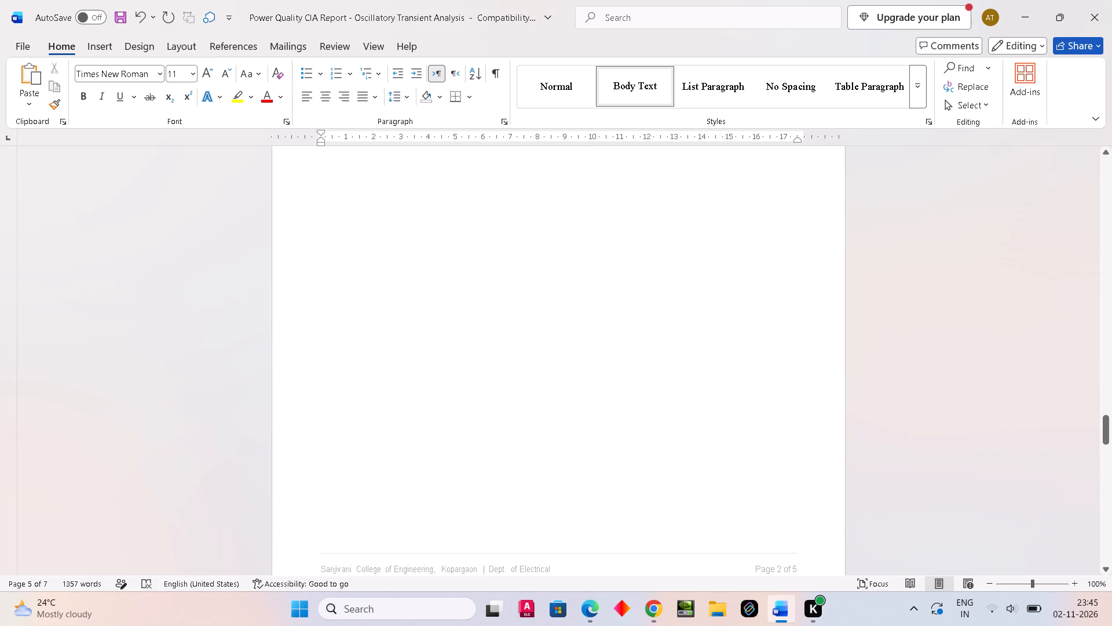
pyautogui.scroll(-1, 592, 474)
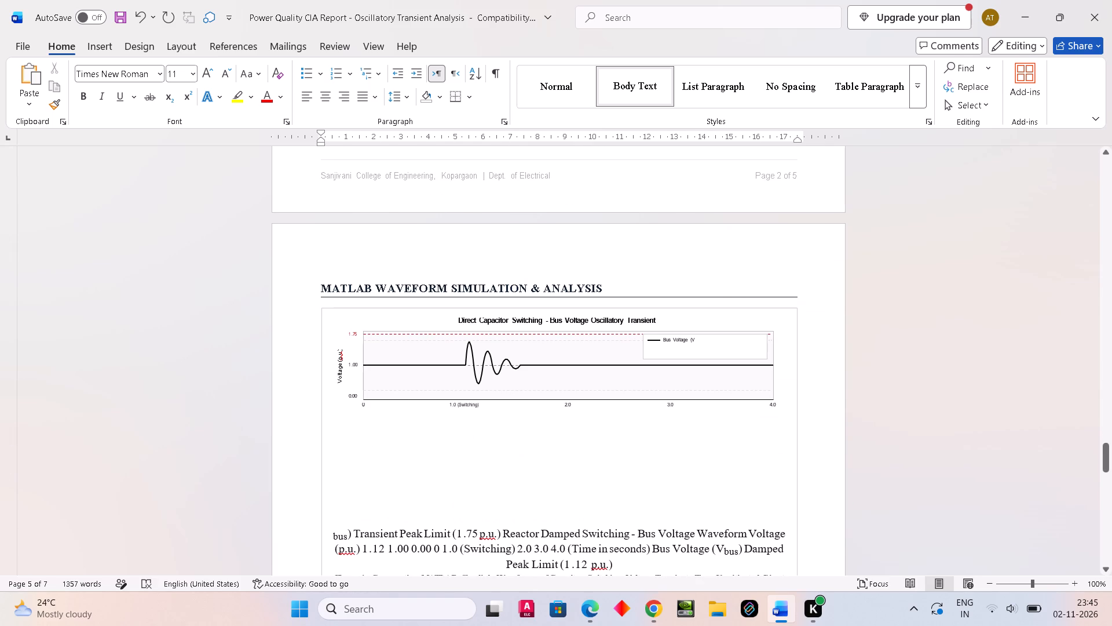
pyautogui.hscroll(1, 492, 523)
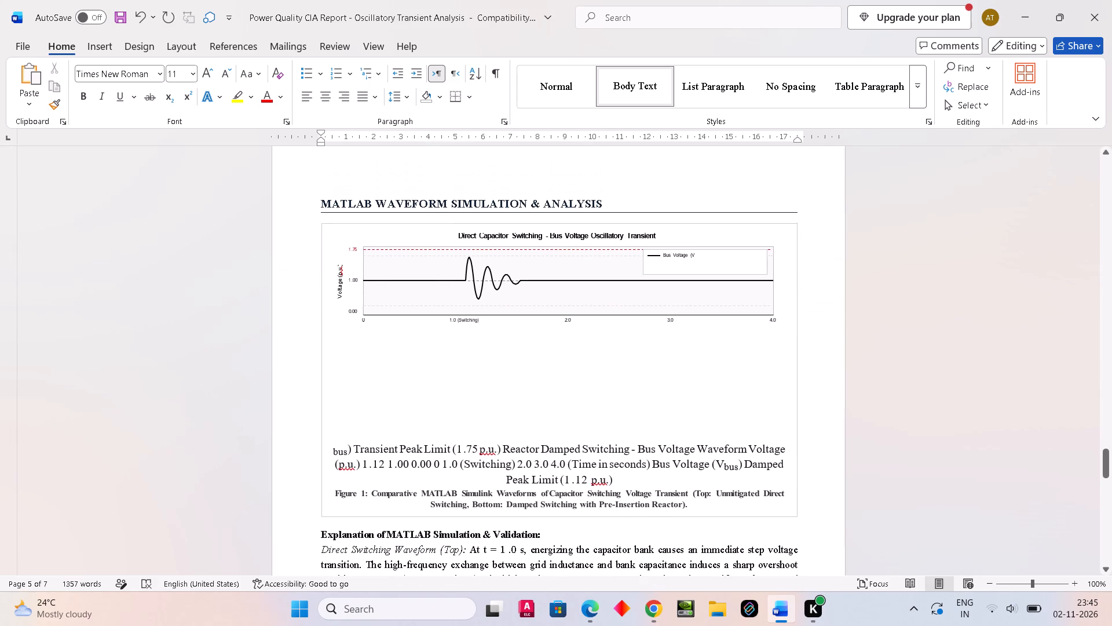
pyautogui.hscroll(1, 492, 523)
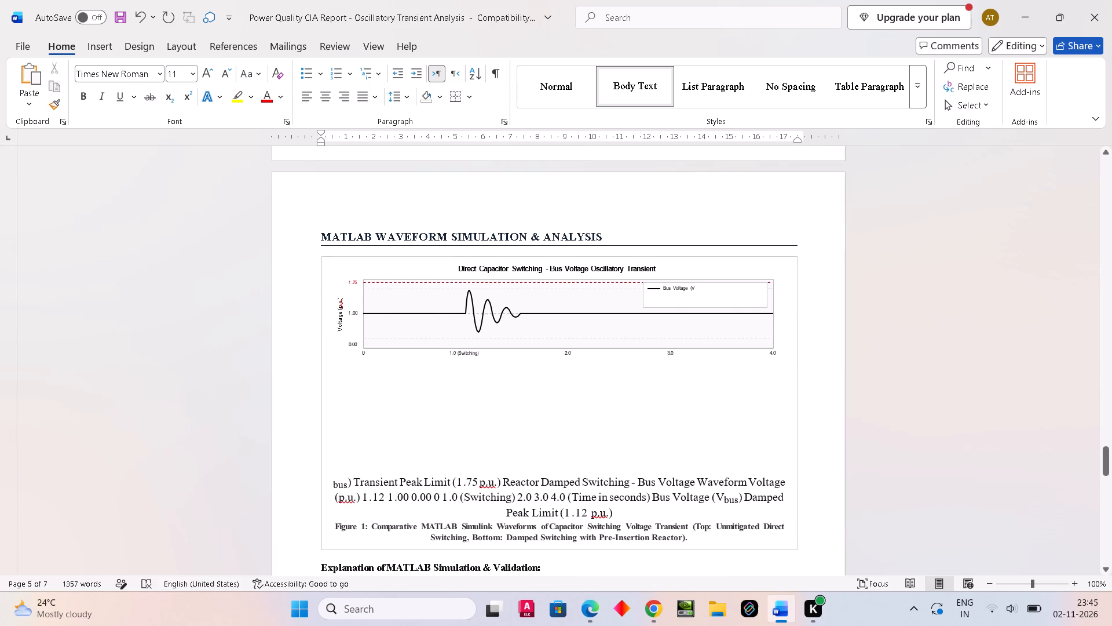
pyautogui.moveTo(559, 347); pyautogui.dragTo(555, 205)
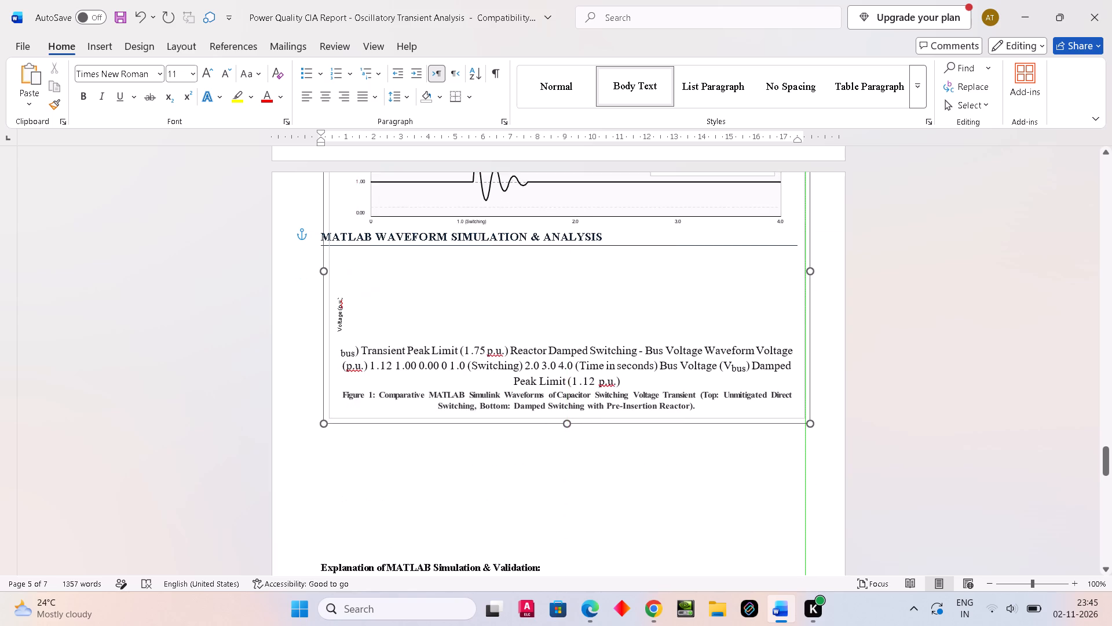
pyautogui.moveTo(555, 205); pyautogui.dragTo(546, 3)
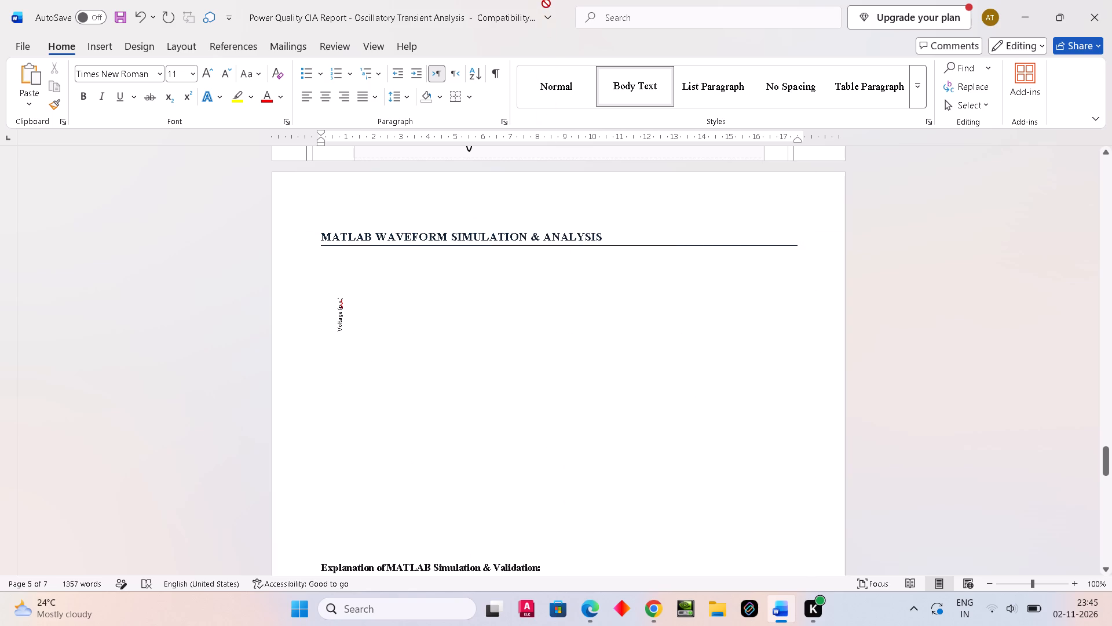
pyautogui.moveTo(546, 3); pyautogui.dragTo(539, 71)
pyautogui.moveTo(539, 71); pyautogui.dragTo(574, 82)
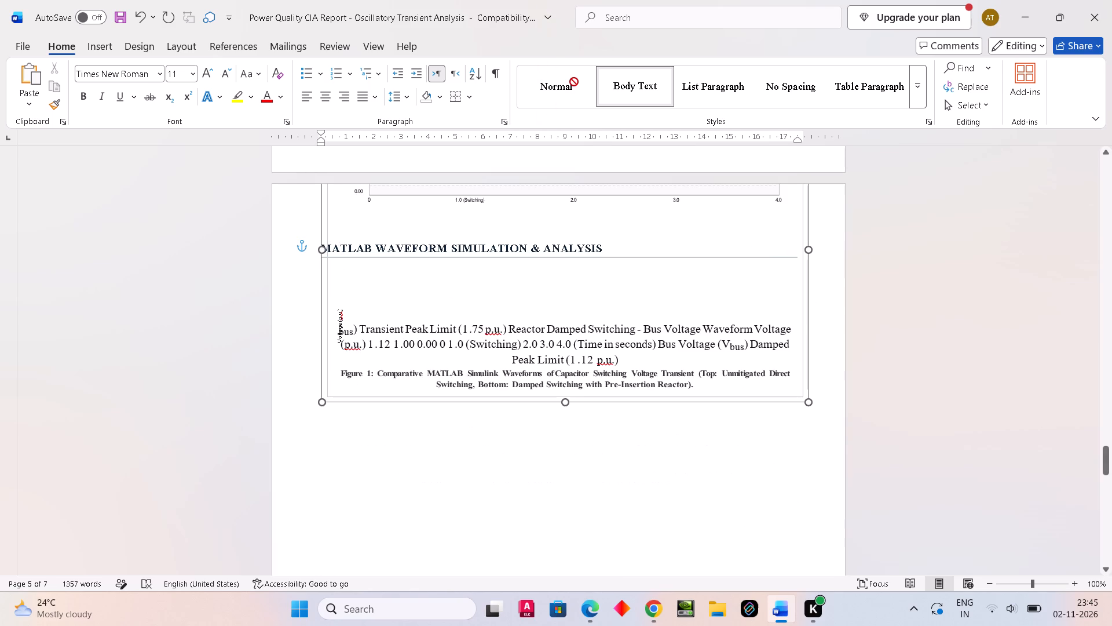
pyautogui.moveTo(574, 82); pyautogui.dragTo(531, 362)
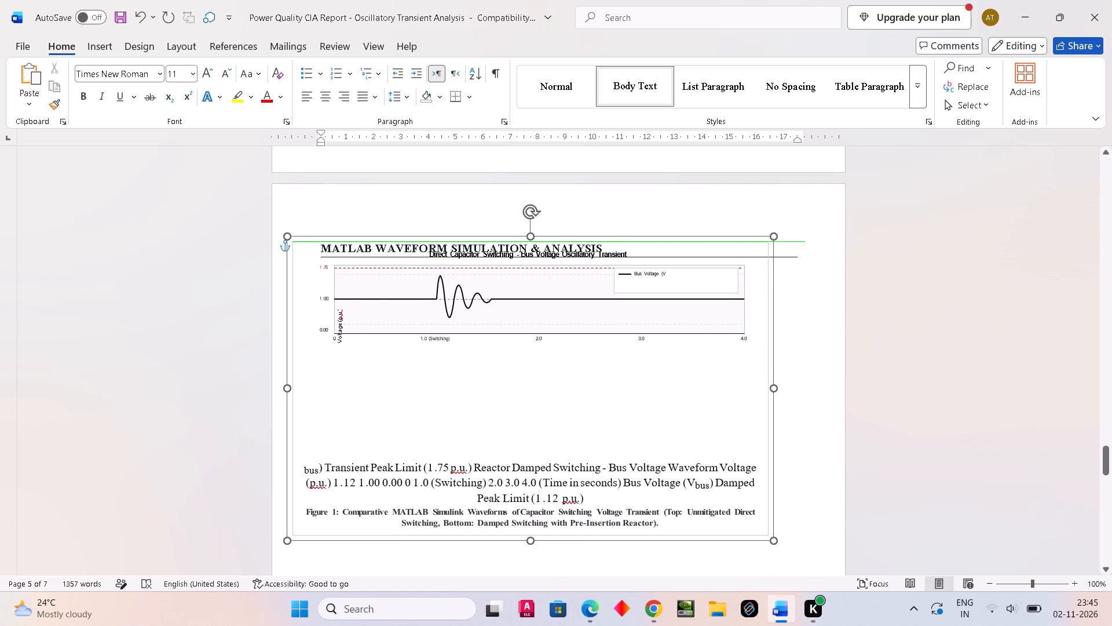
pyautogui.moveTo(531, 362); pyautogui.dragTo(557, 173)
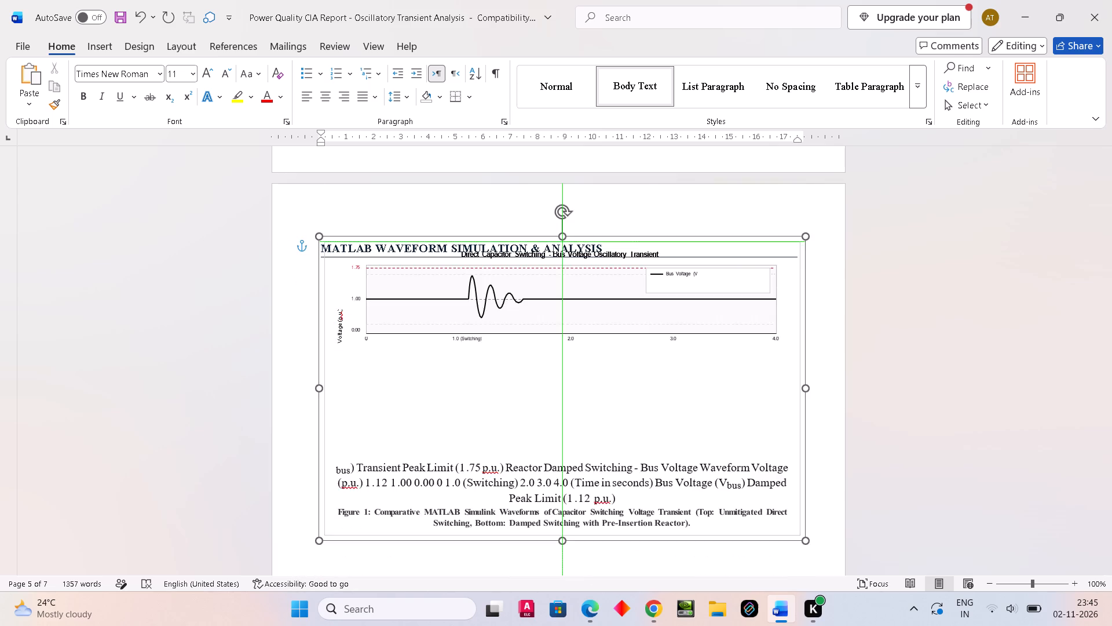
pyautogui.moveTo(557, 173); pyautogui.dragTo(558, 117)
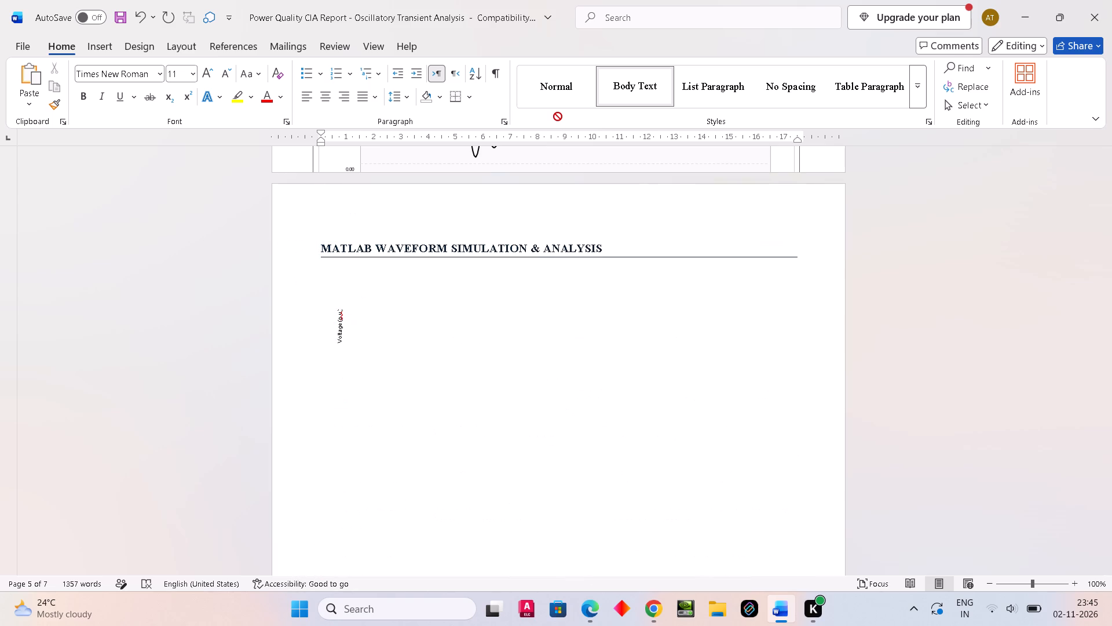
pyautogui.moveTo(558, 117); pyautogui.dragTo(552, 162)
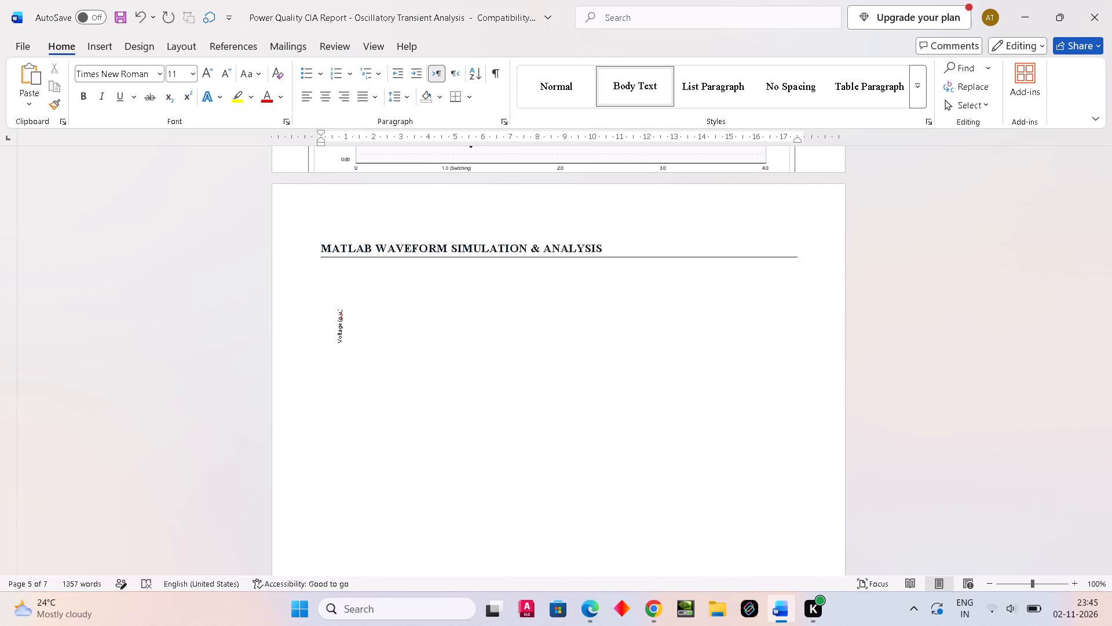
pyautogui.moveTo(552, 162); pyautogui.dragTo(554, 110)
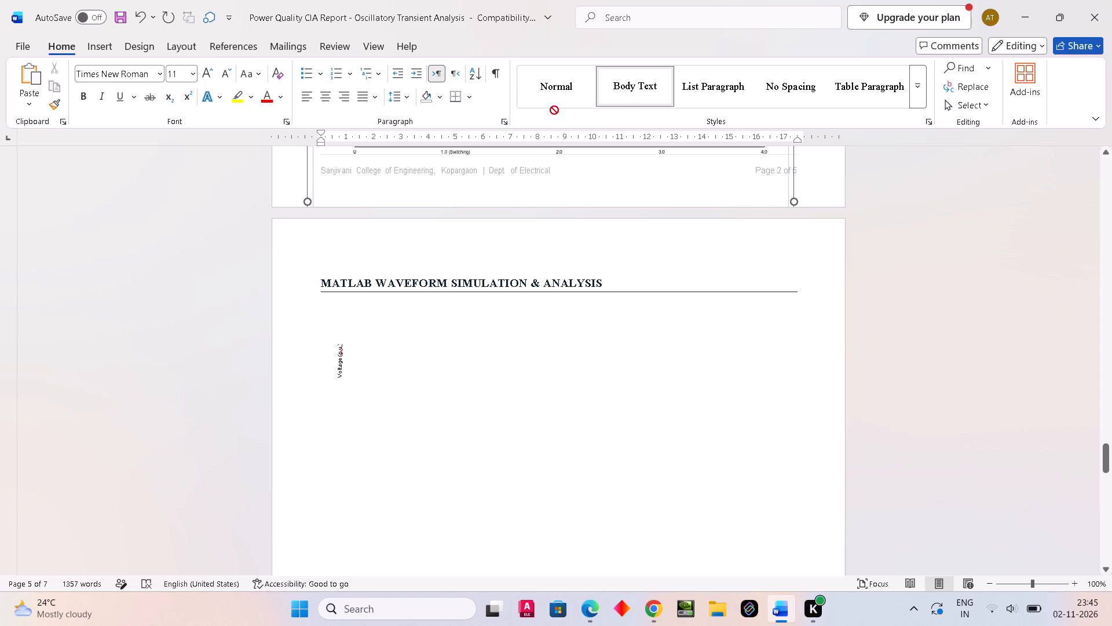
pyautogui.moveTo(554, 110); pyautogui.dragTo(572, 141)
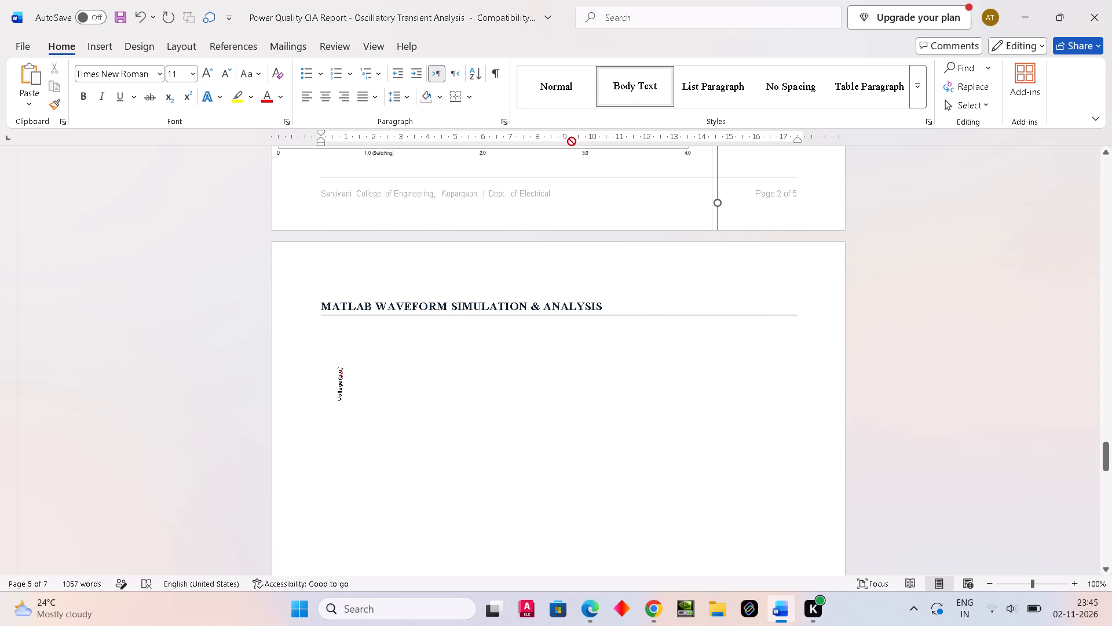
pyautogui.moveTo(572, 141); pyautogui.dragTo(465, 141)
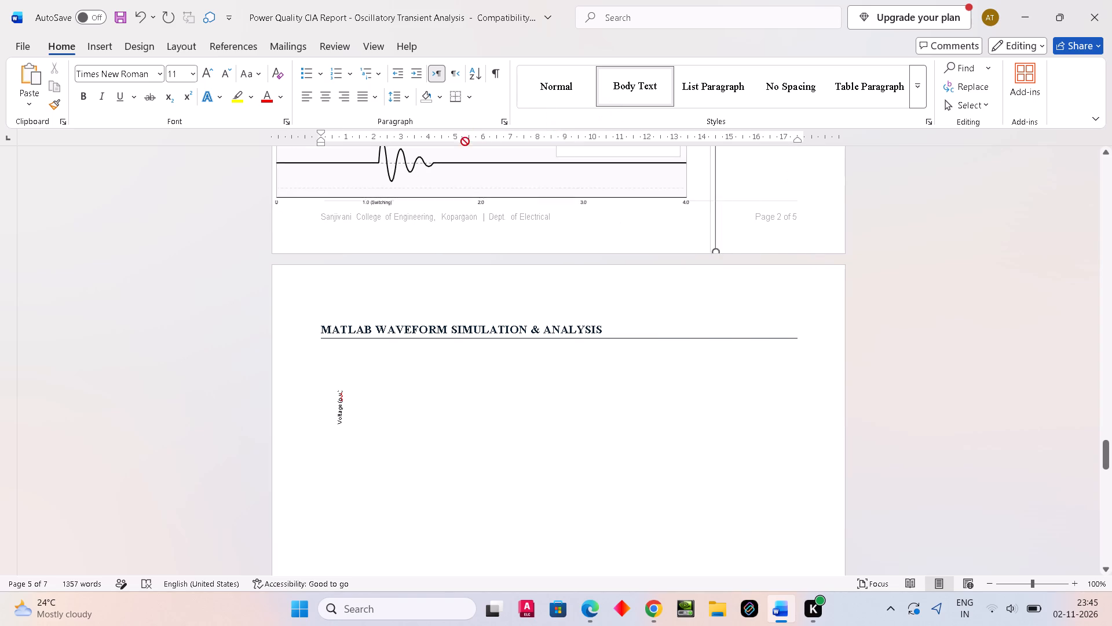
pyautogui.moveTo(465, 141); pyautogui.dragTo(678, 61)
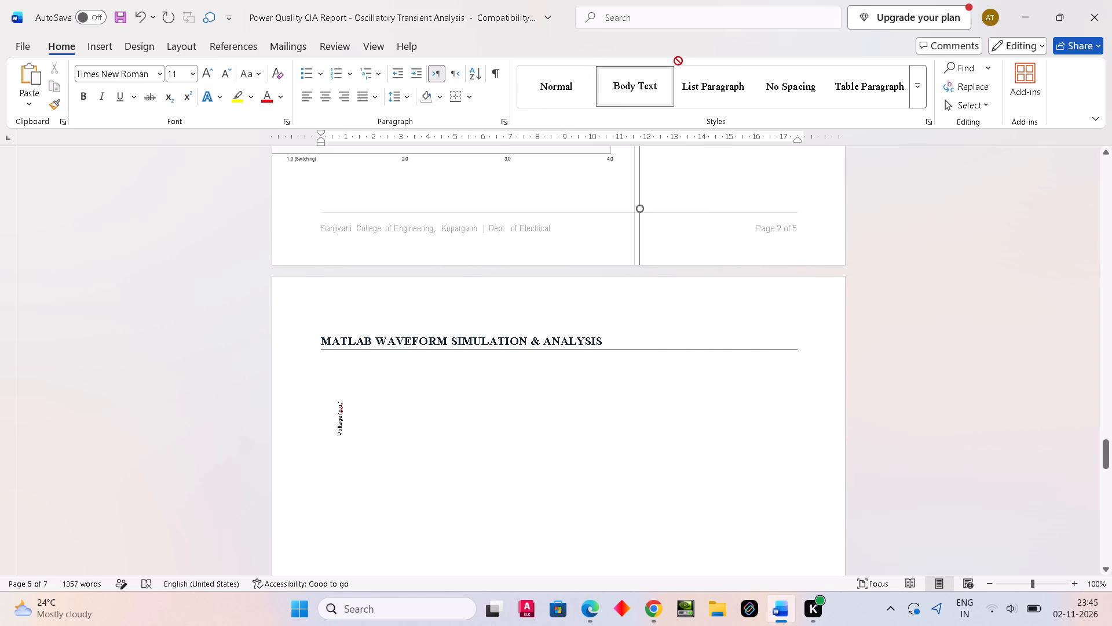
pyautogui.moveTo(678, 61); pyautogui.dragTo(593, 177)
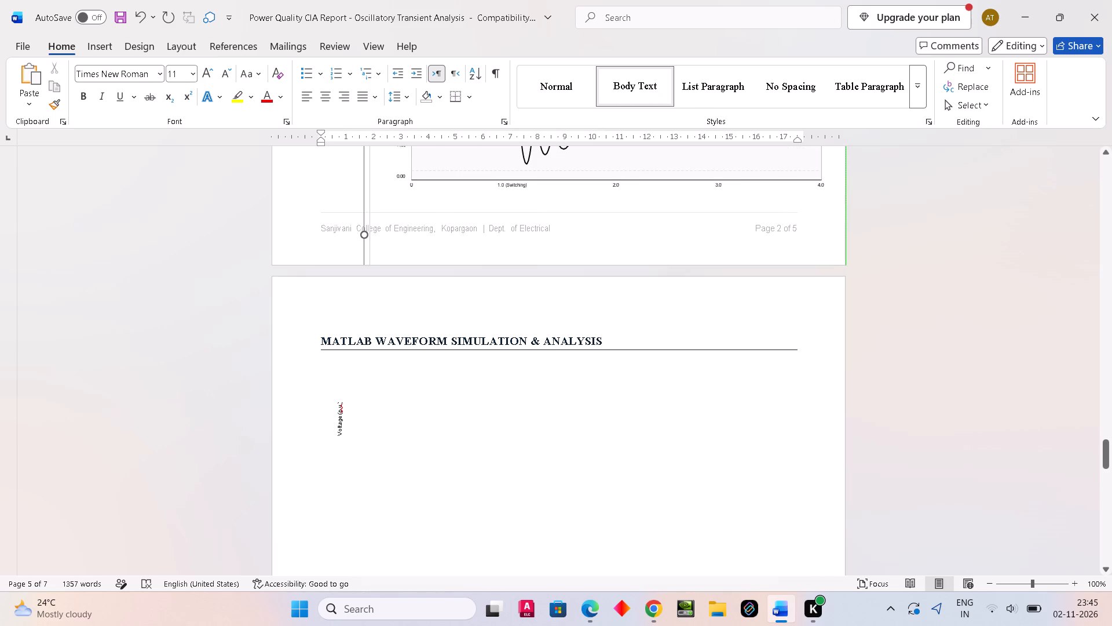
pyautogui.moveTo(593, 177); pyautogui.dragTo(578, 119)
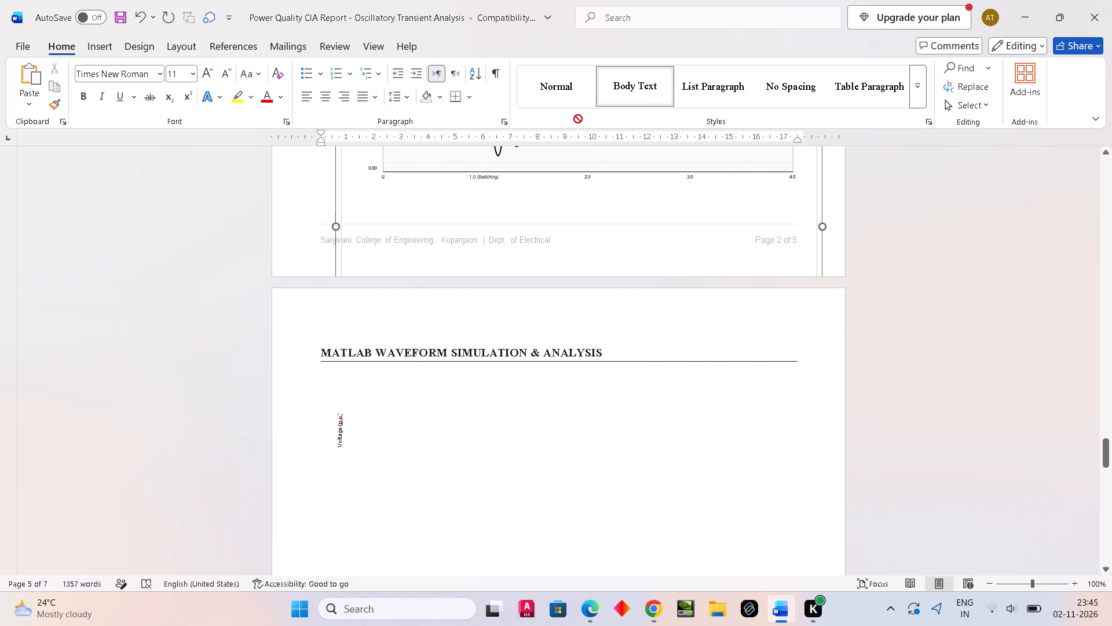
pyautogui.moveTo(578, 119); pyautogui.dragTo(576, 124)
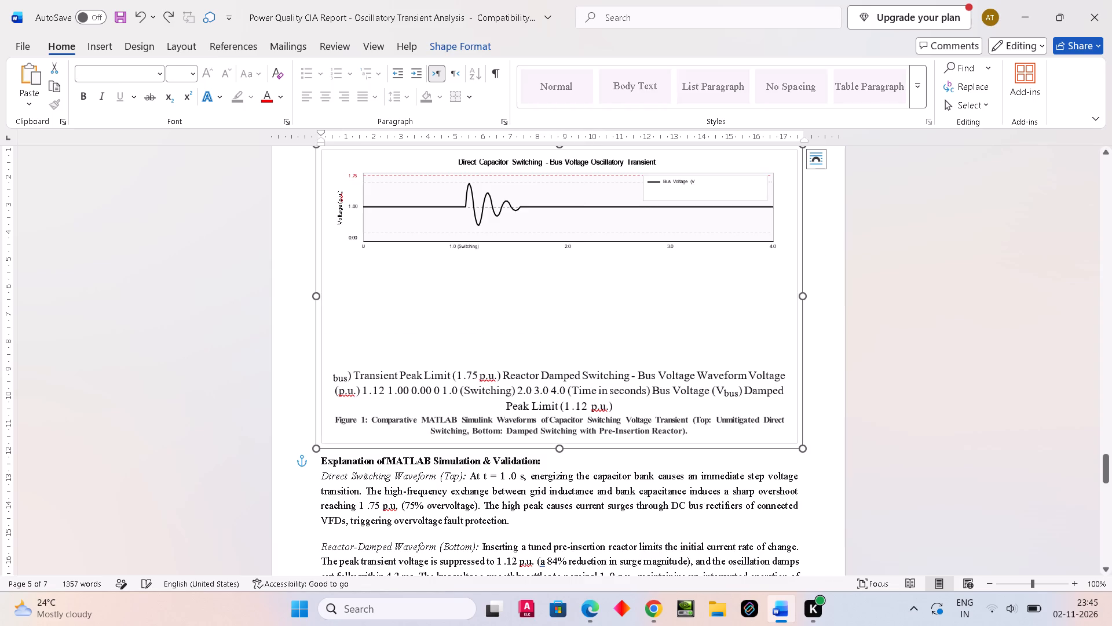
# Move the blank inline object beneath the waveform plot to the preceding page, below the Synchronous Switching Controllers text.
pyautogui.scroll(7, 550, 281)
pyautogui.scroll(-1, 550, 281)
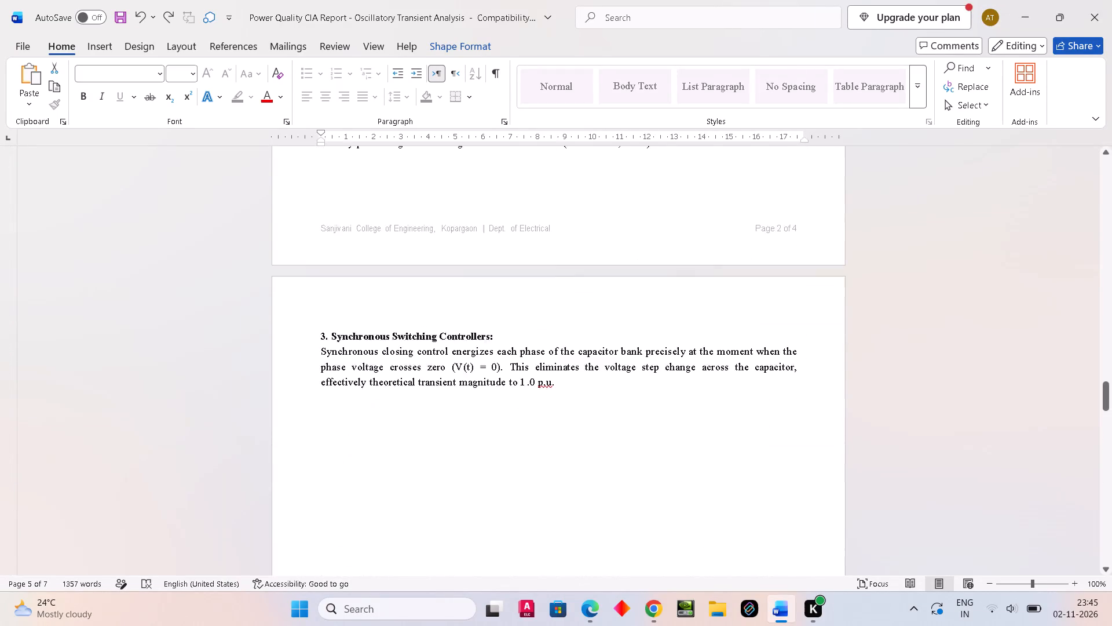
pyautogui.scroll(-1, 550, 281)
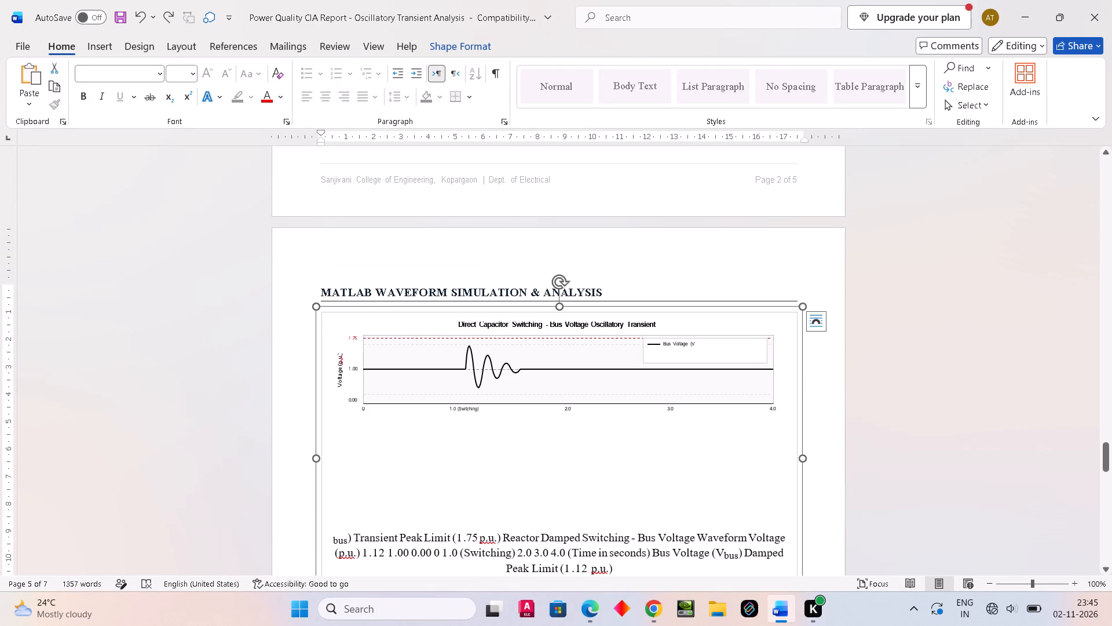
pyautogui.scroll(-1, 605, 412)
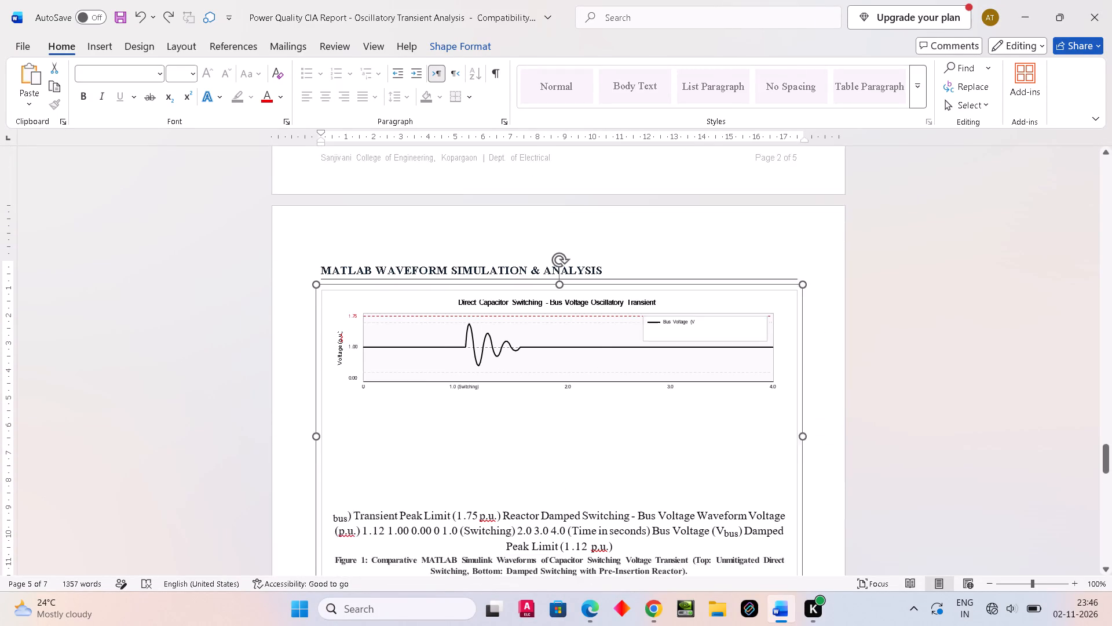
pyautogui.scroll(-1, 605, 412)
pyautogui.moveTo(605, 412); pyautogui.dragTo(605, 402)
pyautogui.moveTo(605, 402); pyautogui.dragTo(595, 390)
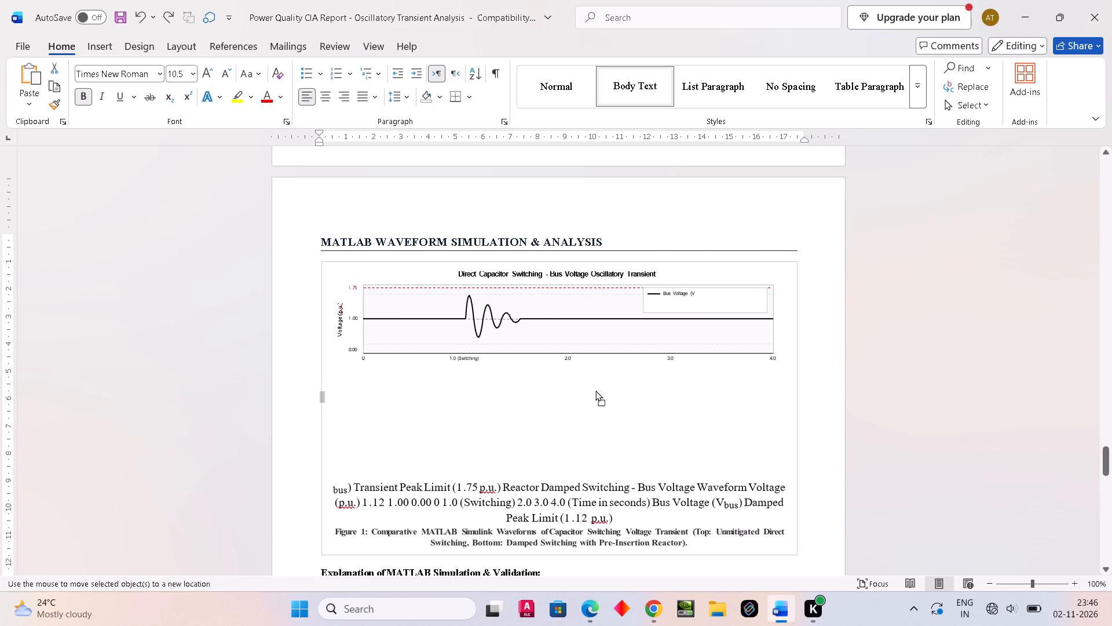
pyautogui.moveTo(595, 390); pyautogui.dragTo(570, 68)
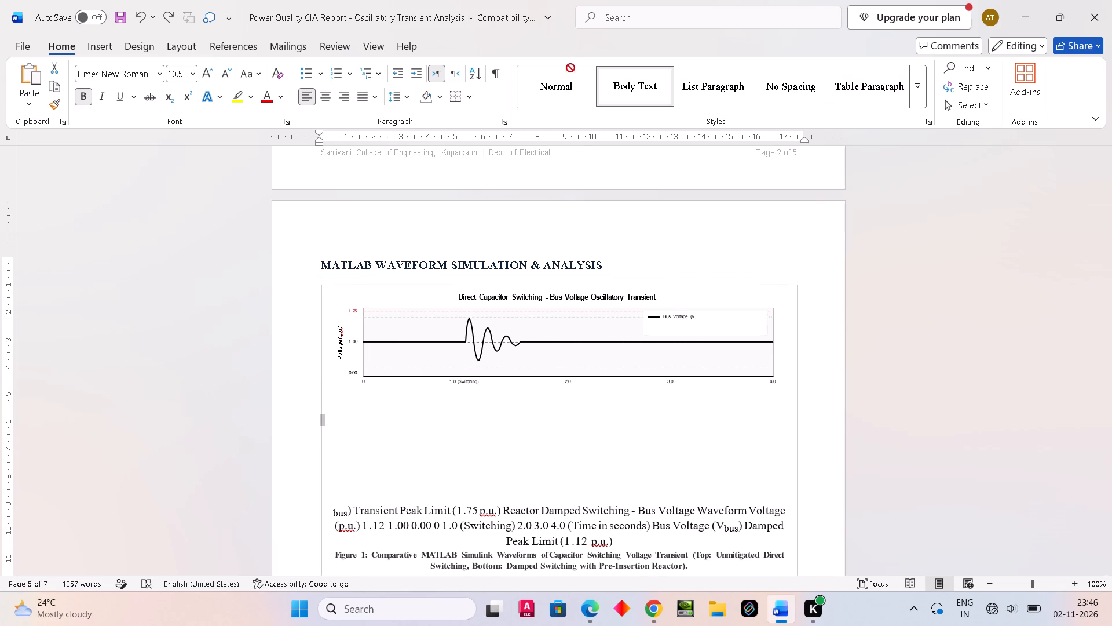
pyautogui.moveTo(570, 68); pyautogui.dragTo(491, 151)
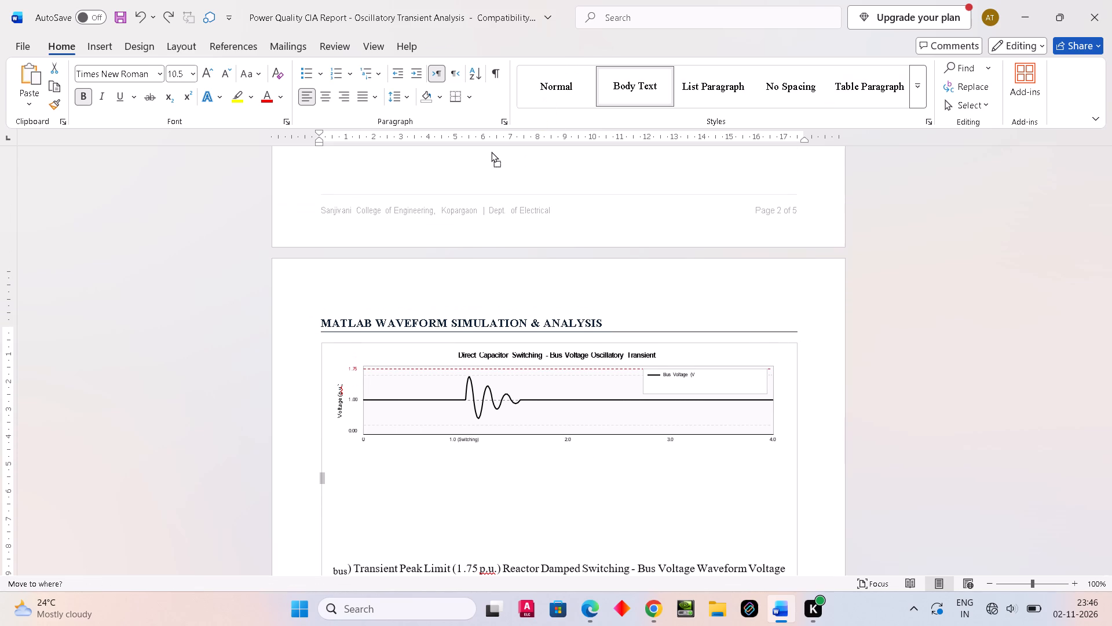
pyautogui.moveTo(491, 151); pyautogui.dragTo(488, 205)
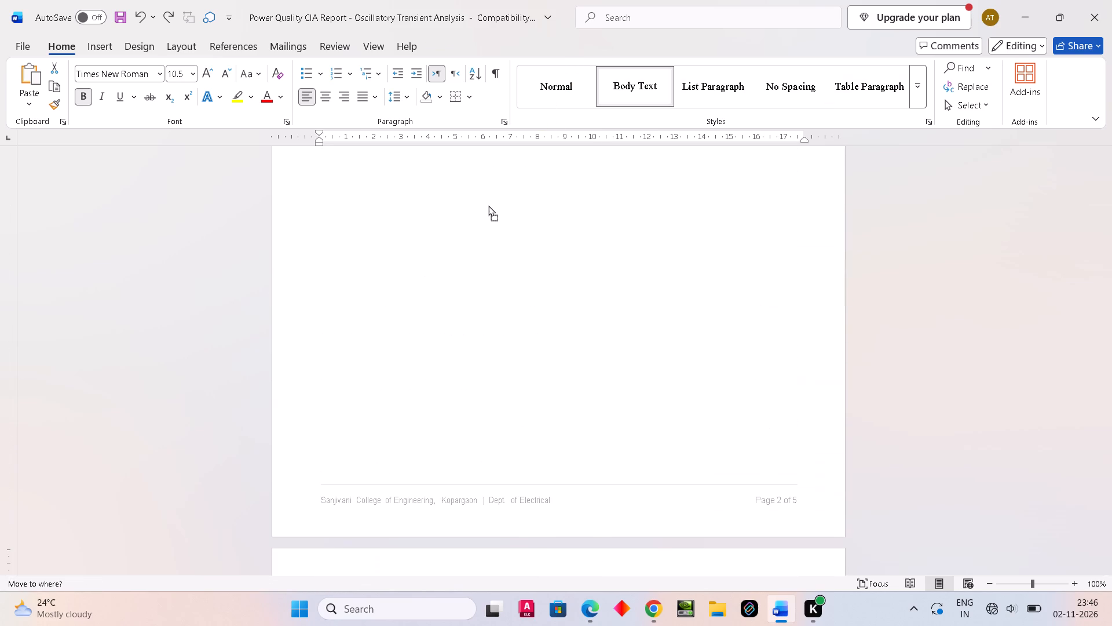
pyautogui.moveTo(488, 205); pyautogui.dragTo(478, 206)
pyautogui.scroll(2, 536, 300)
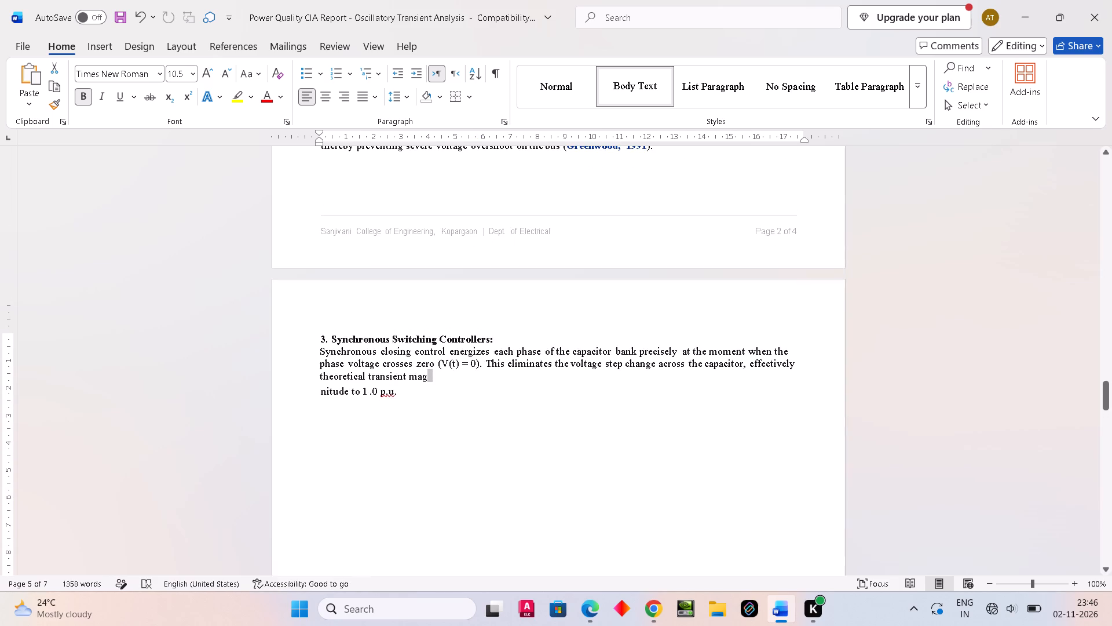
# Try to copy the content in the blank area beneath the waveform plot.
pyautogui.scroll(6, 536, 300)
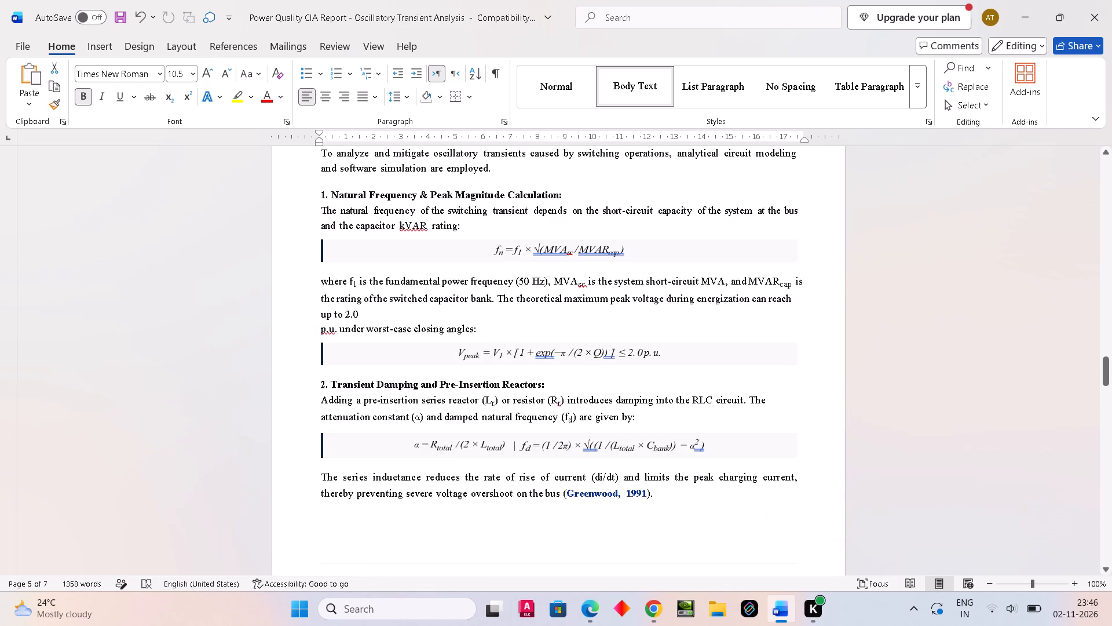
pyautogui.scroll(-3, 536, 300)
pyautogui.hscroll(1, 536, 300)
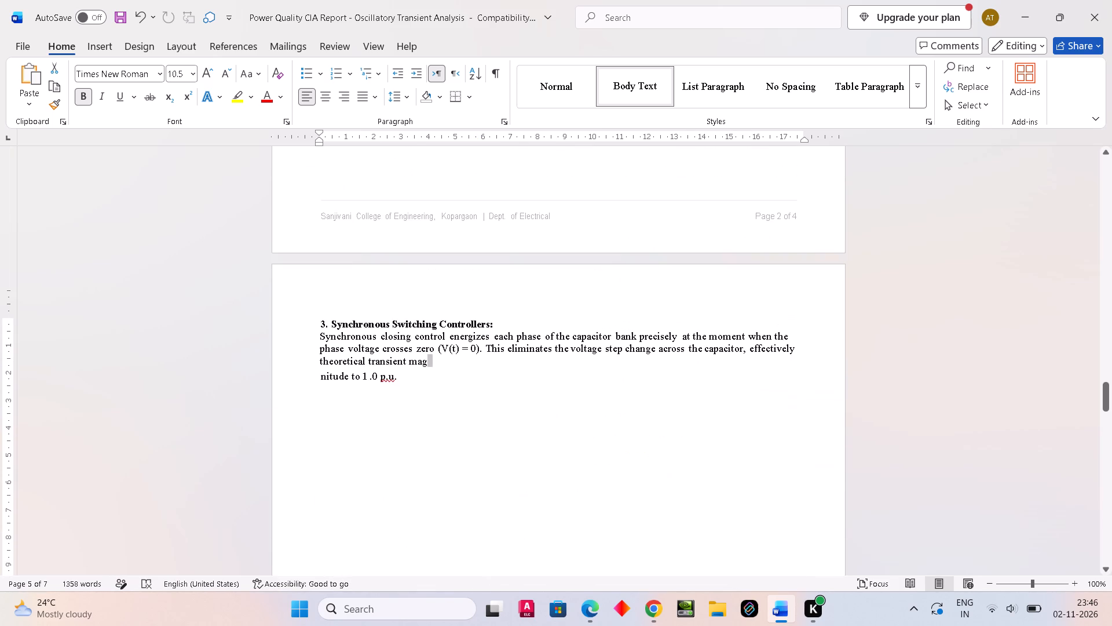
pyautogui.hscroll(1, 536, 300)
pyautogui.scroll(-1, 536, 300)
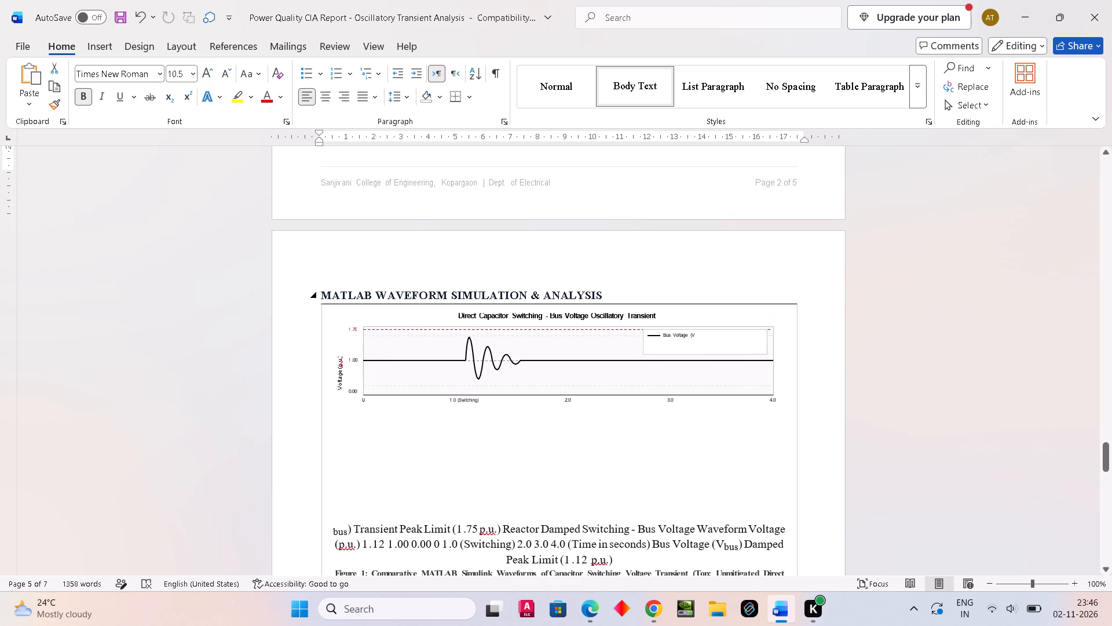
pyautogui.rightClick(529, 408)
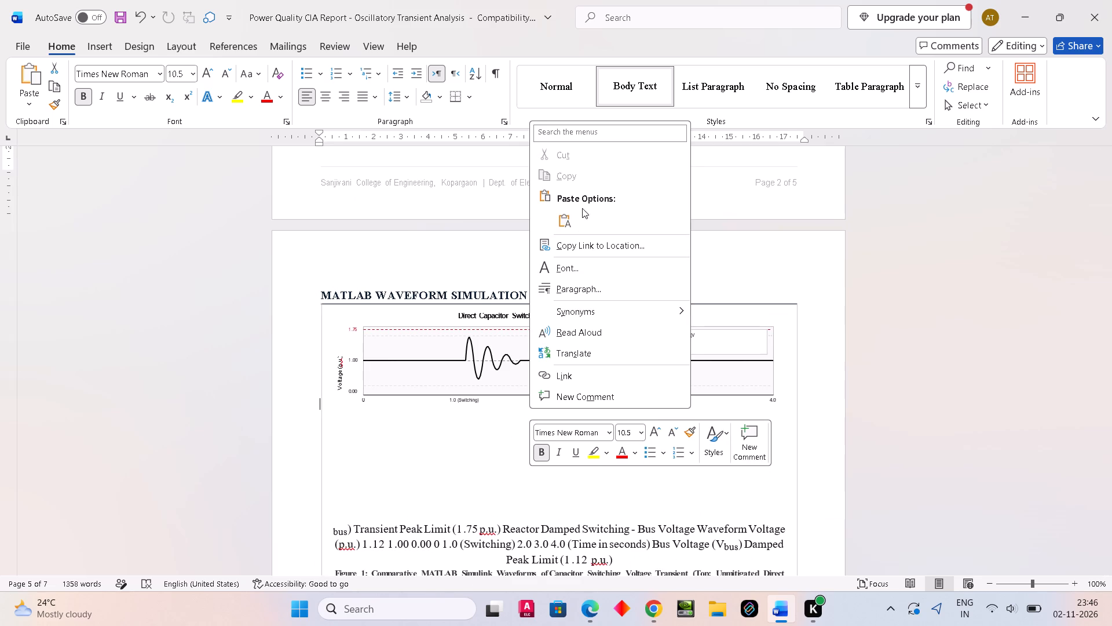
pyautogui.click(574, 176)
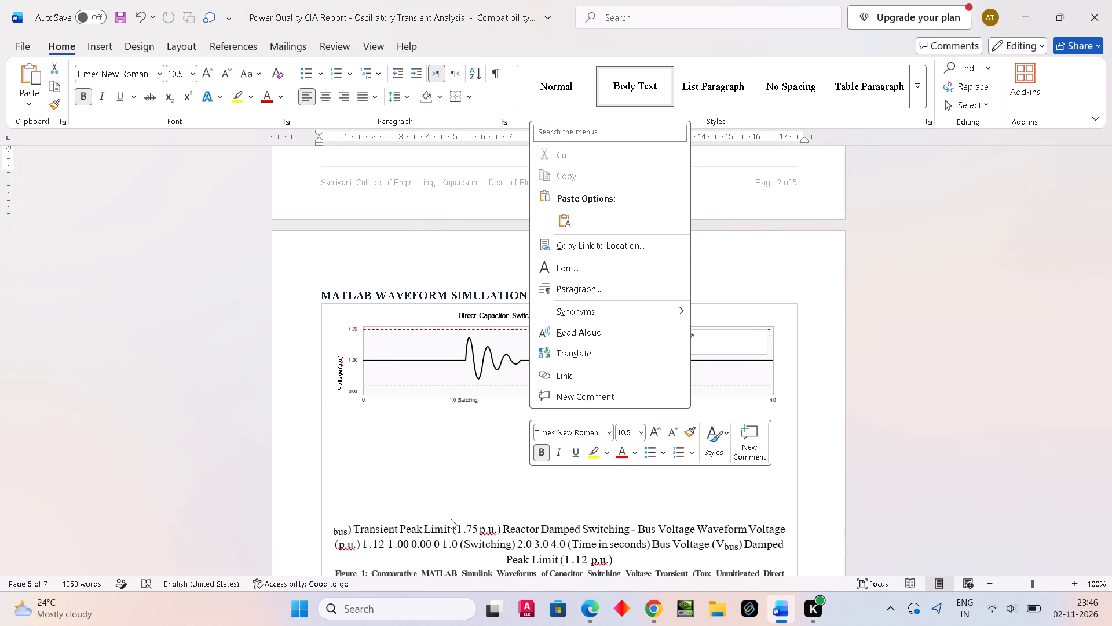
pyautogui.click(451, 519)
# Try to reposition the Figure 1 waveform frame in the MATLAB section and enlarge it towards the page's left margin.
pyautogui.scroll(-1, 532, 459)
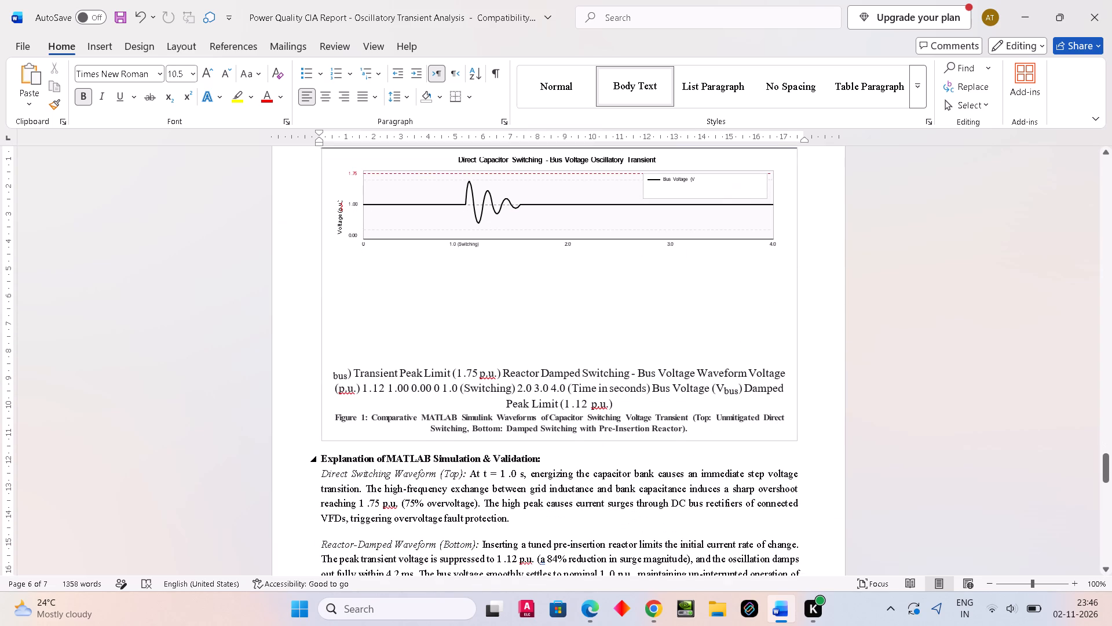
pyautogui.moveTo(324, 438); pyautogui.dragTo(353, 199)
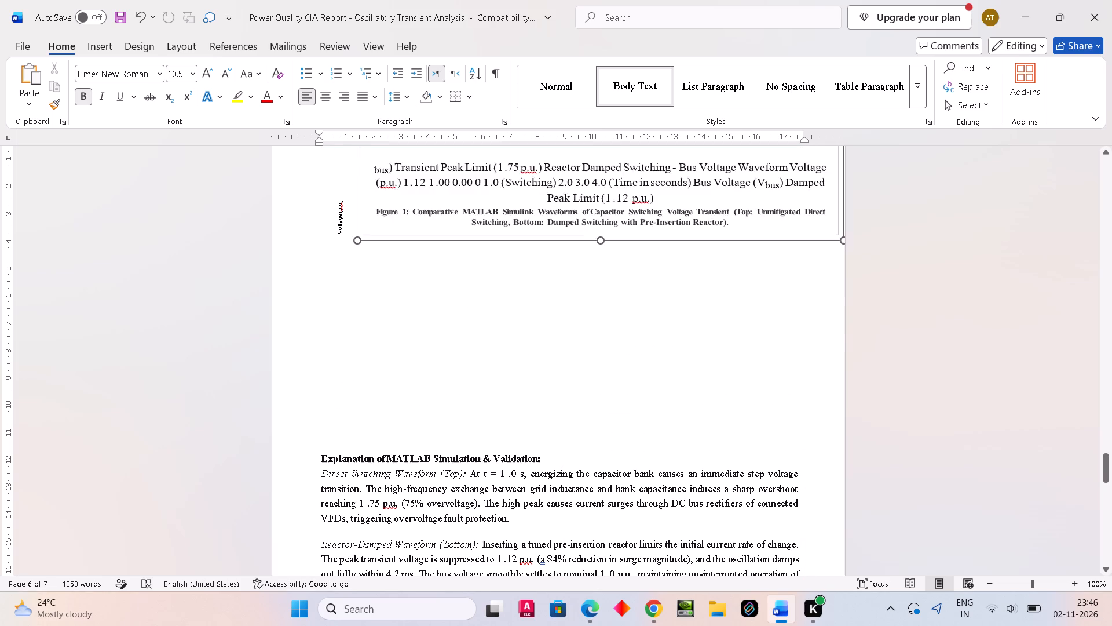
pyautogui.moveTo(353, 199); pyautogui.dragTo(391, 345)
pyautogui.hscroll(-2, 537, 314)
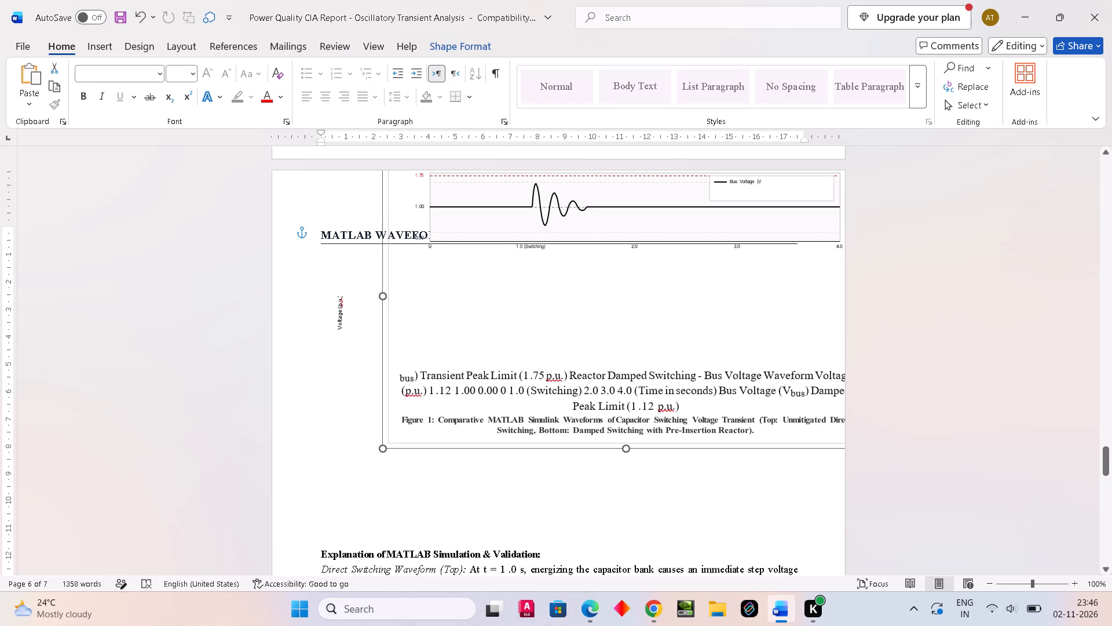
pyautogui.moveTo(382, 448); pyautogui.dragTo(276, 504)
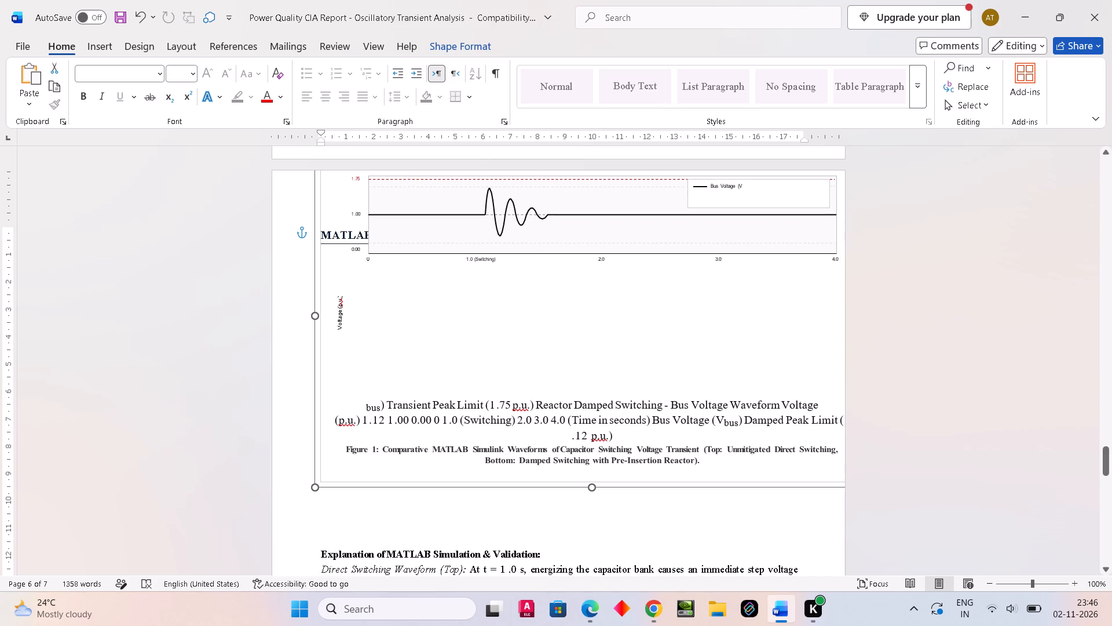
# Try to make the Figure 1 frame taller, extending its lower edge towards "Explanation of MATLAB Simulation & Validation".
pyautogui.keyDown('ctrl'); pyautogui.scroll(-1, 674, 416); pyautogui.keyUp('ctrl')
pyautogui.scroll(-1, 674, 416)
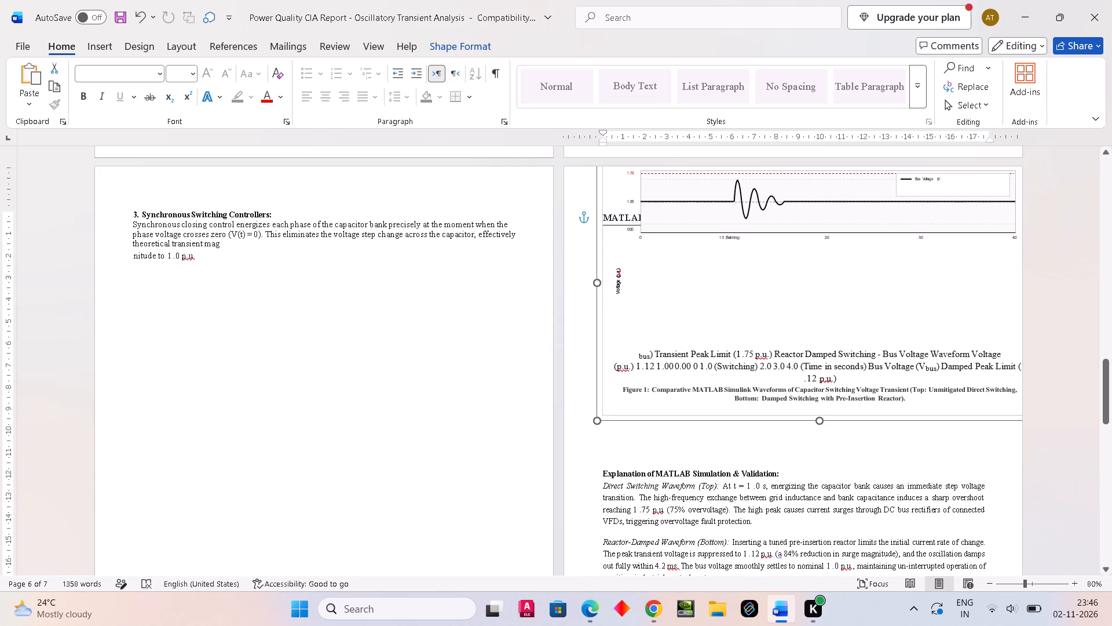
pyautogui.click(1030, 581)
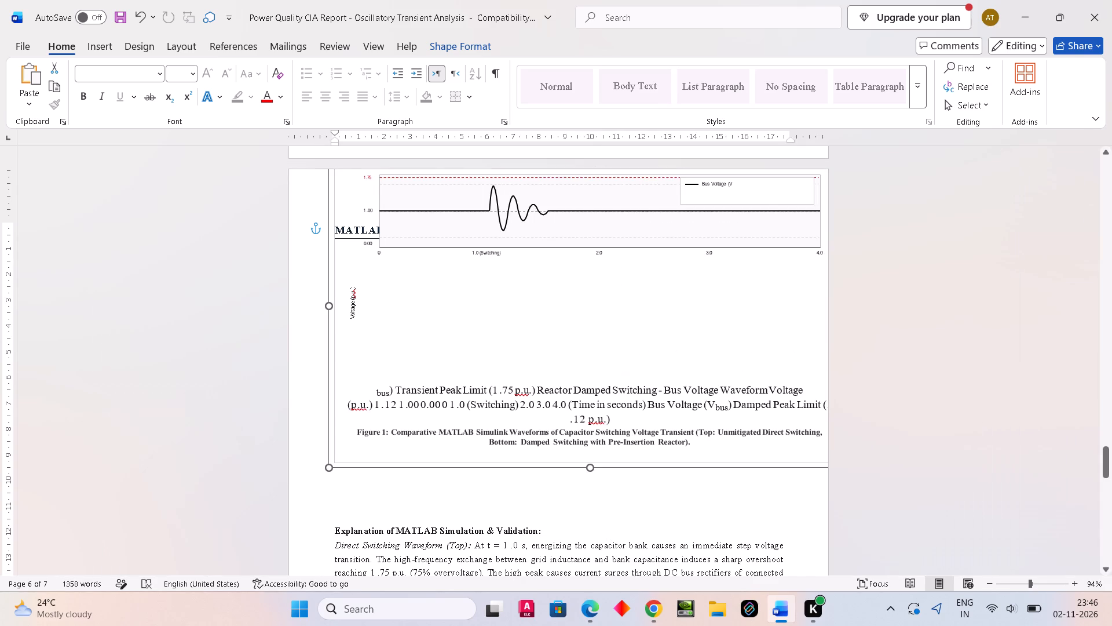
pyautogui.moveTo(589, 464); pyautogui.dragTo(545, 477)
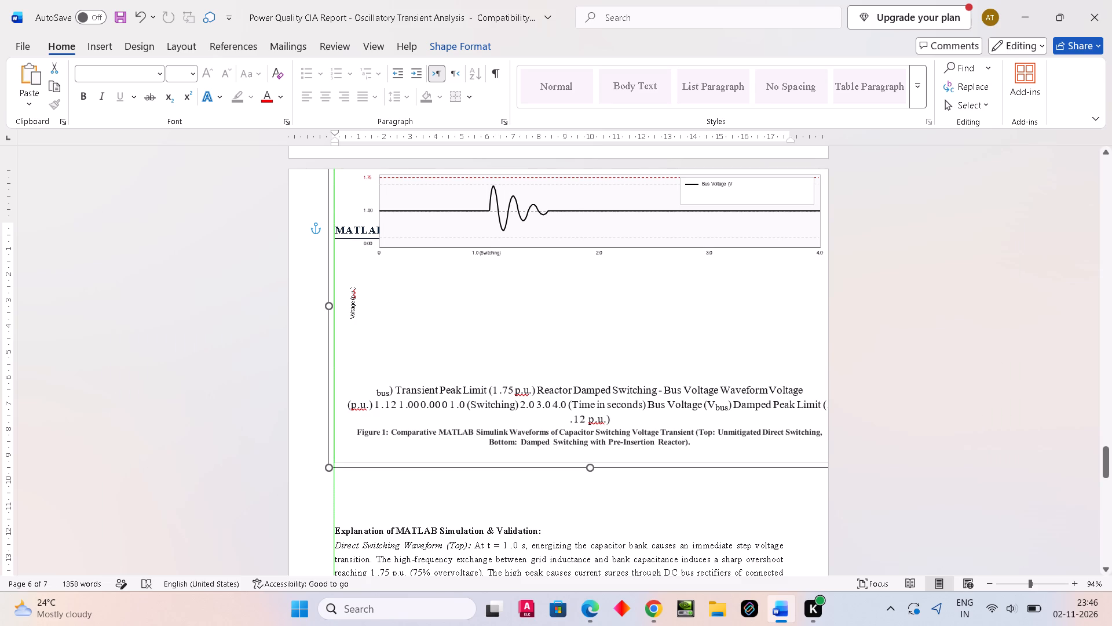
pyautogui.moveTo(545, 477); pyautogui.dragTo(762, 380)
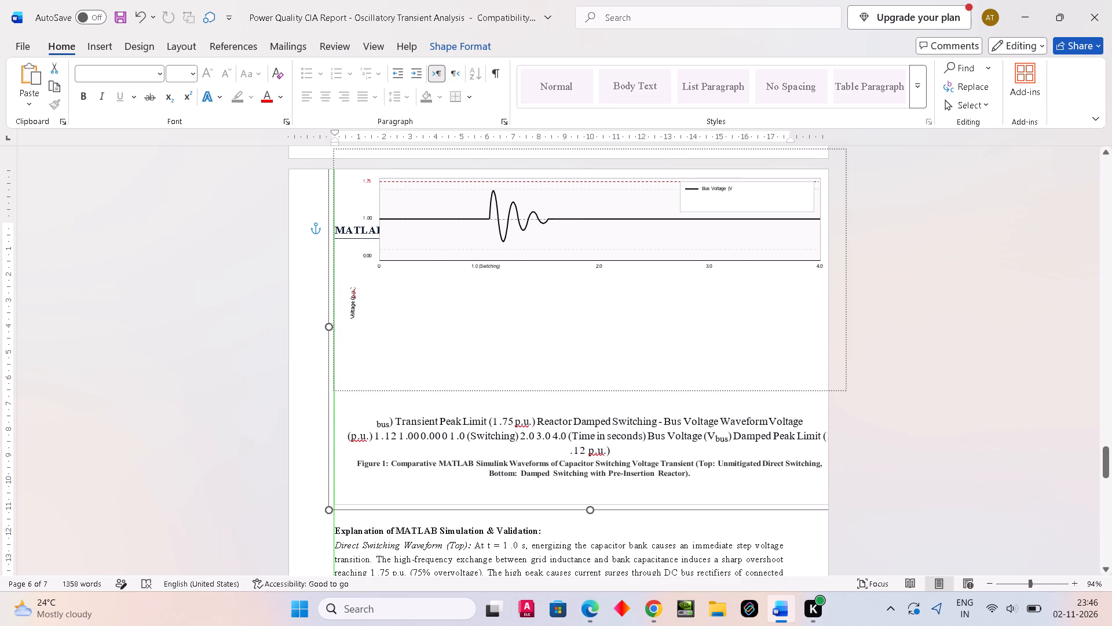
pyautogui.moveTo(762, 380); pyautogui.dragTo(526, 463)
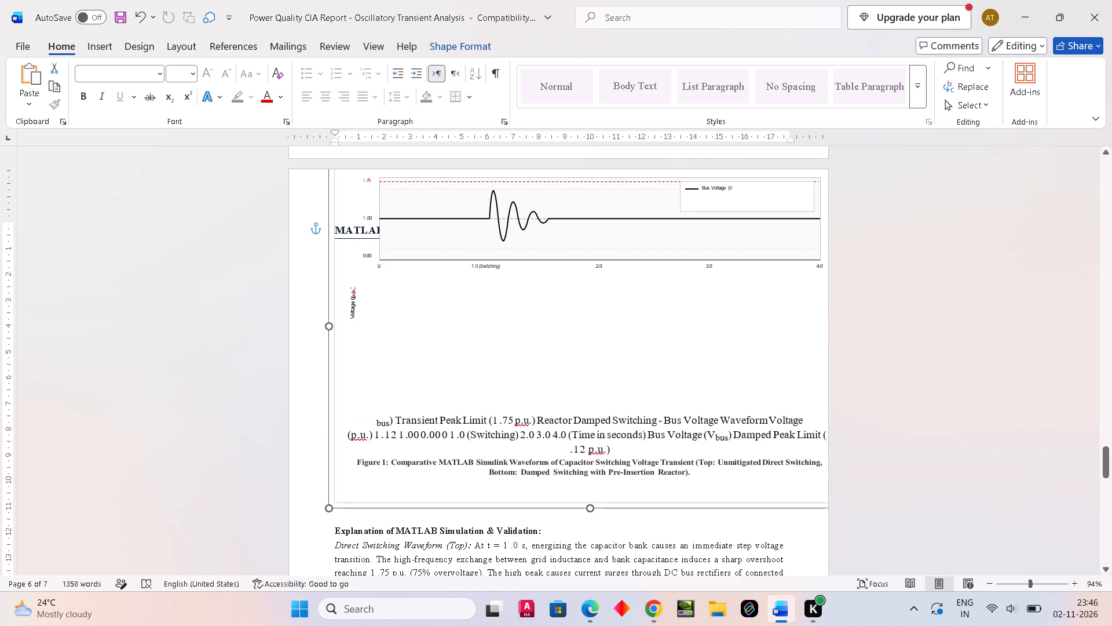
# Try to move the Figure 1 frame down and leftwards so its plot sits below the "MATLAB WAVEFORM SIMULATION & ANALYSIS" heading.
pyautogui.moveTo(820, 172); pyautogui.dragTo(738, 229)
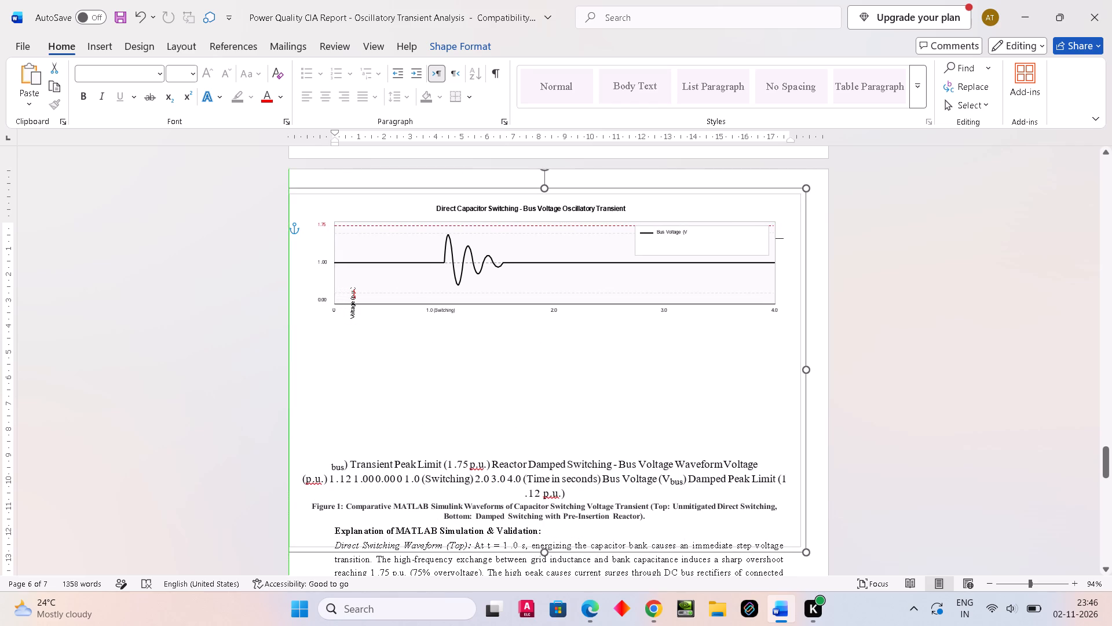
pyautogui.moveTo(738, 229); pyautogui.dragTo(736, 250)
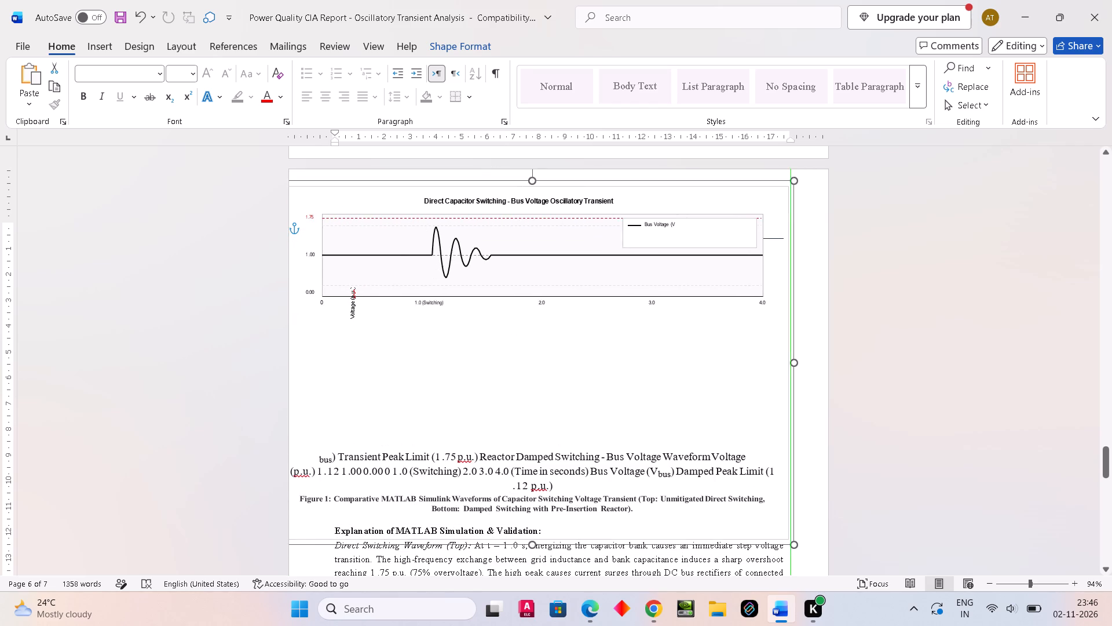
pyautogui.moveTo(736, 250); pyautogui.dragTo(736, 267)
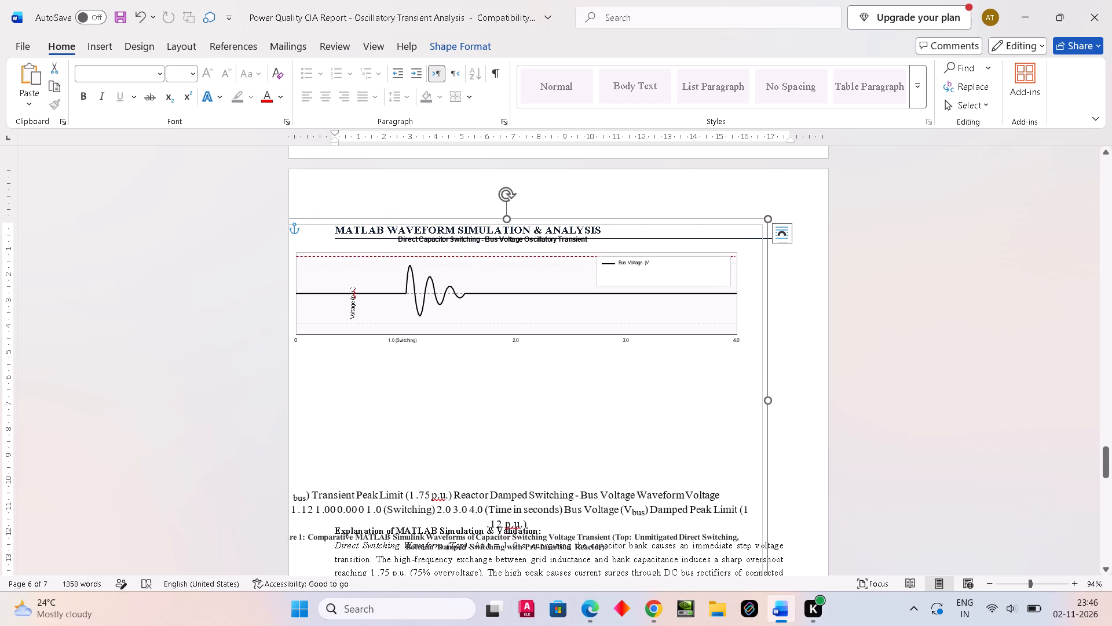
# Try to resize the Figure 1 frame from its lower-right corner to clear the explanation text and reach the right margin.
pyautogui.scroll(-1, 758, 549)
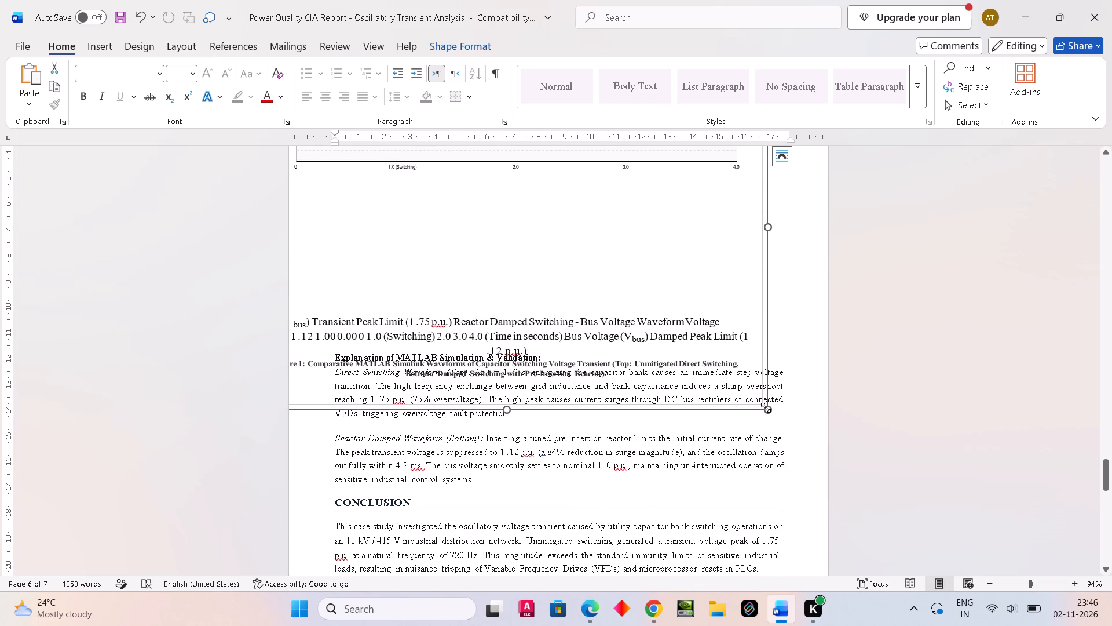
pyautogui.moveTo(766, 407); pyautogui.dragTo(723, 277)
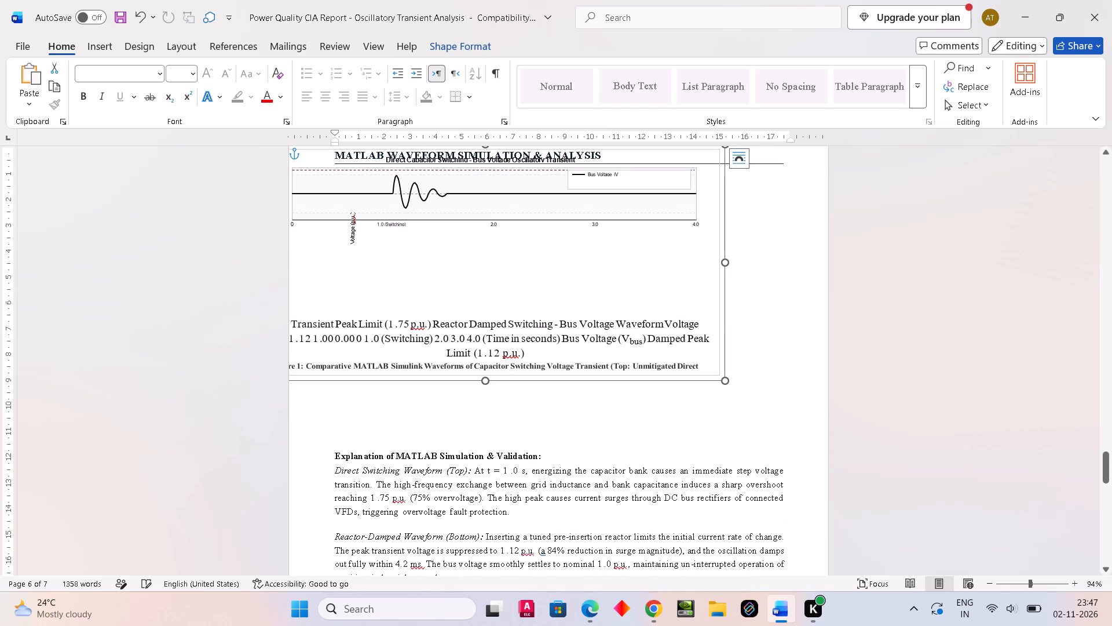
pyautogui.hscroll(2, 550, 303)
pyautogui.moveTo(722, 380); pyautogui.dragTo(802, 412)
# Undo the recent figure frame and blank object changes, back to before "3. Synchronous Switching Controllers" was pushed to the next page.
pyautogui.scroll(4, 416, 351)
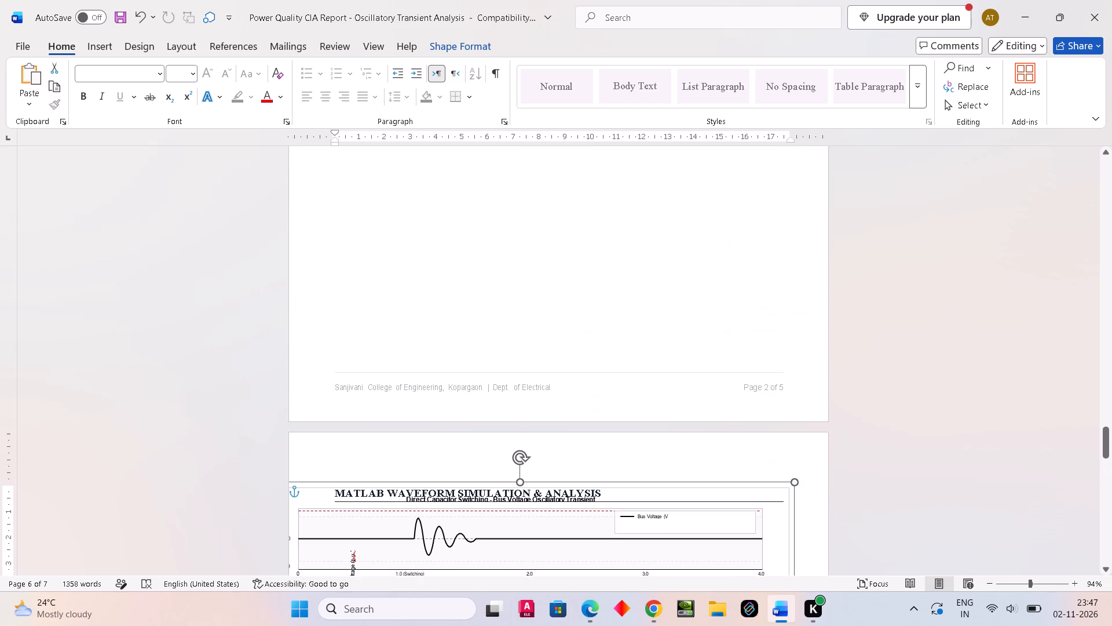
pyautogui.scroll(9, 416, 351)
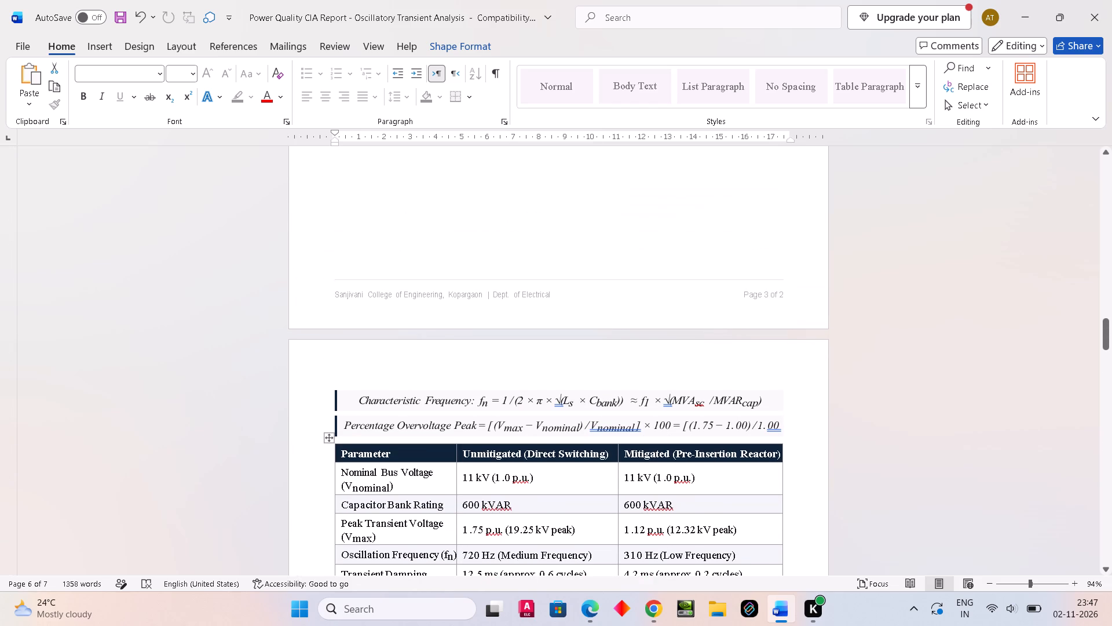
pyautogui.scroll(6, 416, 351)
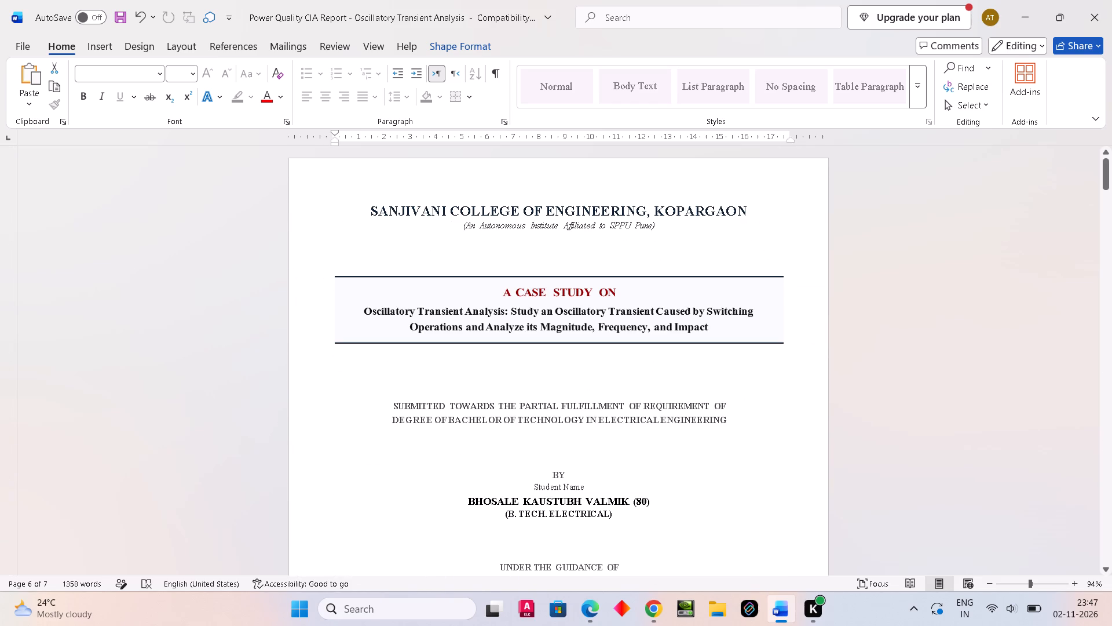
pyautogui.tripleClick(136, 10)
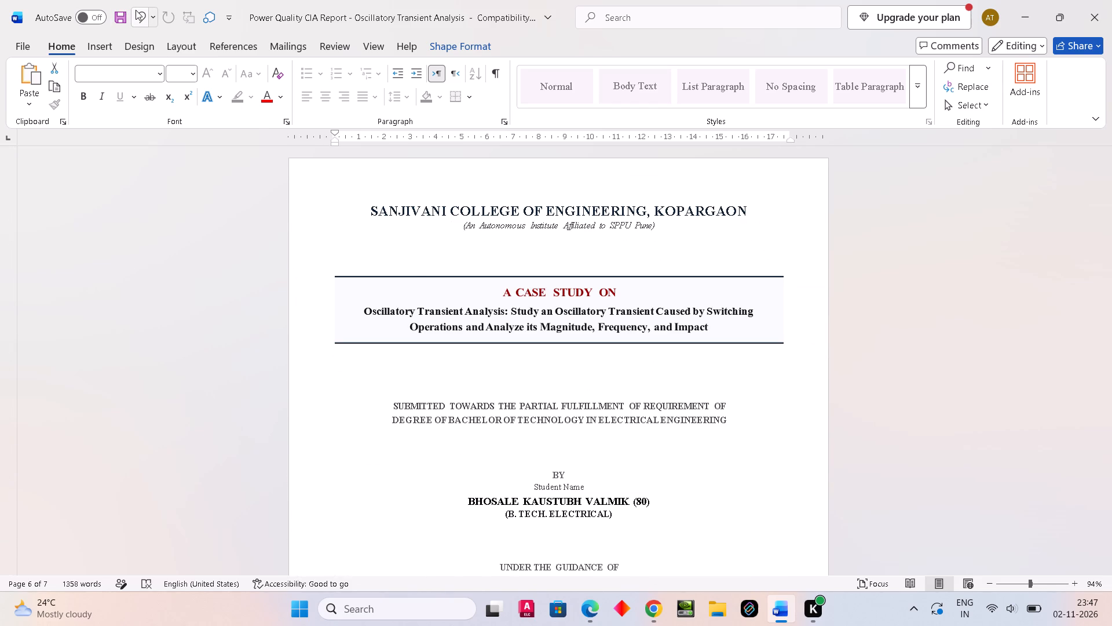
pyautogui.click(136, 10)
pyautogui.tripleClick(136, 10)
pyautogui.click(136, 10)
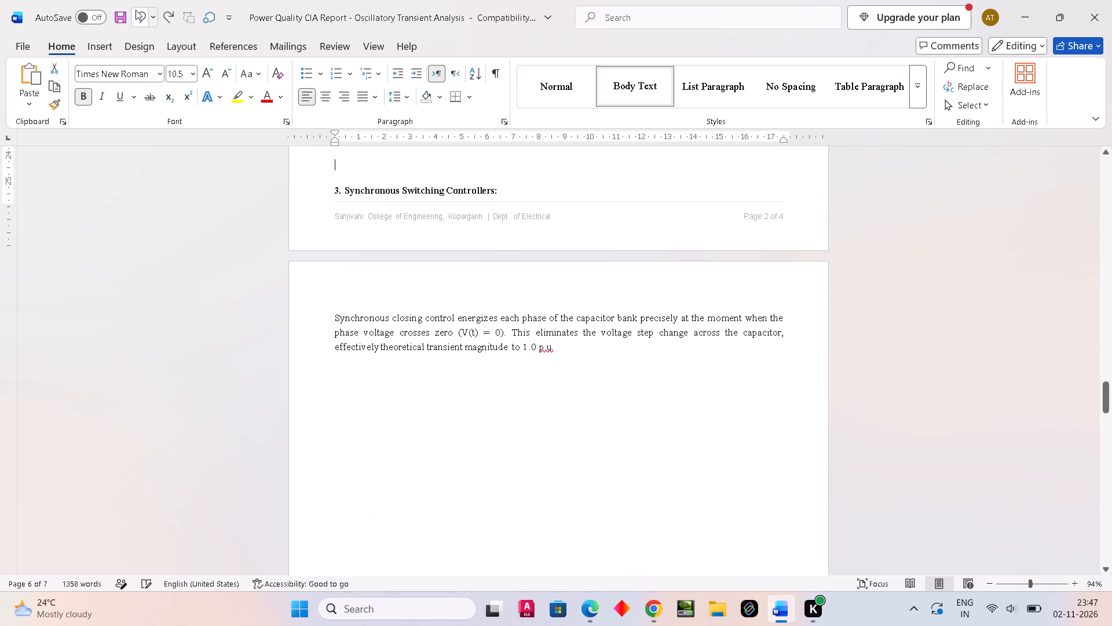
# Set the font size of the entire document to 12 pt.
pyautogui.scroll(8, 398, 294)
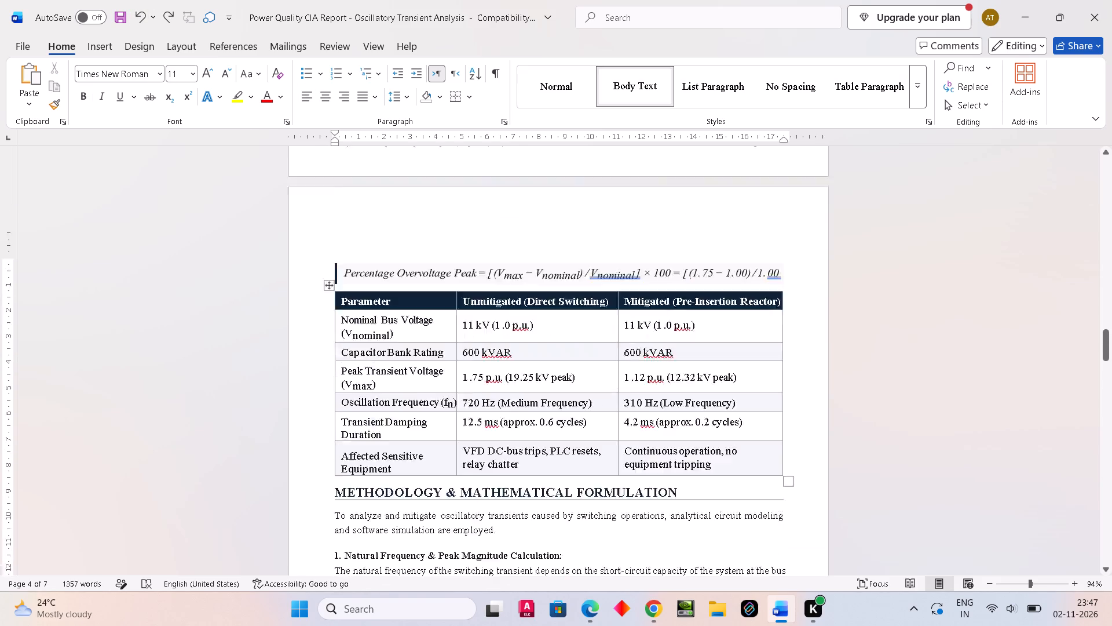
pyautogui.scroll(11, 398, 294)
pyautogui.hscroll(1, 398, 294)
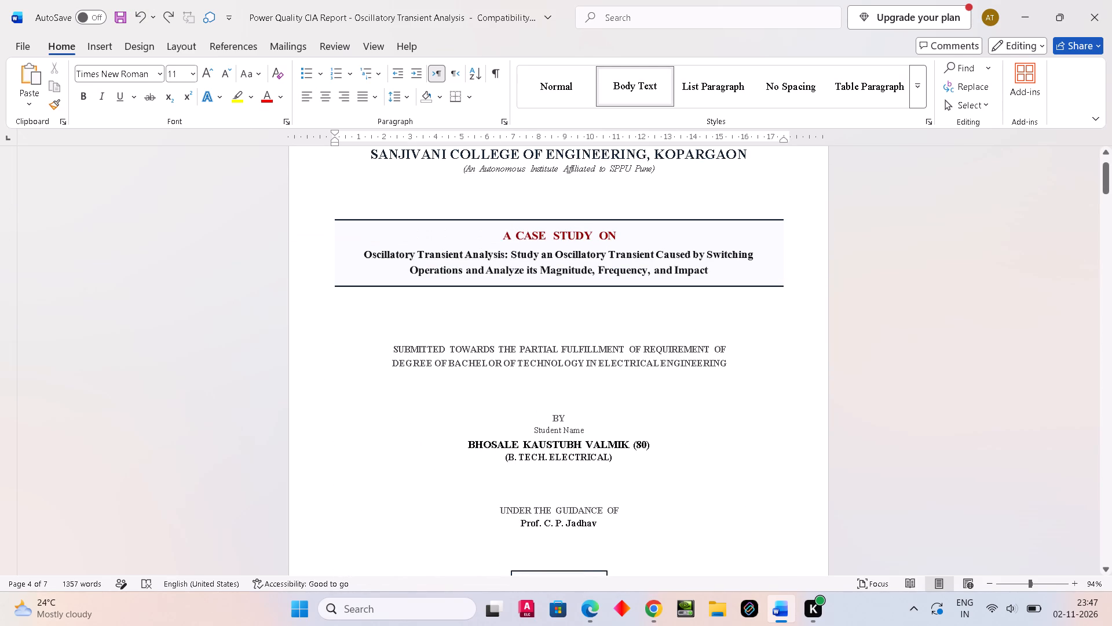
pyautogui.hscroll(1, 398, 294)
pyautogui.doubleClick(400, 352)
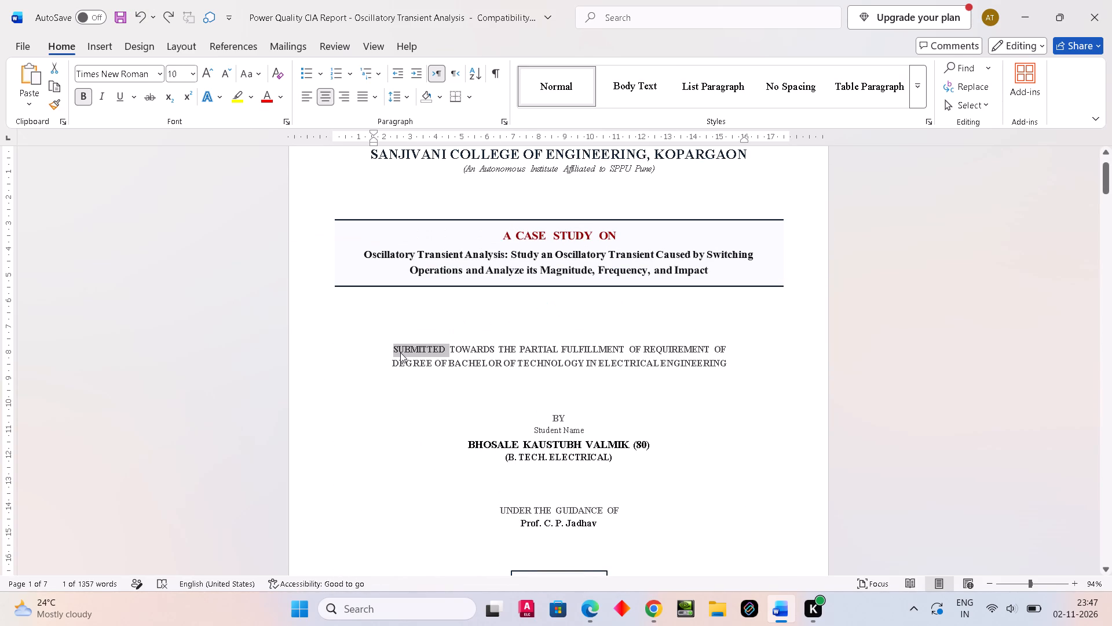
pyautogui.hotkey('ctrl', 'a')
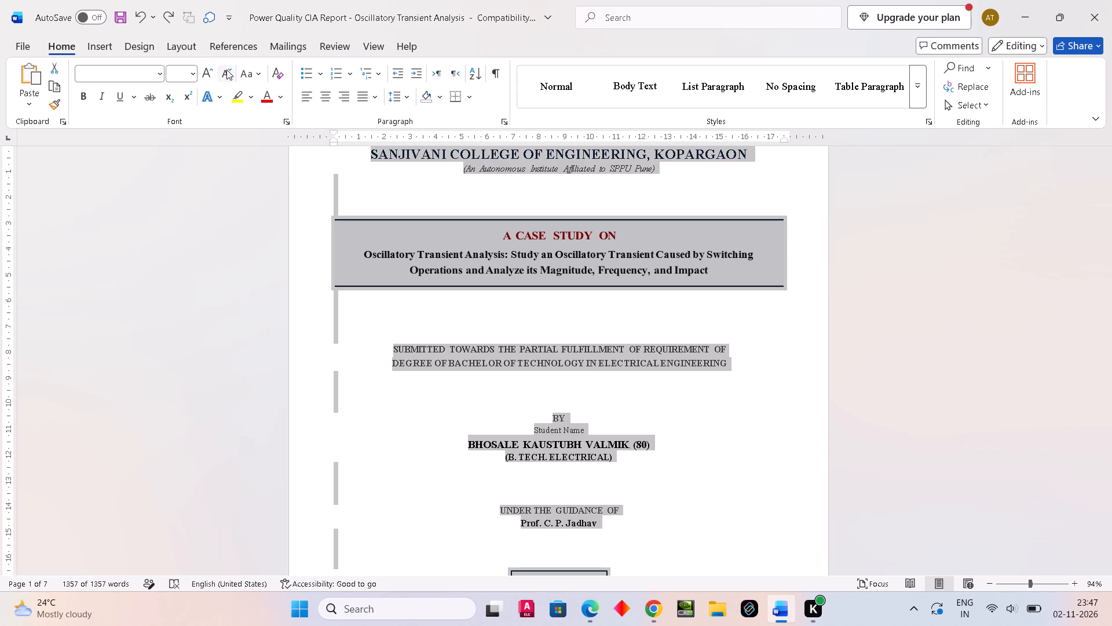
pyautogui.click(231, 65)
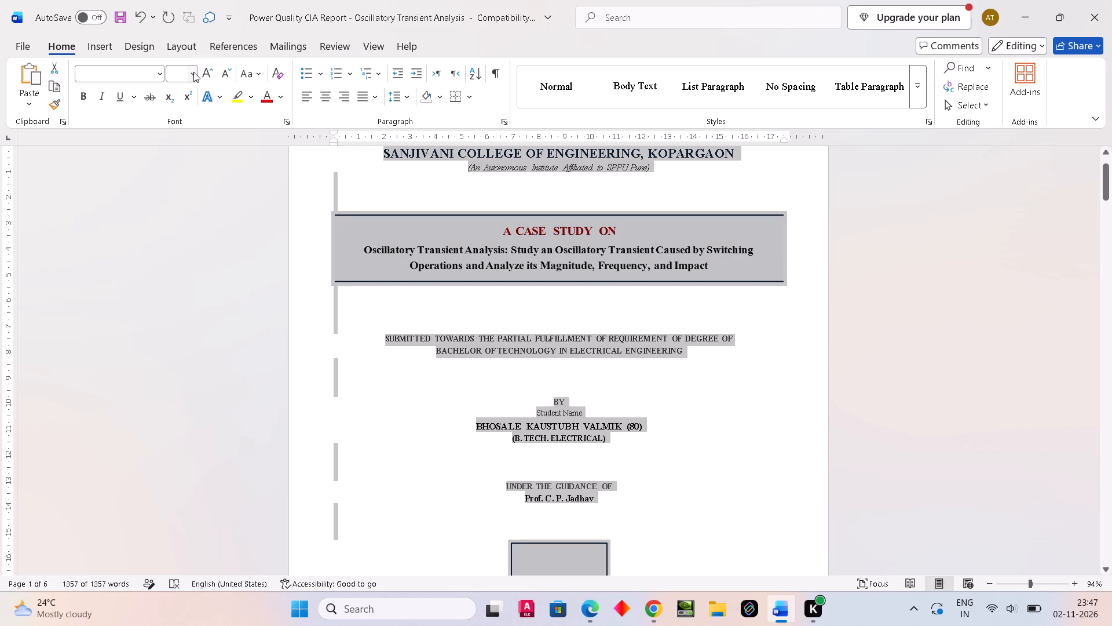
pyautogui.click(192, 72)
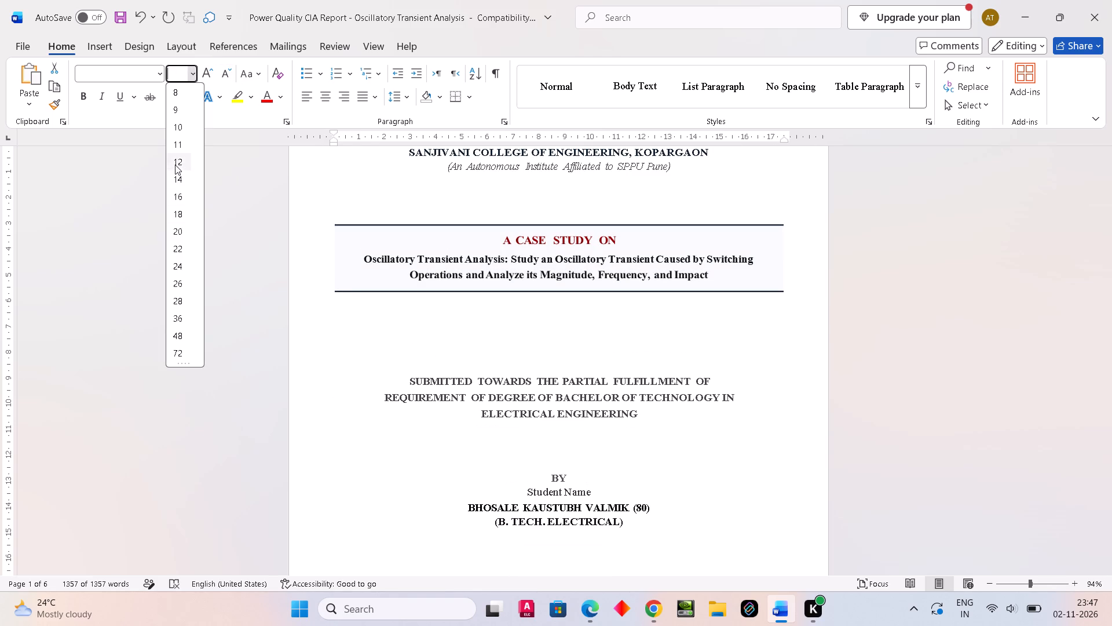
pyautogui.click(175, 165)
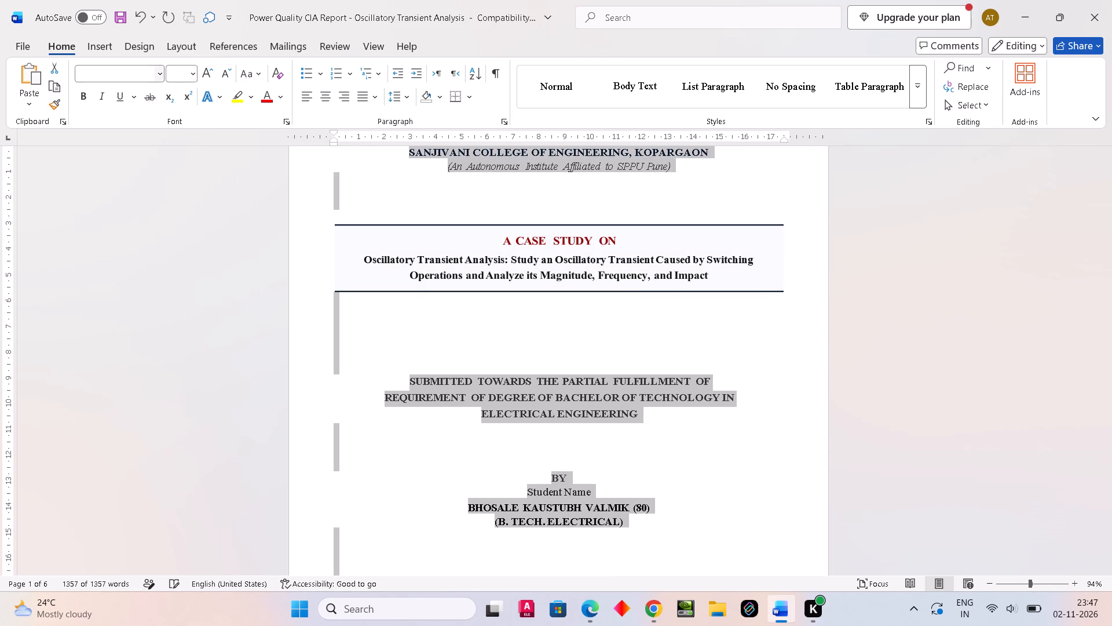
# Set the font of the entire document to Times New Roman.
pyautogui.click(145, 71)
pyautogui.write('times')
pyautogui.press('Return')
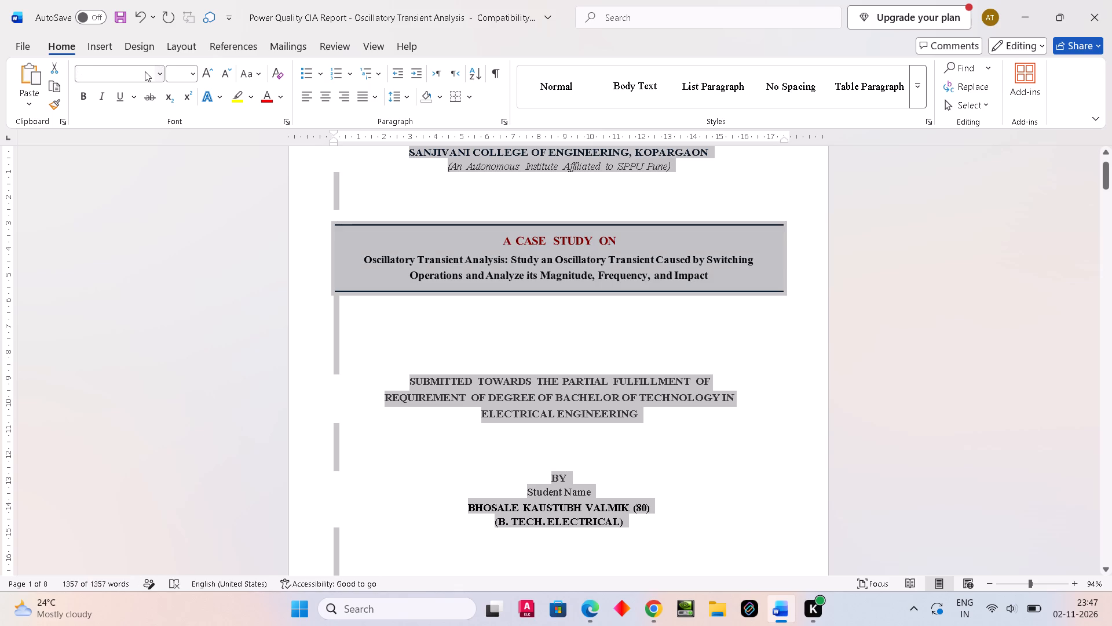
# Copy the entire report and paste it into a new blank document.
pyautogui.hotkey('ctrl', 'c')
pyautogui.click(24, 45)
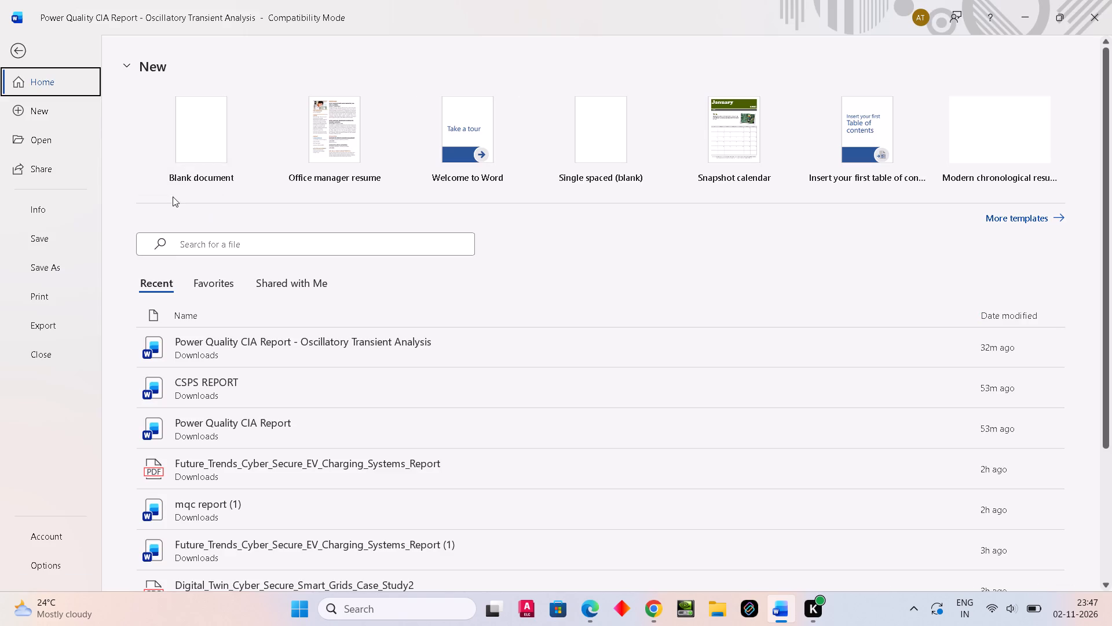
pyautogui.click(192, 157)
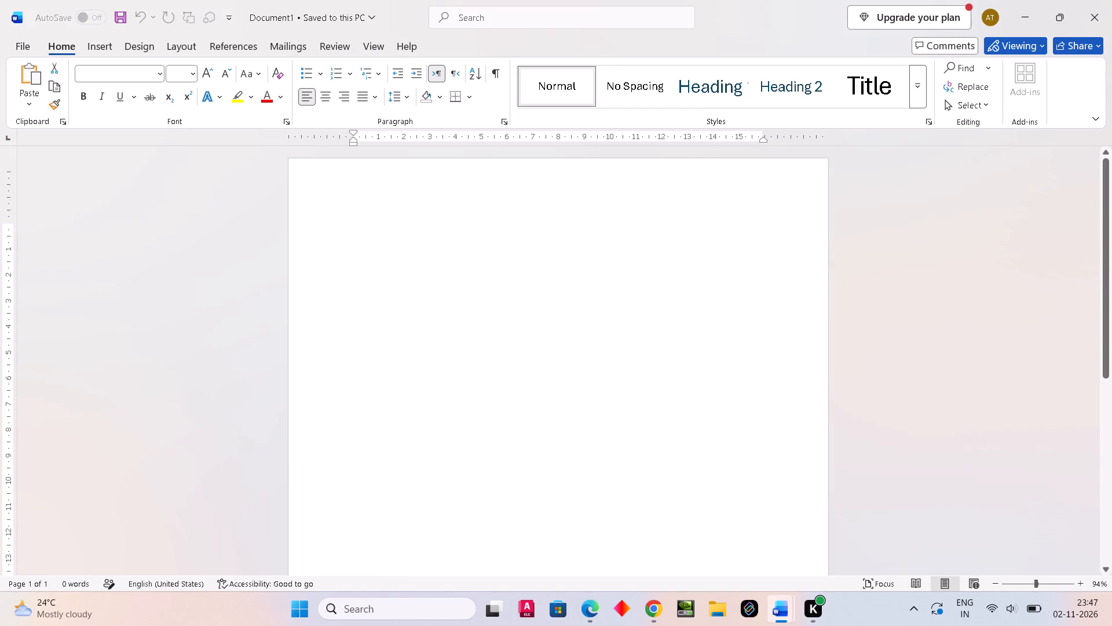
pyautogui.hotkey('ctrl', 'v')
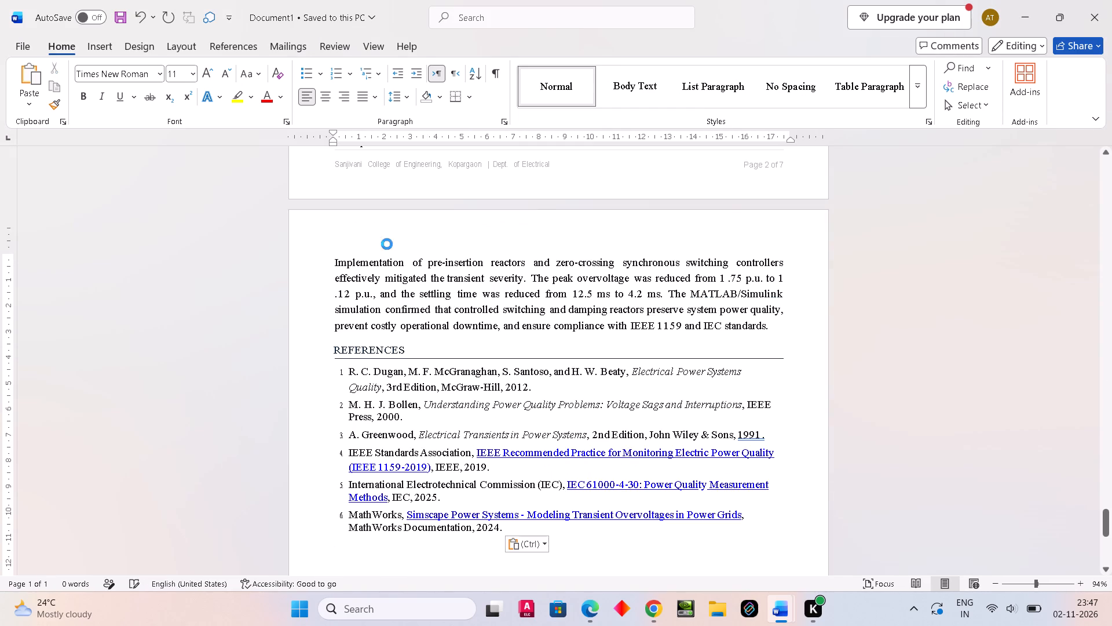
# Look through the pasted report's pages to check the text and page layout from the cover page to the case study.
pyautogui.scroll(9, 387, 244)
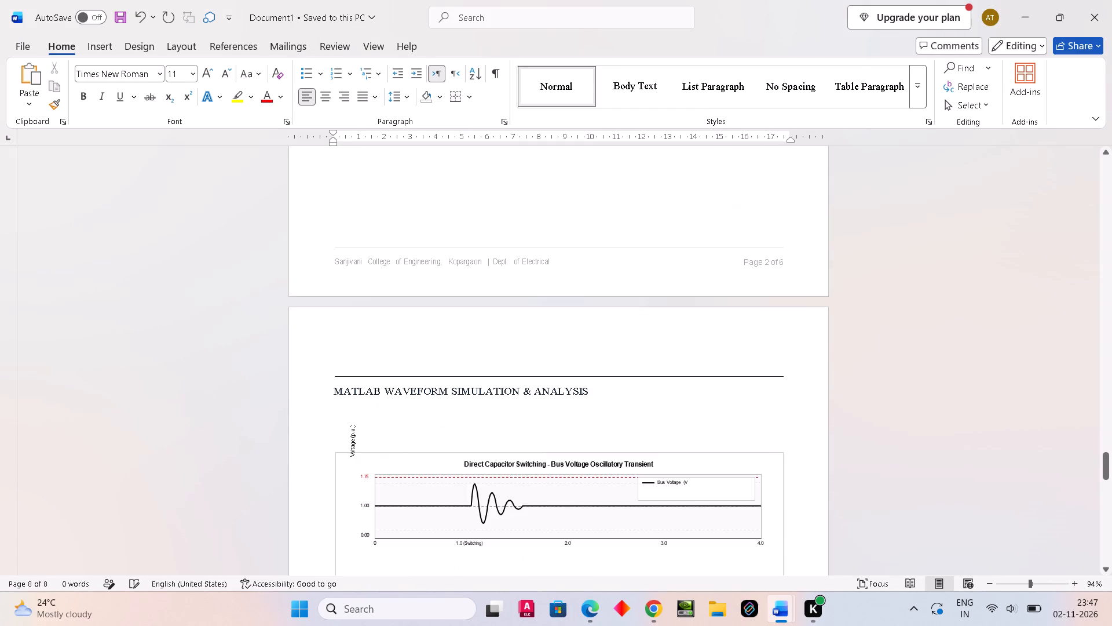
pyautogui.scroll(20, 387, 244)
pyautogui.scroll(20, 387, 244)
pyautogui.scroll(20, 387, 244)
pyautogui.scroll(-3, 533, 430)
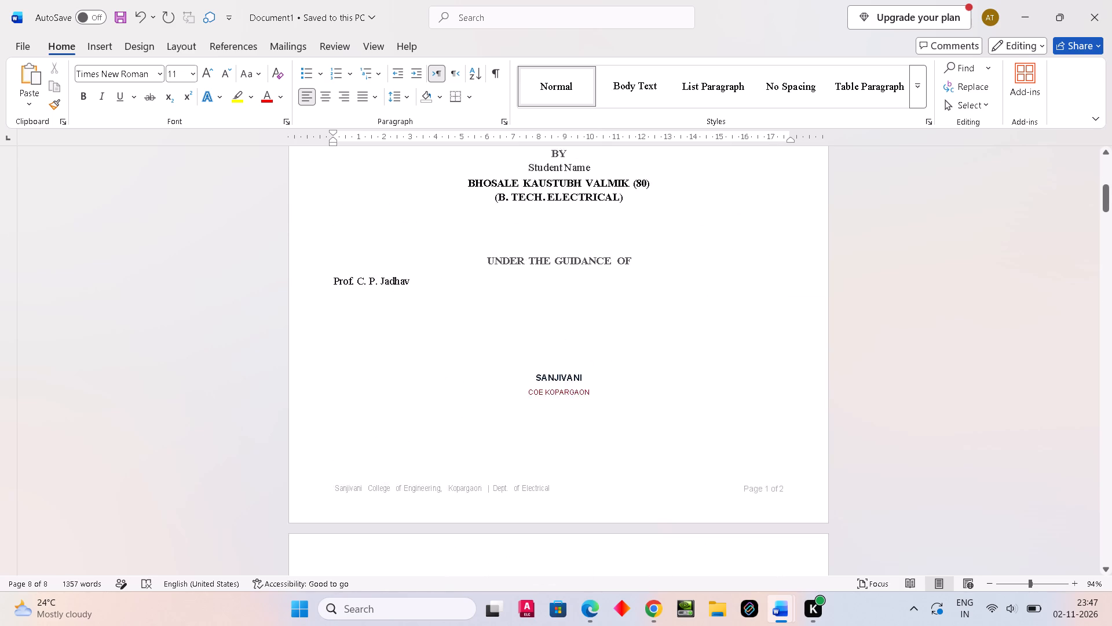
pyautogui.scroll(-5, 533, 430)
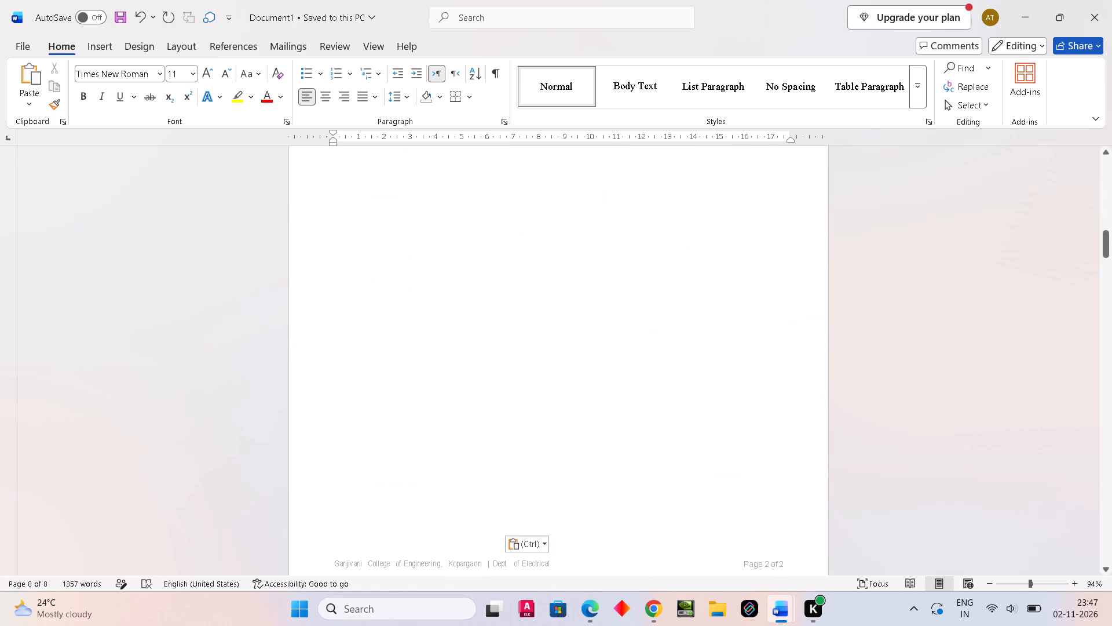
pyautogui.scroll(-6, 533, 430)
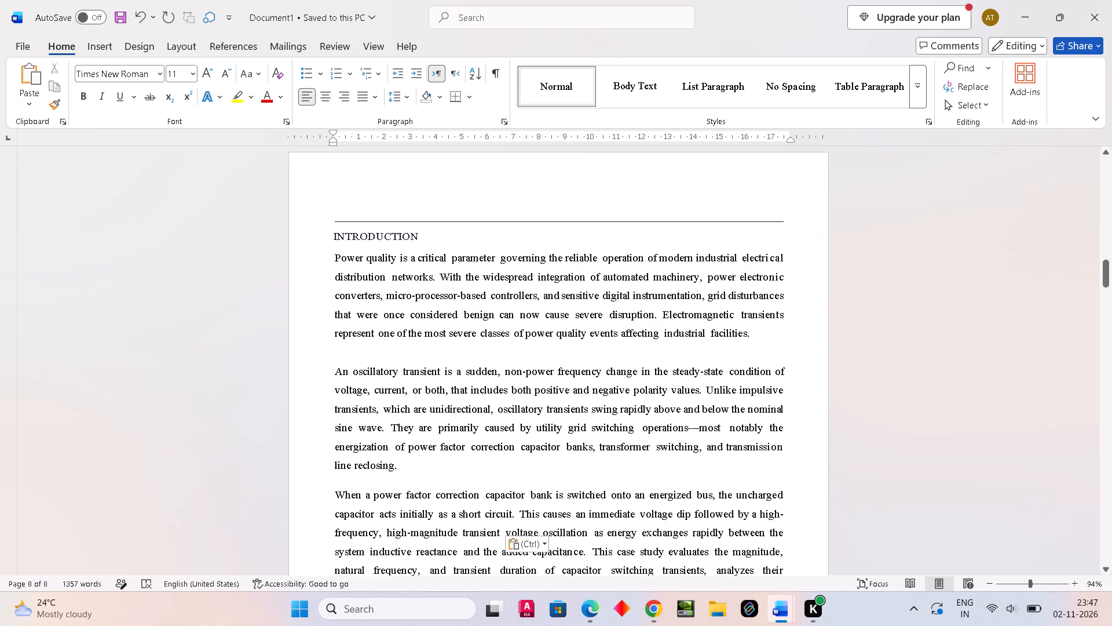
pyautogui.scroll(-2, 533, 430)
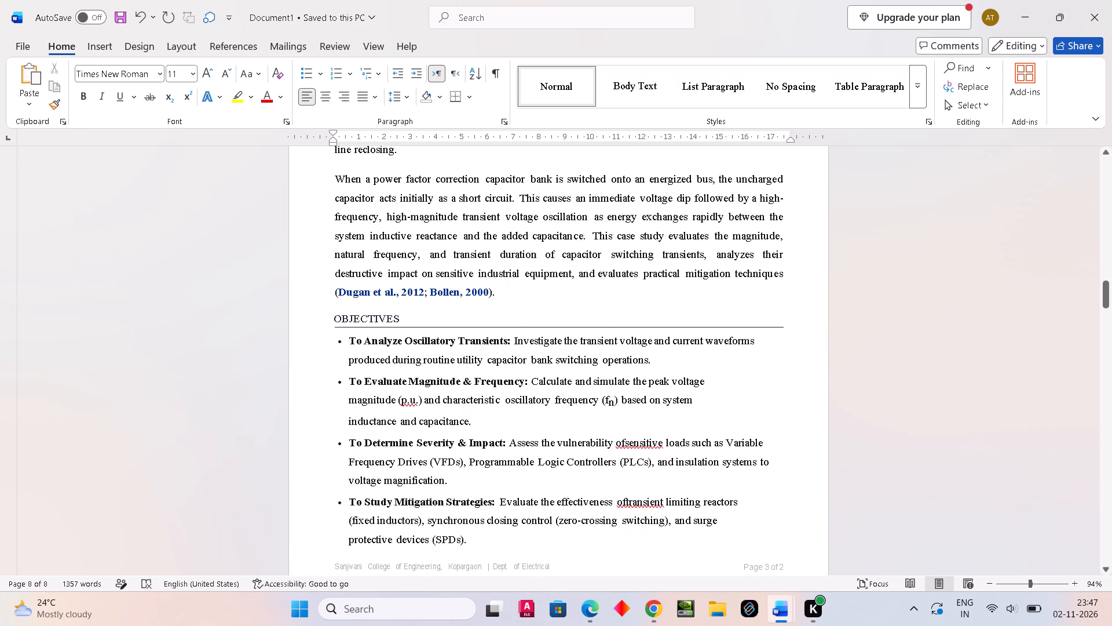
pyautogui.scroll(-3, 533, 430)
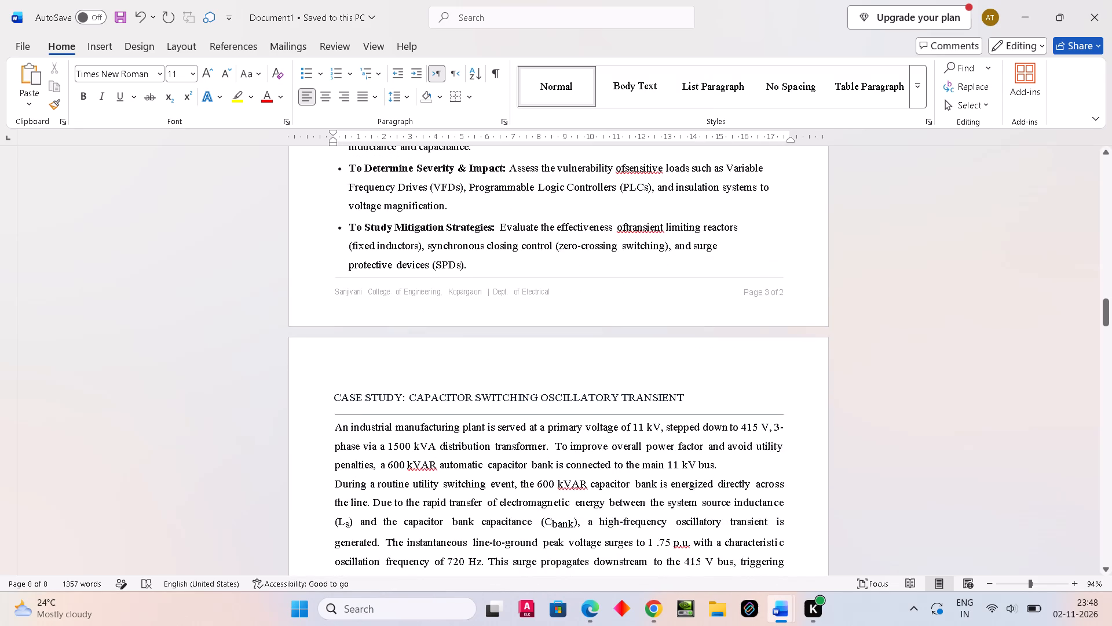
# Increase the "CASE STUDY: CAPACITOR SWITCHING OSCILLATORY TRANSIENT" heading to 14 pt.
pyautogui.scroll(-1, 533, 430)
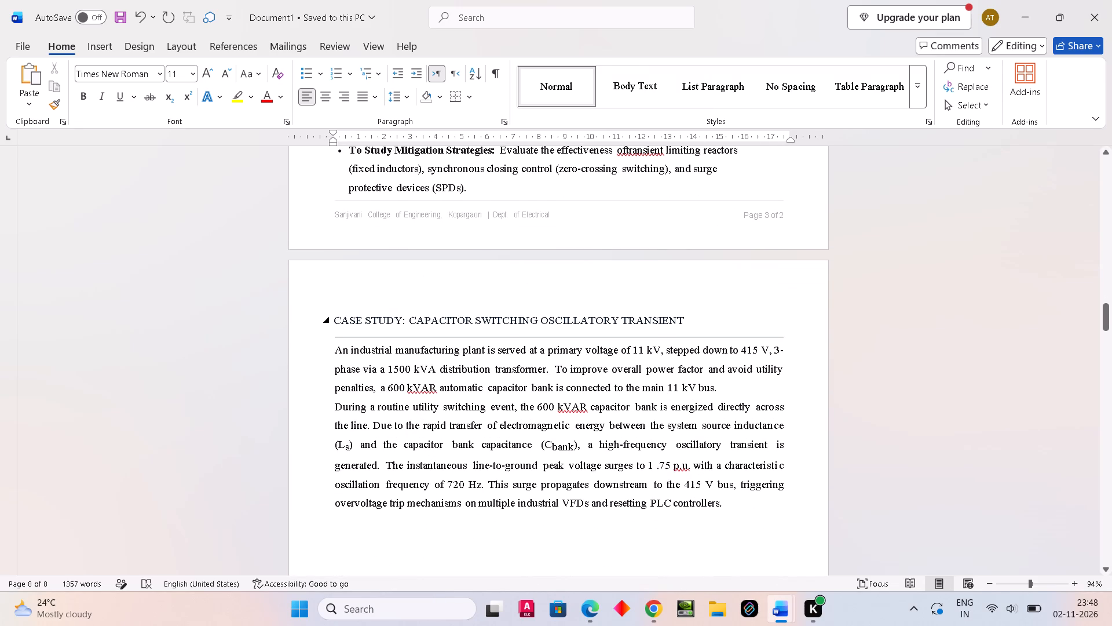
pyautogui.moveTo(689, 325); pyautogui.dragTo(329, 322)
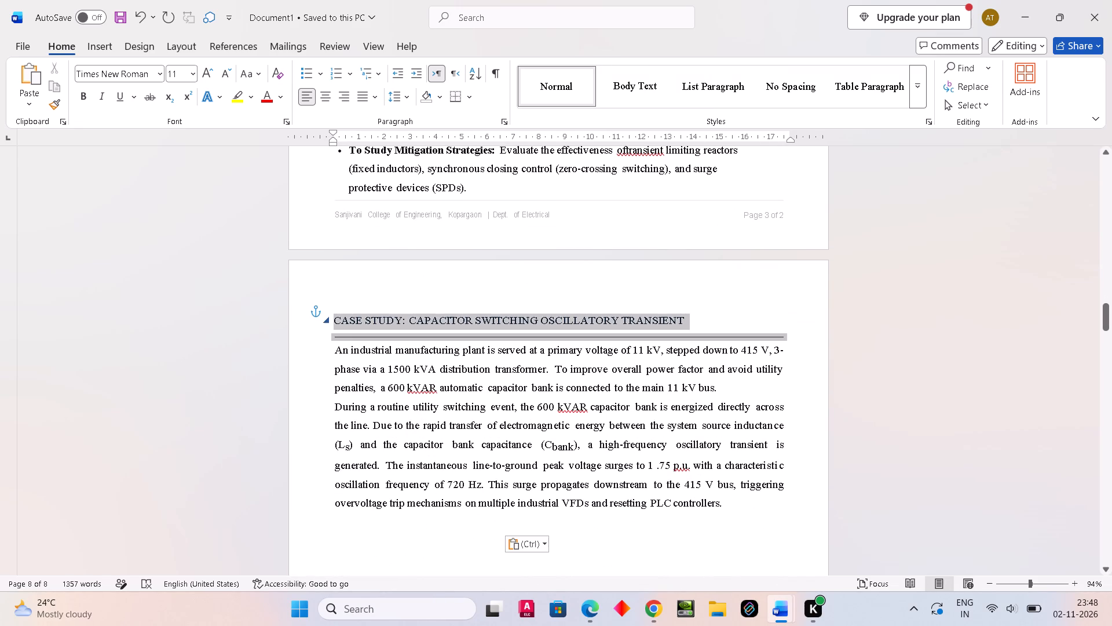
pyautogui.moveTo(329, 322); pyautogui.dragTo(329, 323)
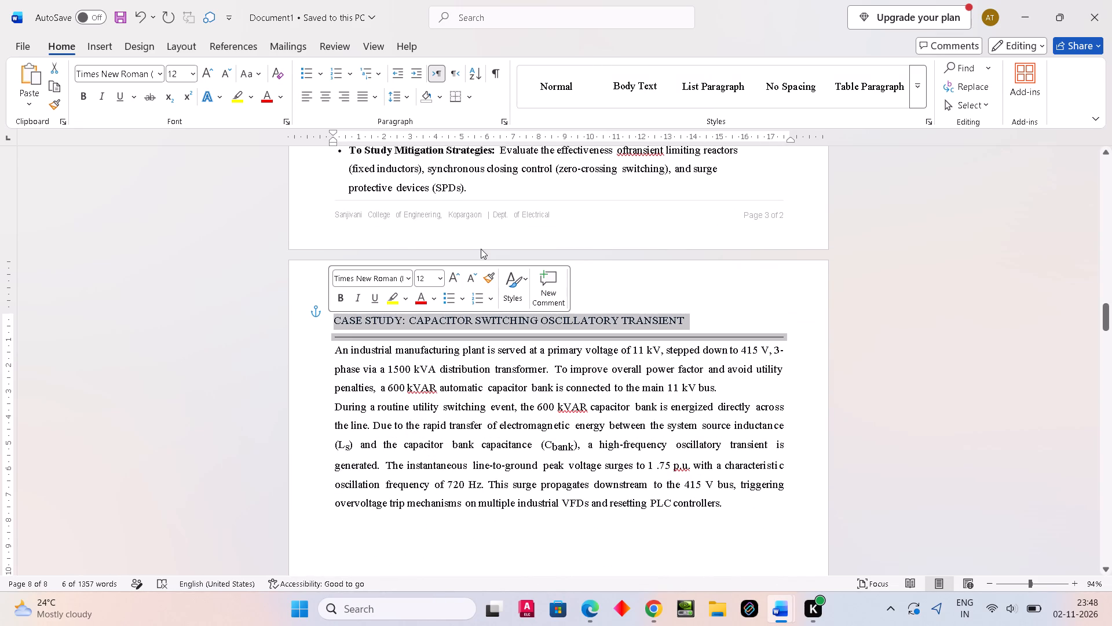
pyautogui.click(459, 279)
pyautogui.click(662, 287)
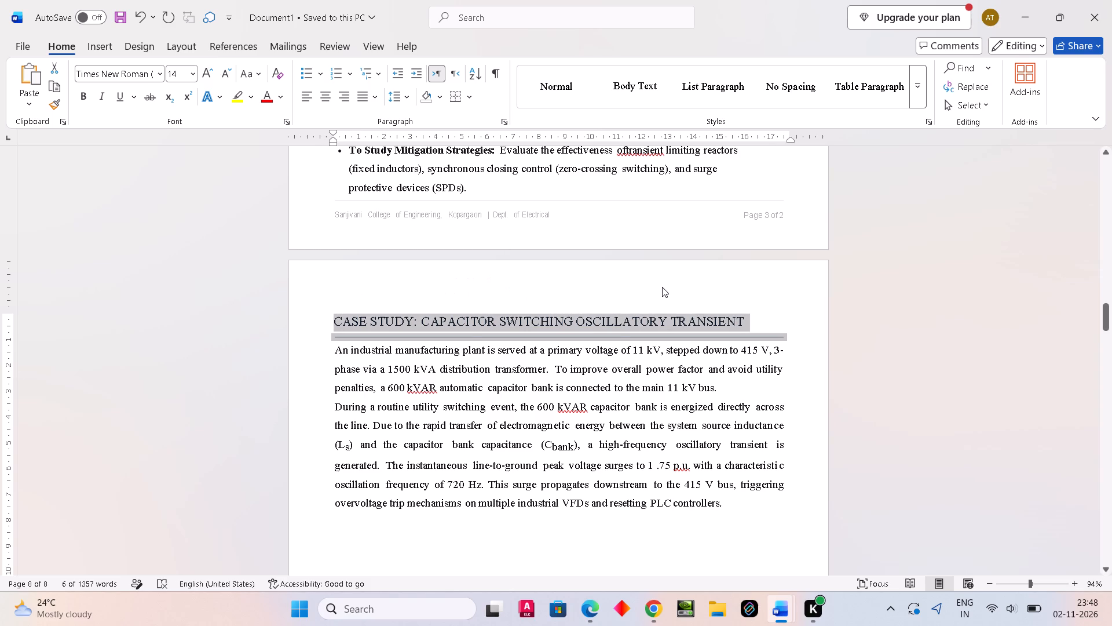
# Increase the "INTRODUCTION" heading to 14 pt.
pyautogui.scroll(7, 587, 300)
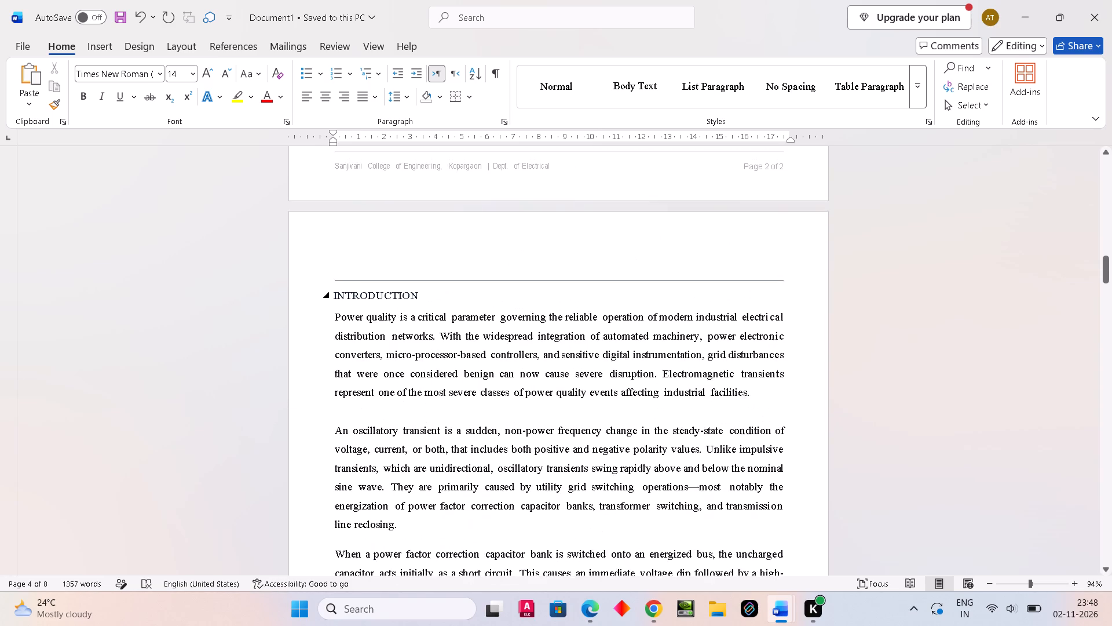
pyautogui.scroll(1, 587, 300)
pyautogui.moveTo(431, 322); pyautogui.dragTo(431, 323)
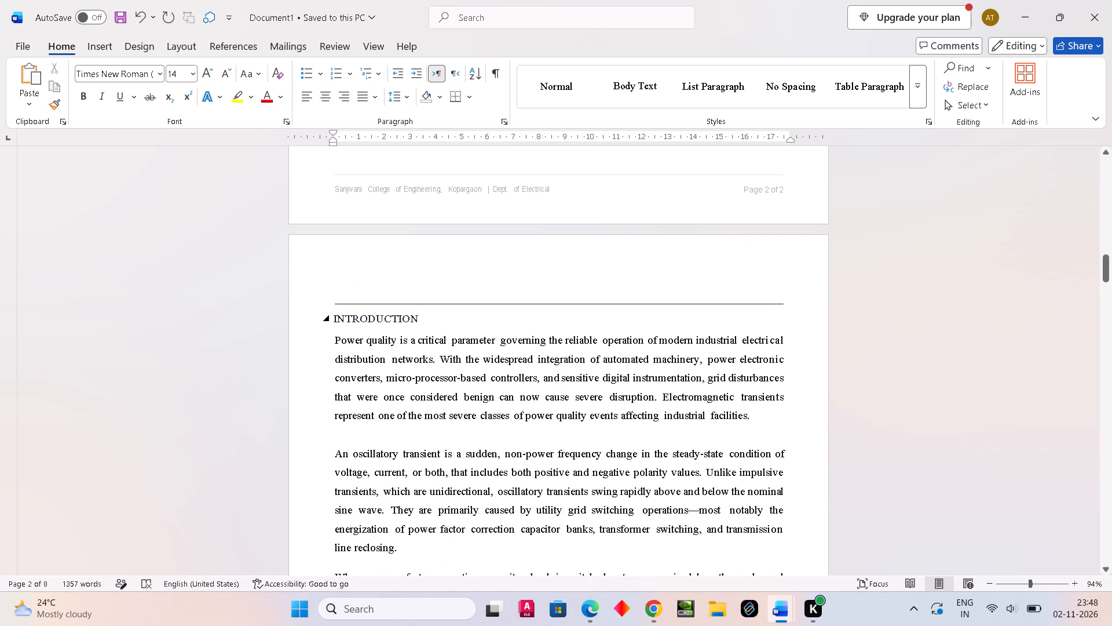
pyautogui.moveTo(431, 323); pyautogui.dragTo(322, 307)
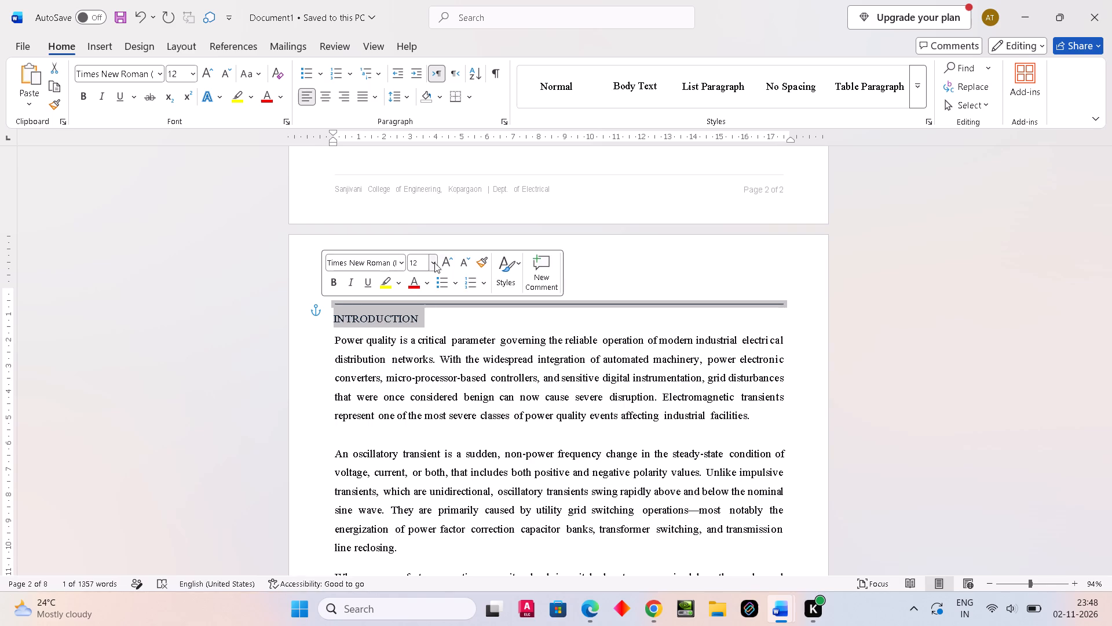
pyautogui.click(451, 265)
# Increase the "OBJECTIVES" heading to 14 pt.
pyautogui.scroll(2, 470, 368)
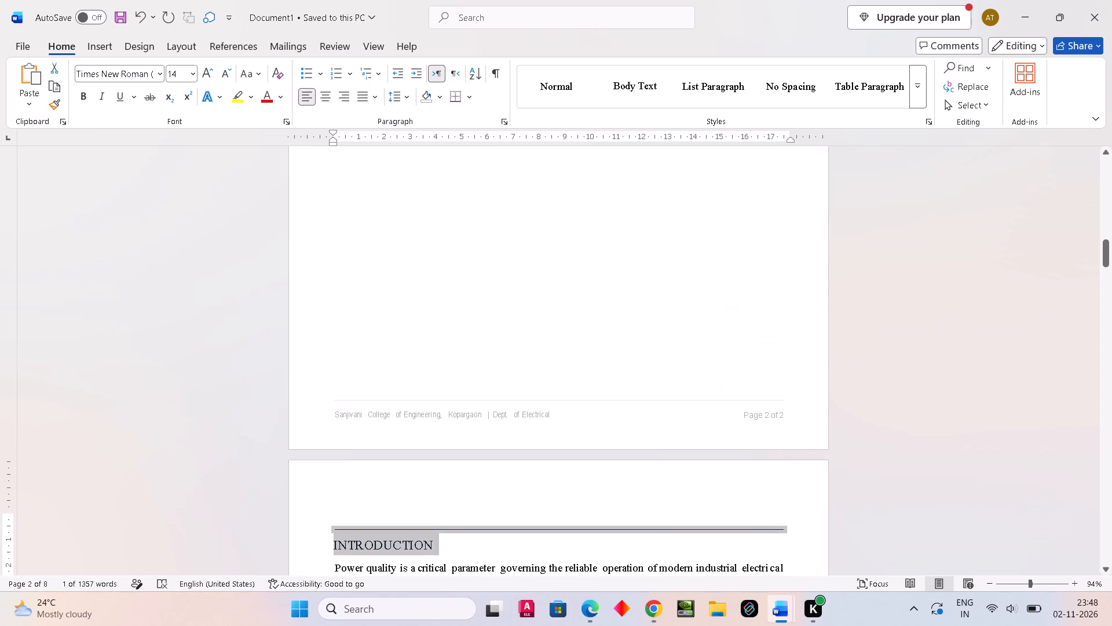
pyautogui.hscroll(1, 470, 368)
pyautogui.scroll(-1, 470, 368)
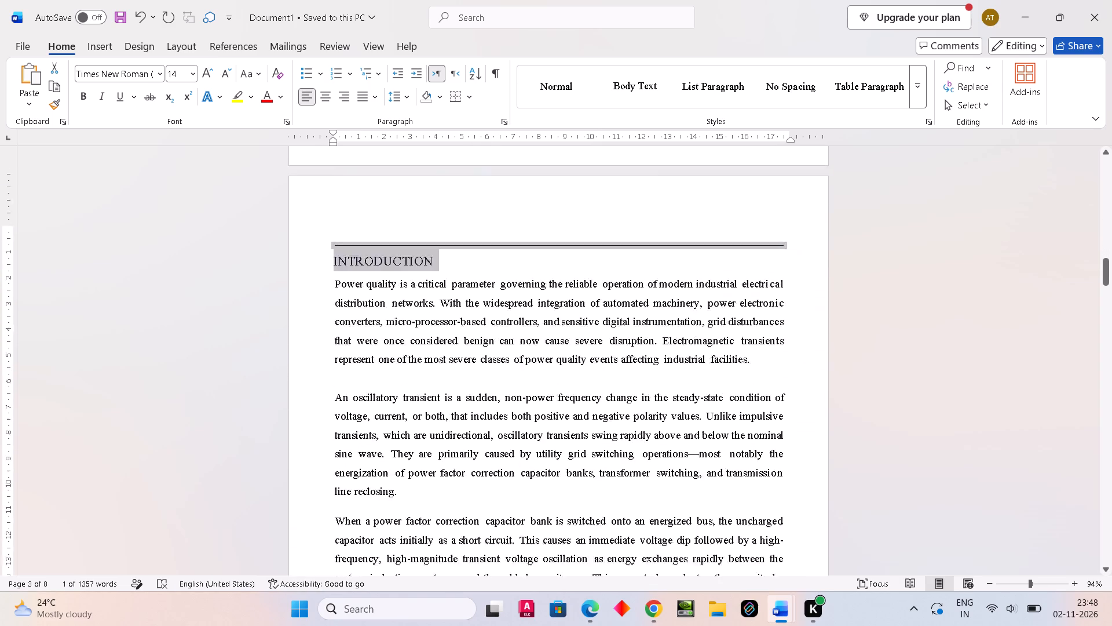
pyautogui.scroll(-3, 470, 368)
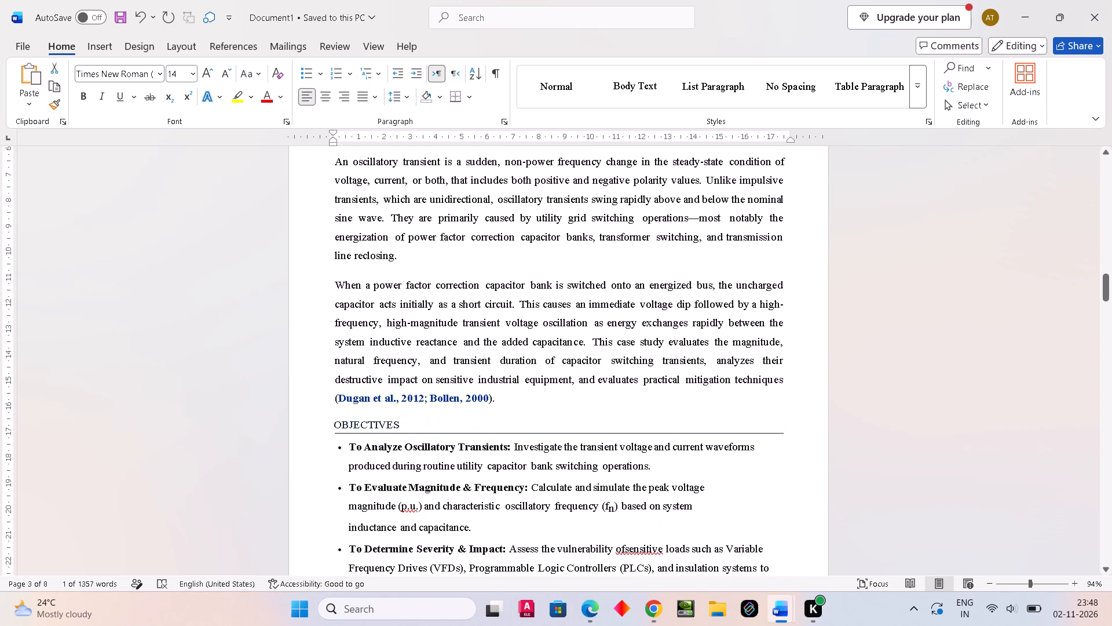
pyautogui.moveTo(401, 424); pyautogui.dragTo(308, 428)
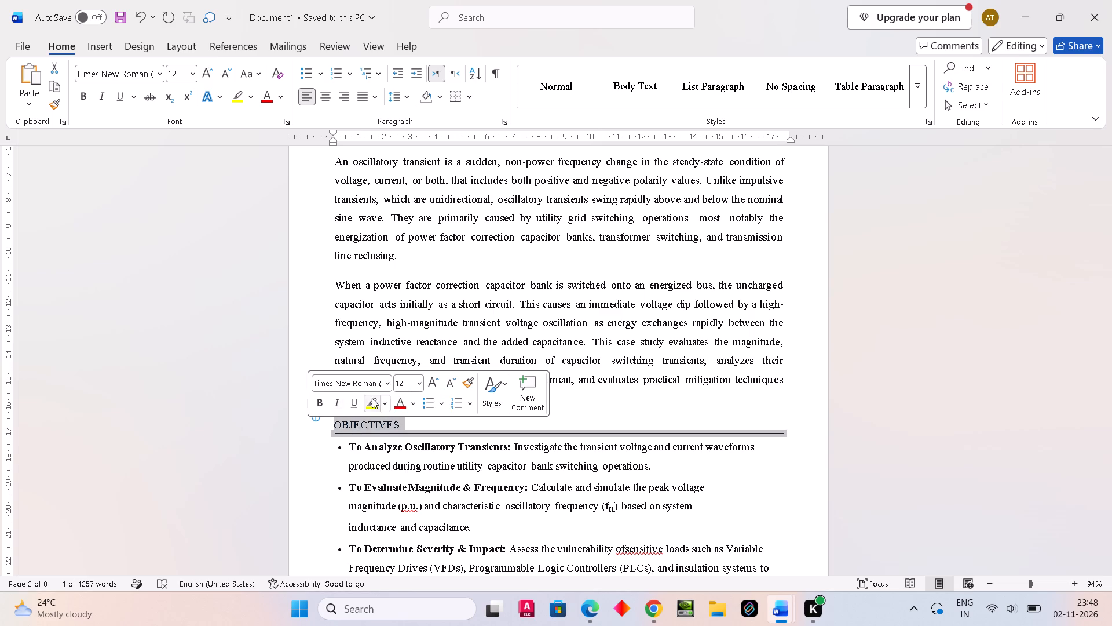
pyautogui.click(430, 383)
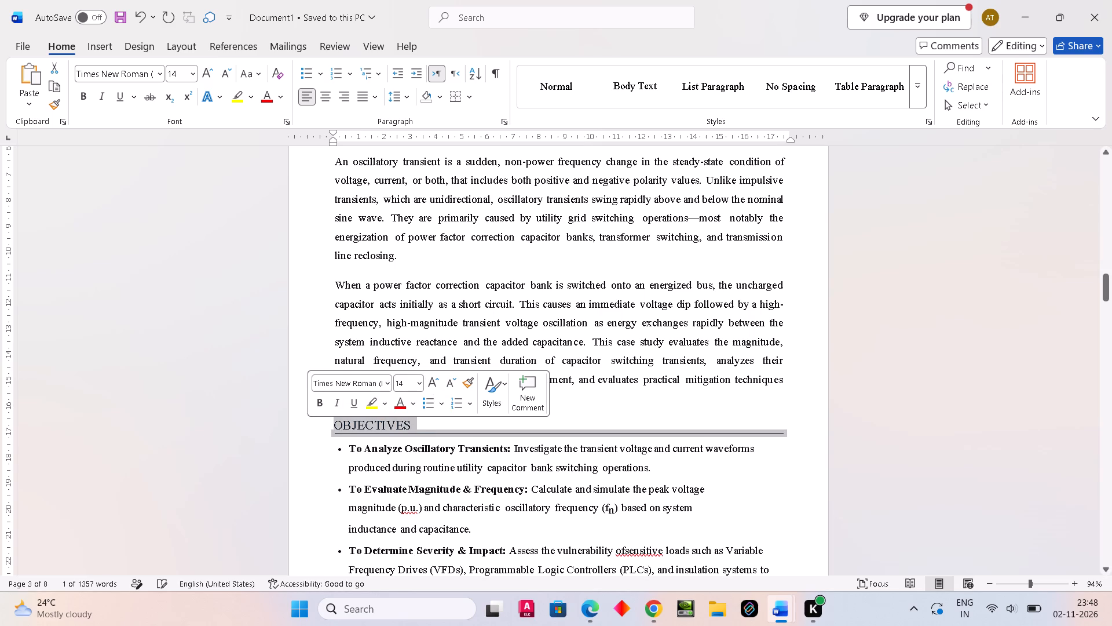
pyautogui.rightClick(421, 445)
pyautogui.click(386, 430)
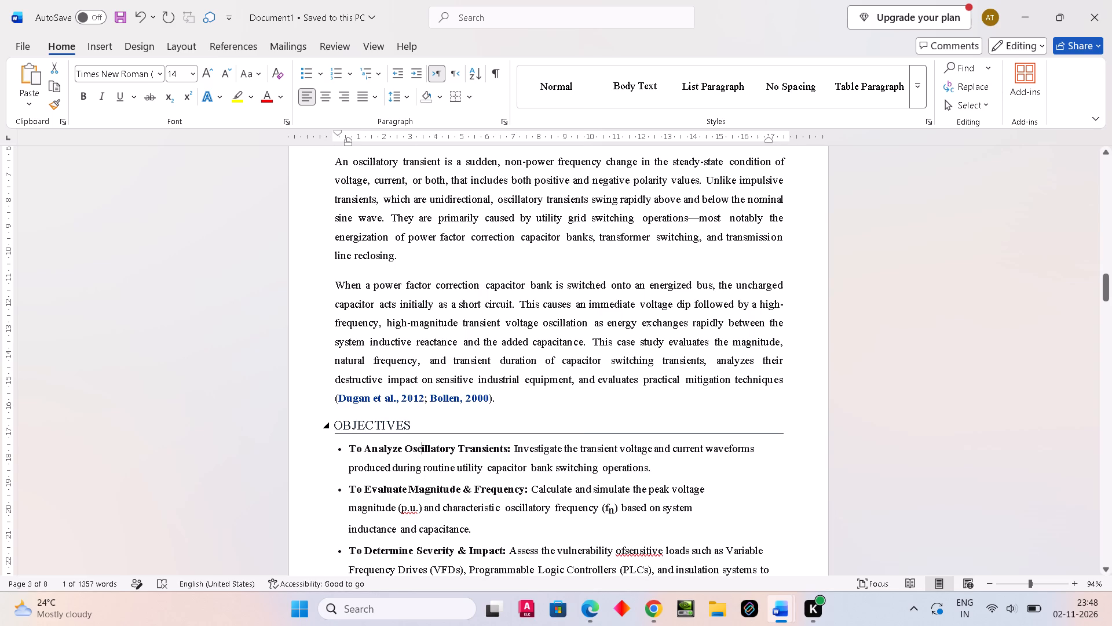
# Examine the layout of the pages from the case study through the mitigation sections to the MATLAB waveform figure.
pyautogui.scroll(-4, 422, 431)
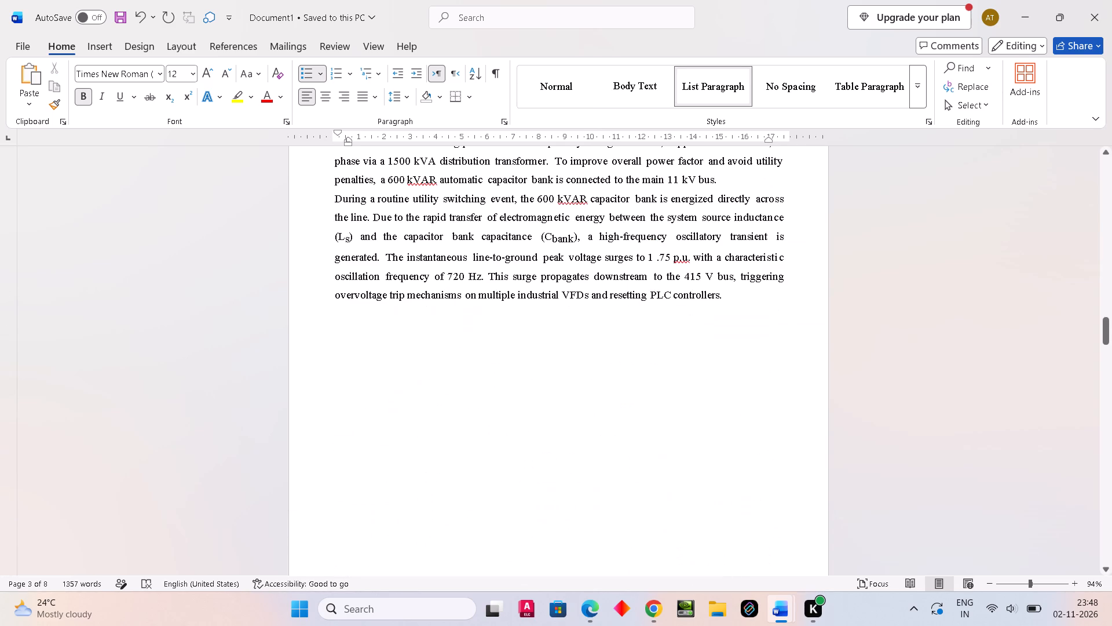
pyautogui.scroll(-9, 422, 431)
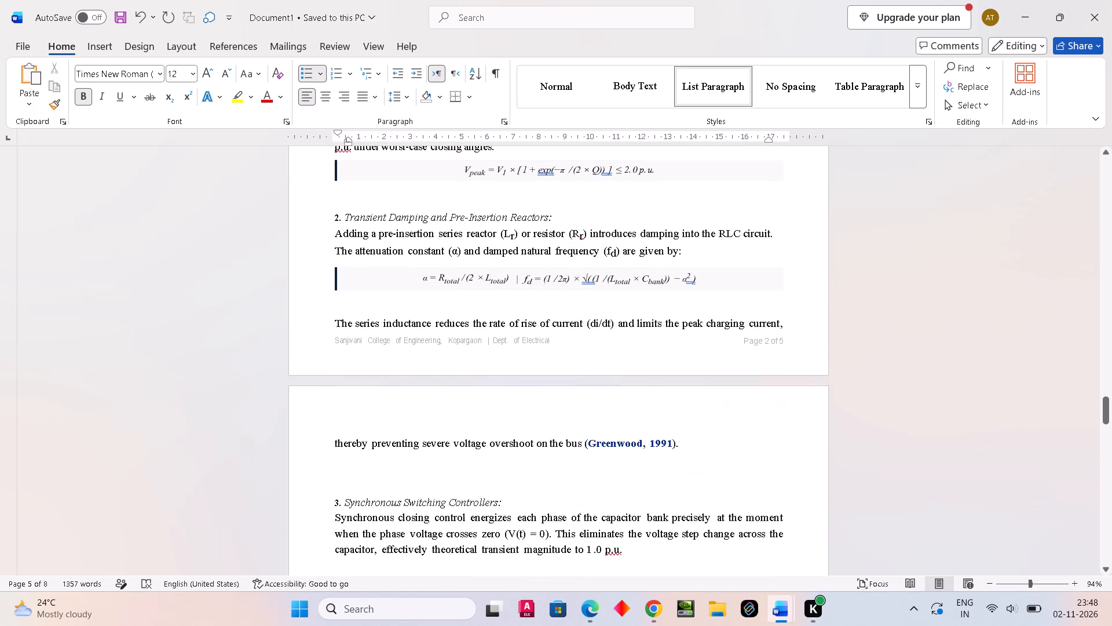
pyautogui.scroll(-2, 422, 431)
pyautogui.scroll(2, 422, 431)
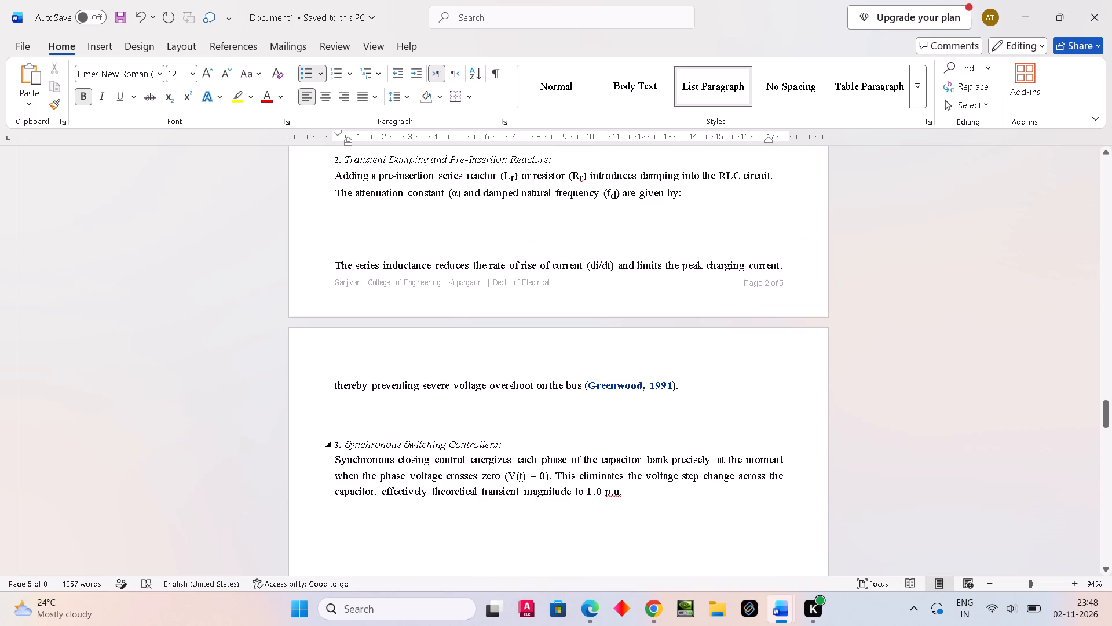
pyautogui.scroll(1, 422, 431)
pyautogui.scroll(-3, 422, 431)
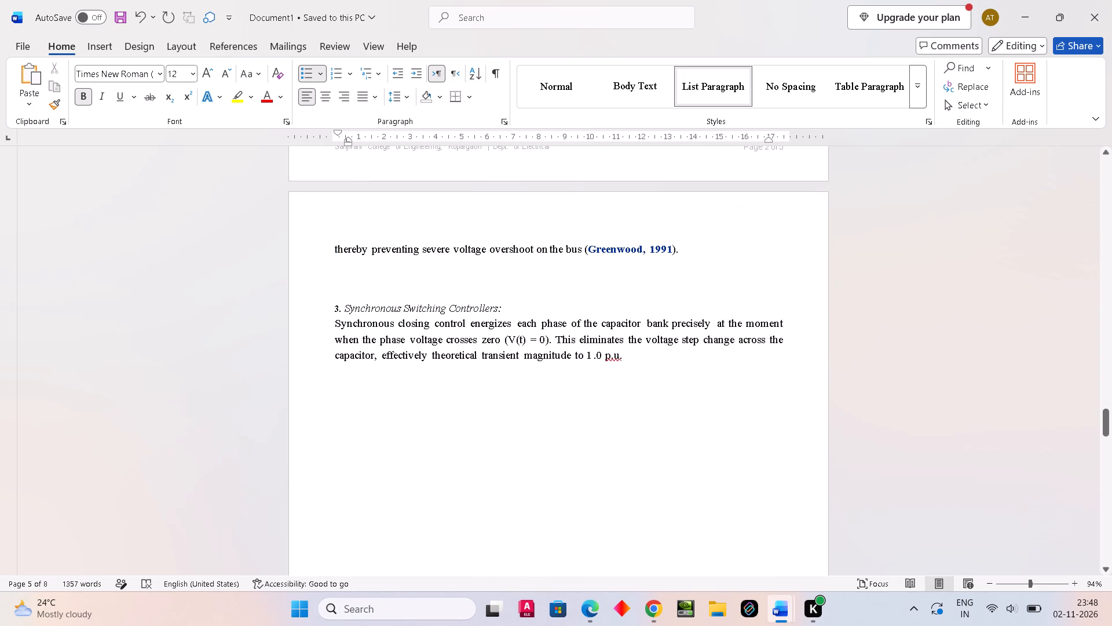
pyautogui.scroll(-5, 422, 431)
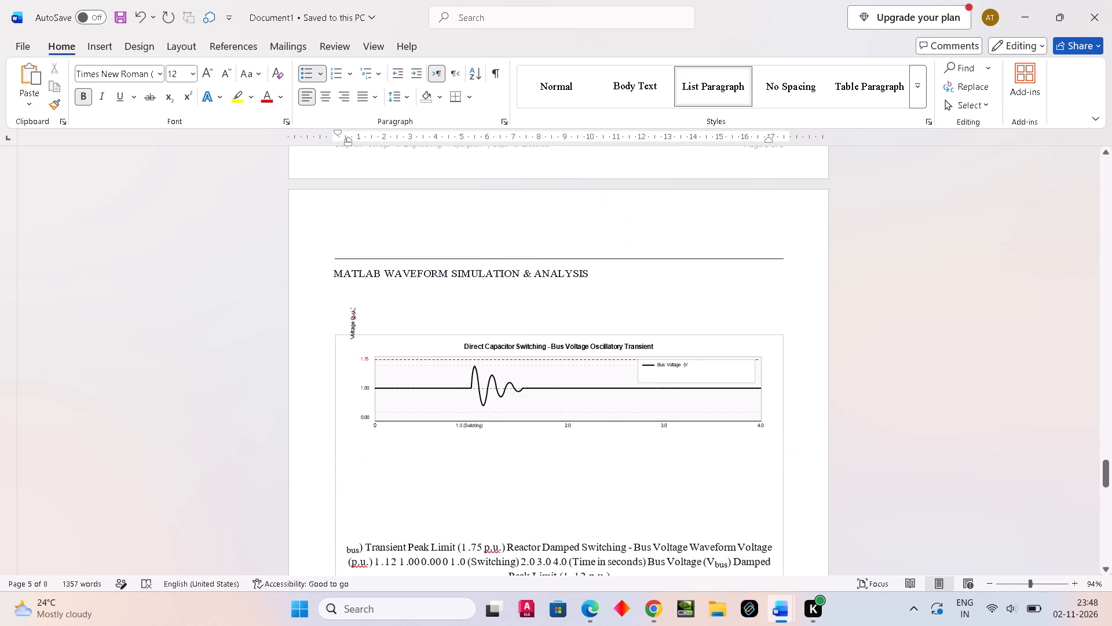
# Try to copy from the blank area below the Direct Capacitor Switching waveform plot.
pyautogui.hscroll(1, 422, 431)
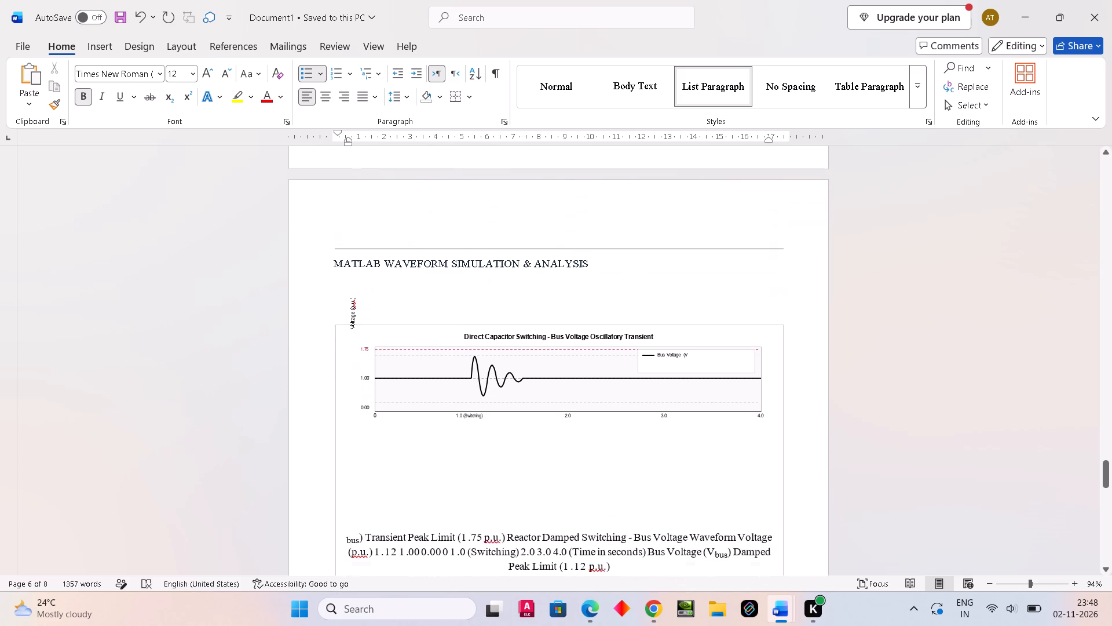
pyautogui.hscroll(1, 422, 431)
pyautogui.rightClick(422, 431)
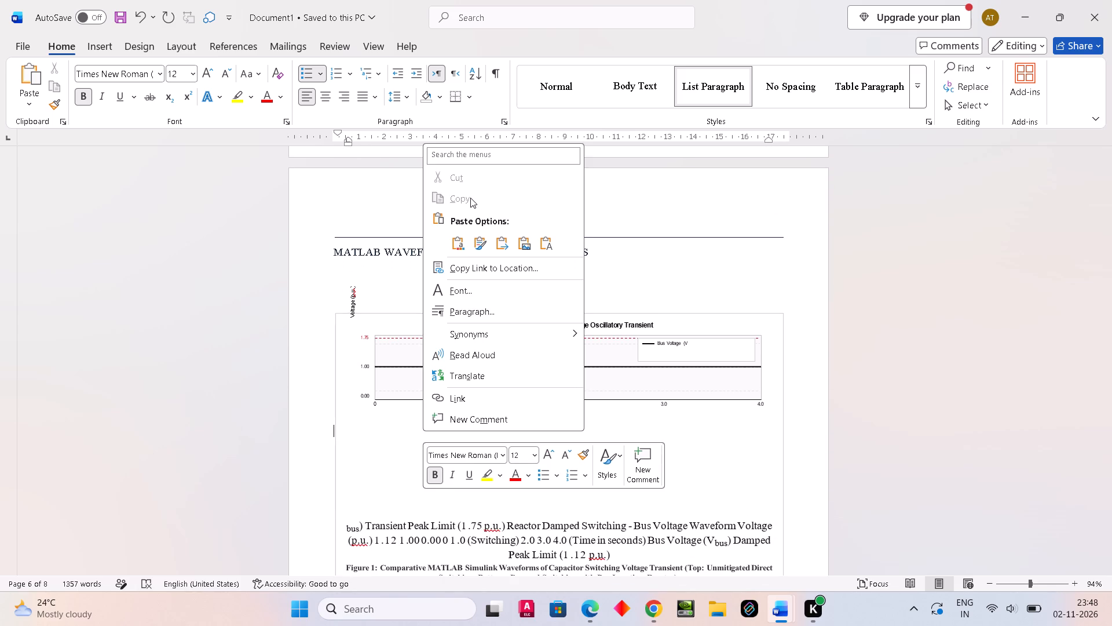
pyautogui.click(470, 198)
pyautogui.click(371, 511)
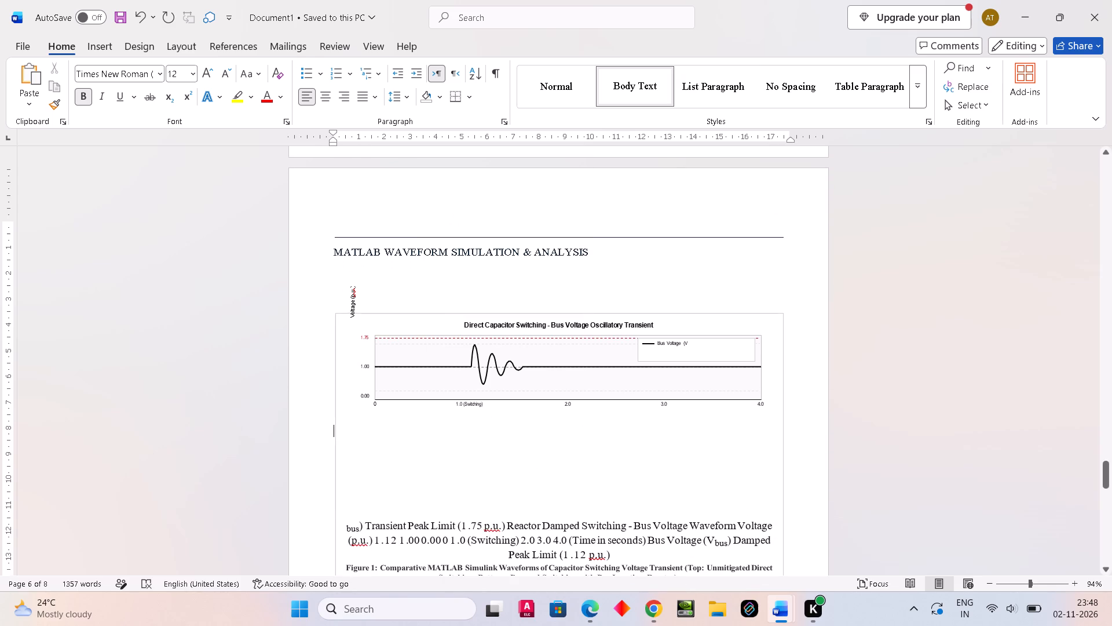
# Delete the stray plot-label text above the Figure 1 caption inside the waveform figure's text box, keeping the caption.
pyautogui.scroll(-1, 452, 527)
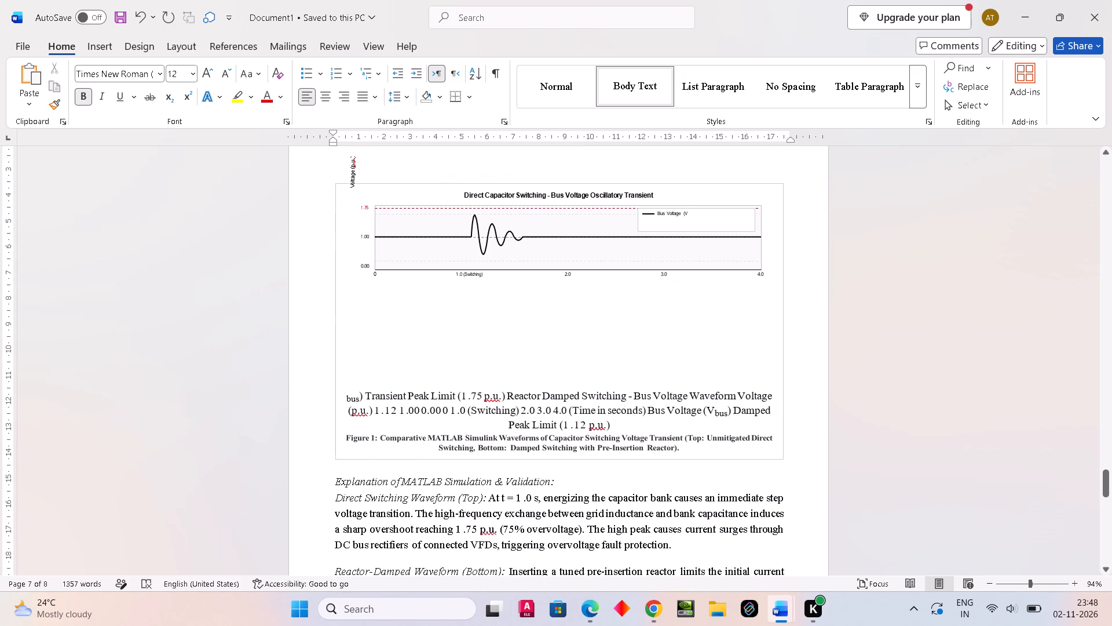
pyautogui.click(622, 422)
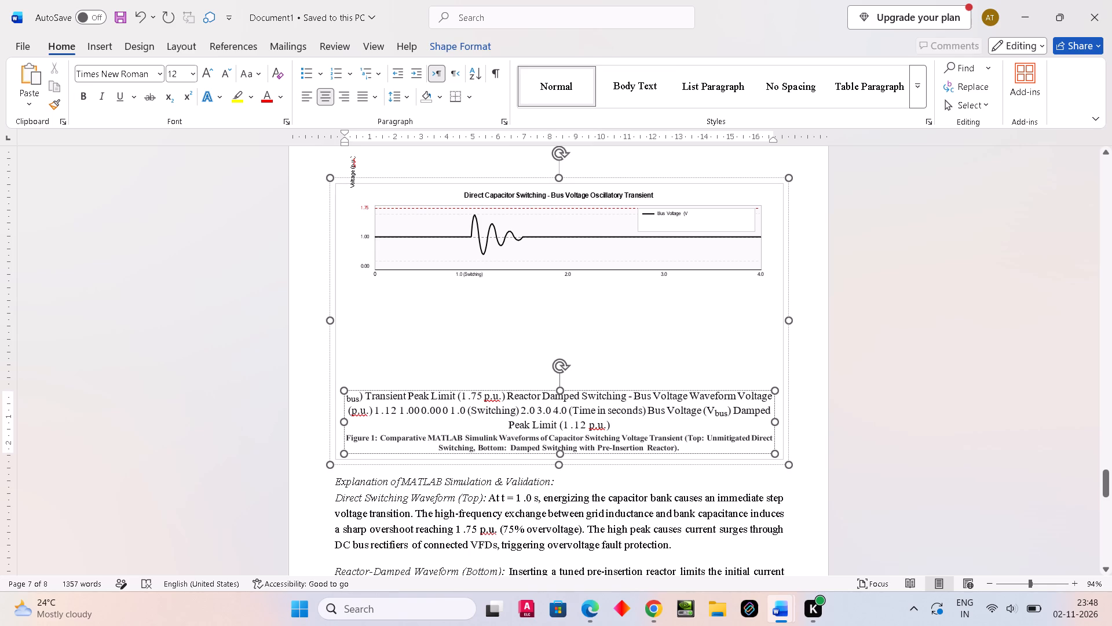
pyautogui.press('BackSpace')
pyautogui.press('BackSpace')
pyautogui.press('BackSpace')
pyautogui.press('BackSpace')
pyautogui.press('BackSpace')
pyautogui.press('BackSpace')
pyautogui.press('BackSpace')
pyautogui.press('BackSpace')
pyautogui.press('BackSpace')
pyautogui.press('BackSpace')
pyautogui.press('BackSpace')
pyautogui.press('BackSpace')
pyautogui.press('BackSpace')
pyautogui.press('BackSpace')
pyautogui.press('BackSpace')
pyautogui.press('BackSpace')
pyautogui.press('BackSpace')
pyautogui.press('BackSpace')
pyautogui.press('BackSpace')
pyautogui.press('BackSpace')
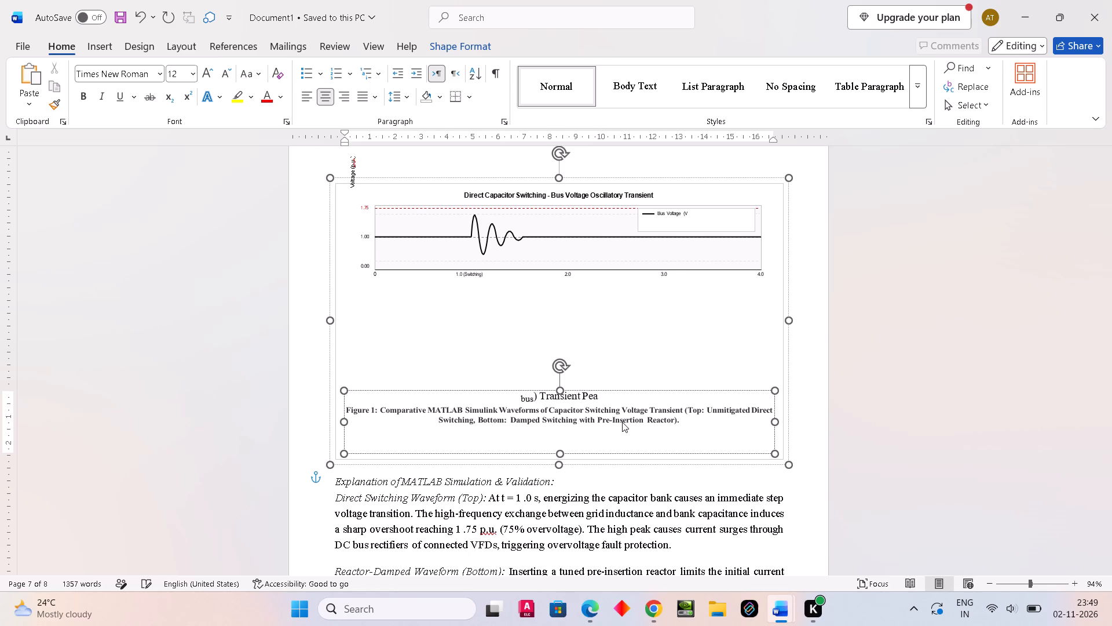
pyautogui.press('BackSpace')
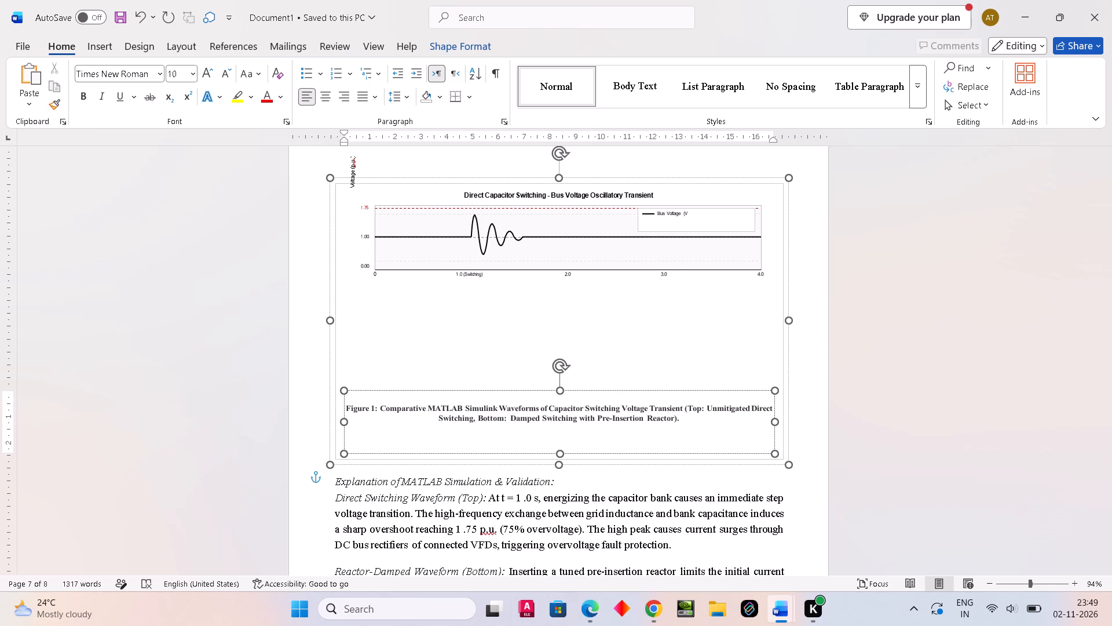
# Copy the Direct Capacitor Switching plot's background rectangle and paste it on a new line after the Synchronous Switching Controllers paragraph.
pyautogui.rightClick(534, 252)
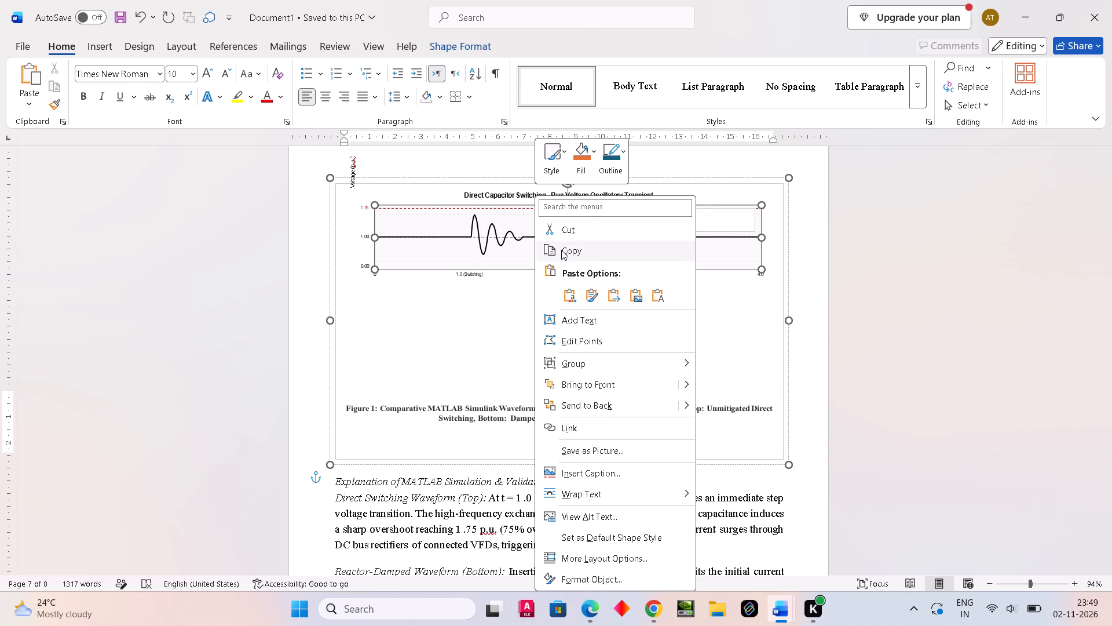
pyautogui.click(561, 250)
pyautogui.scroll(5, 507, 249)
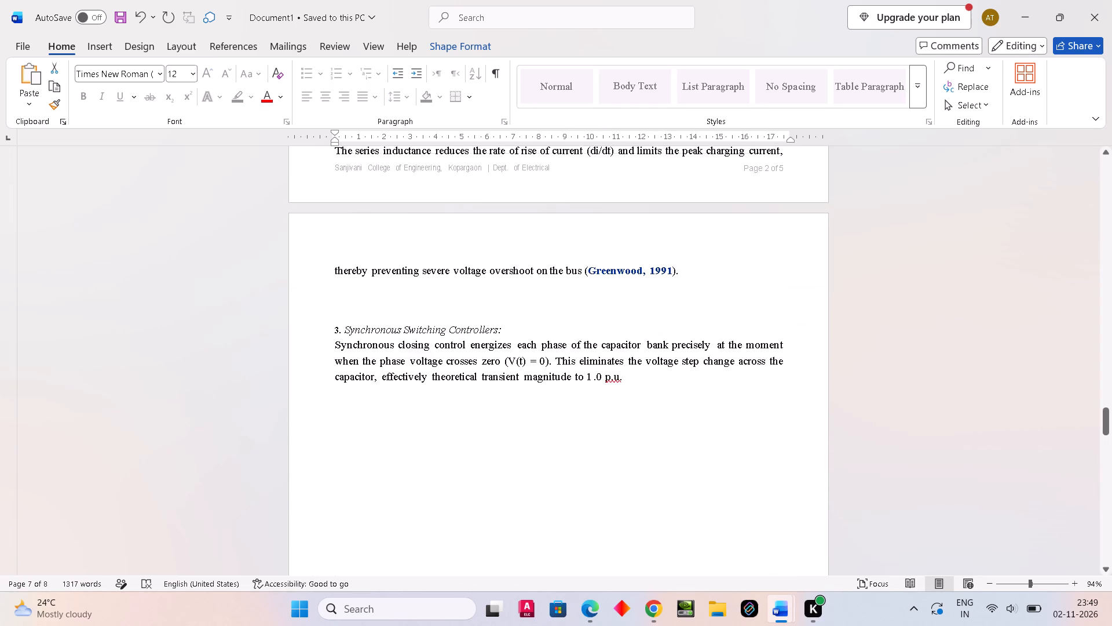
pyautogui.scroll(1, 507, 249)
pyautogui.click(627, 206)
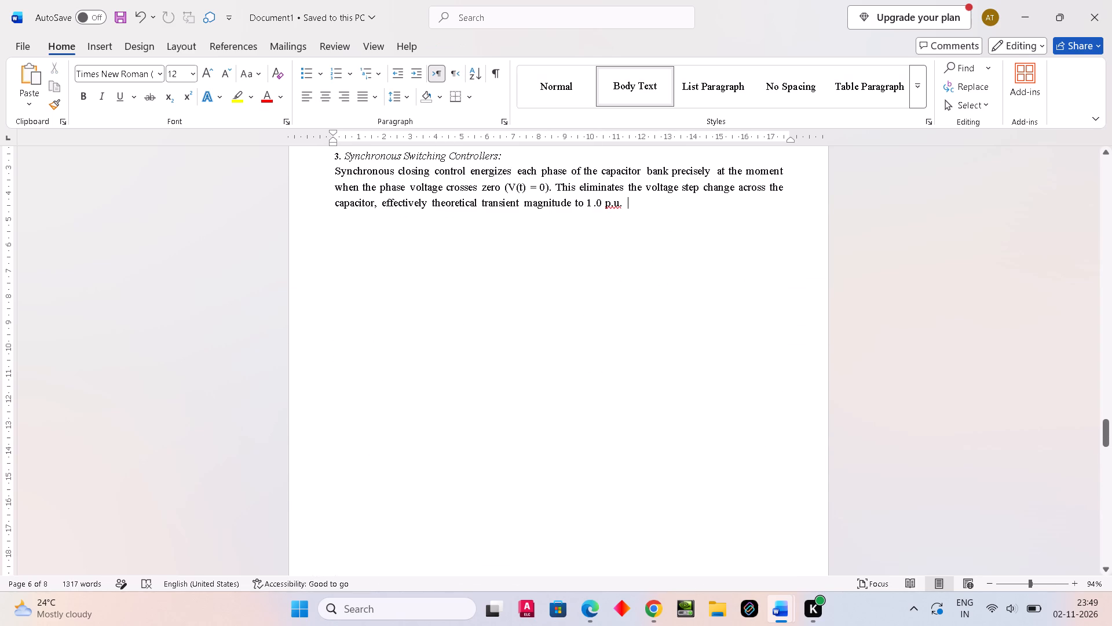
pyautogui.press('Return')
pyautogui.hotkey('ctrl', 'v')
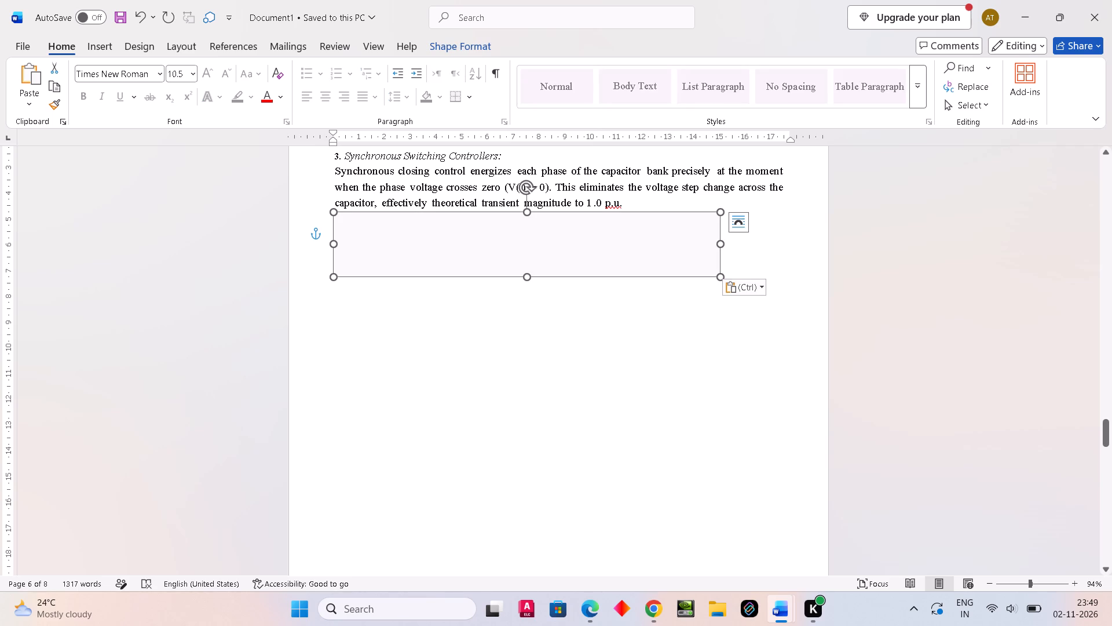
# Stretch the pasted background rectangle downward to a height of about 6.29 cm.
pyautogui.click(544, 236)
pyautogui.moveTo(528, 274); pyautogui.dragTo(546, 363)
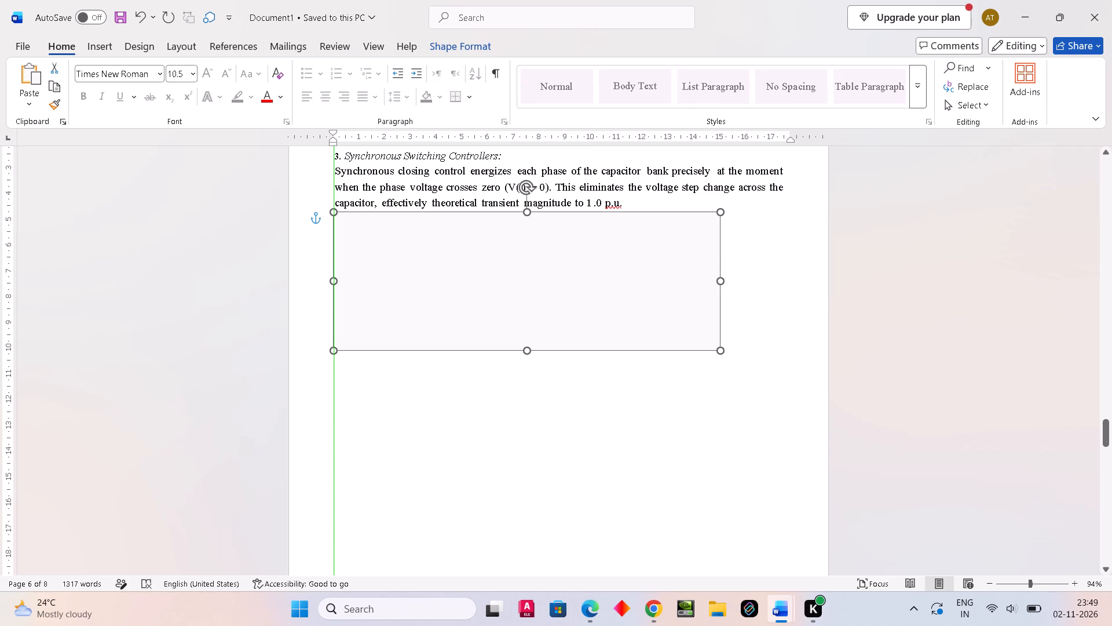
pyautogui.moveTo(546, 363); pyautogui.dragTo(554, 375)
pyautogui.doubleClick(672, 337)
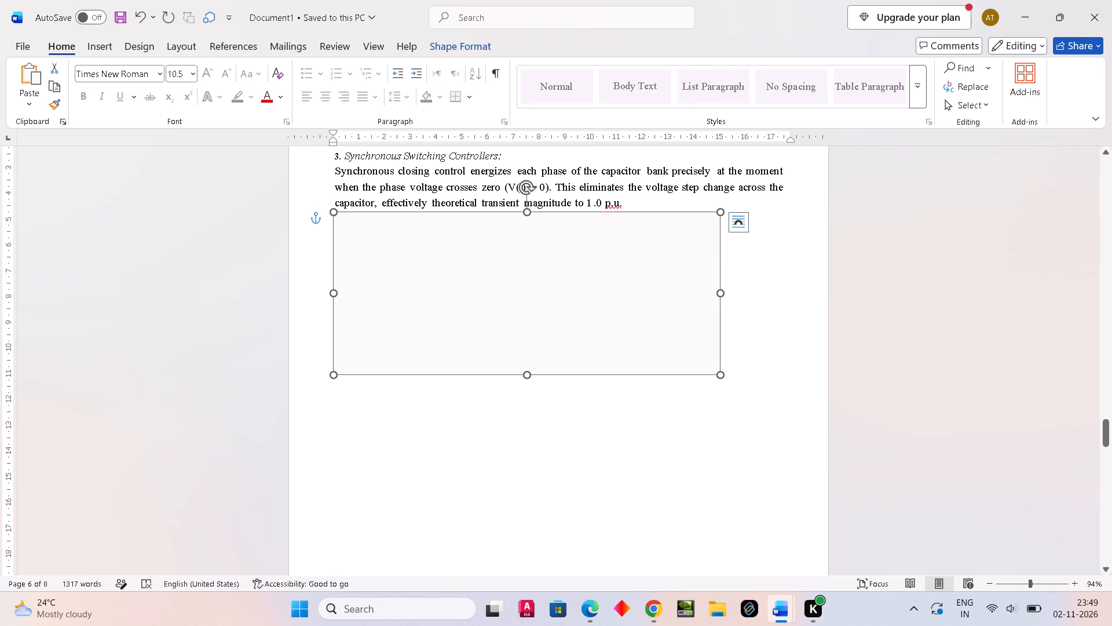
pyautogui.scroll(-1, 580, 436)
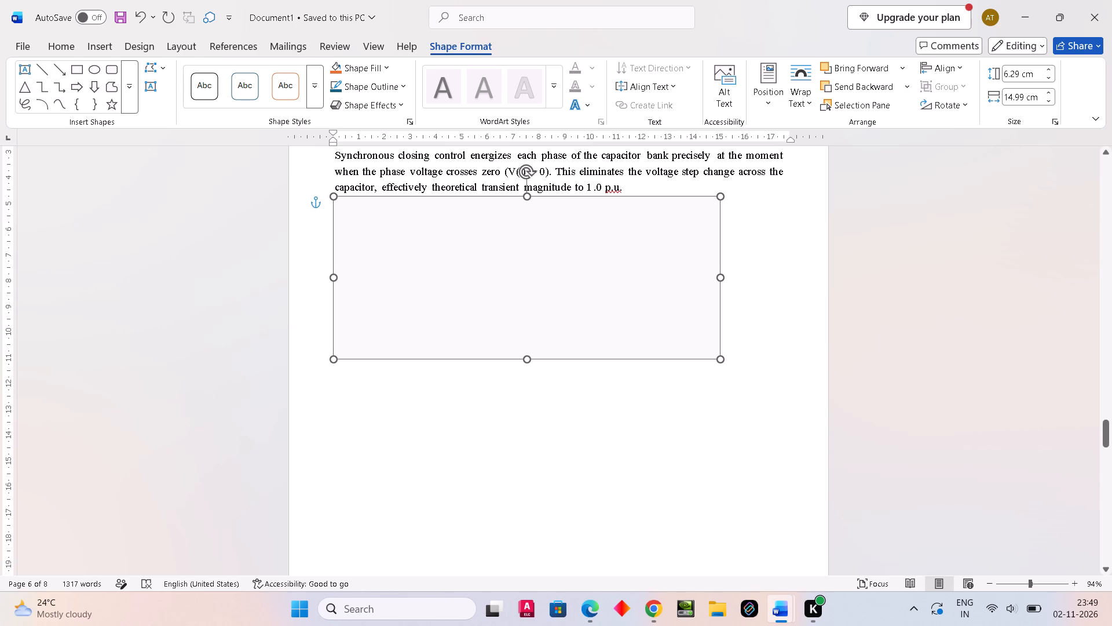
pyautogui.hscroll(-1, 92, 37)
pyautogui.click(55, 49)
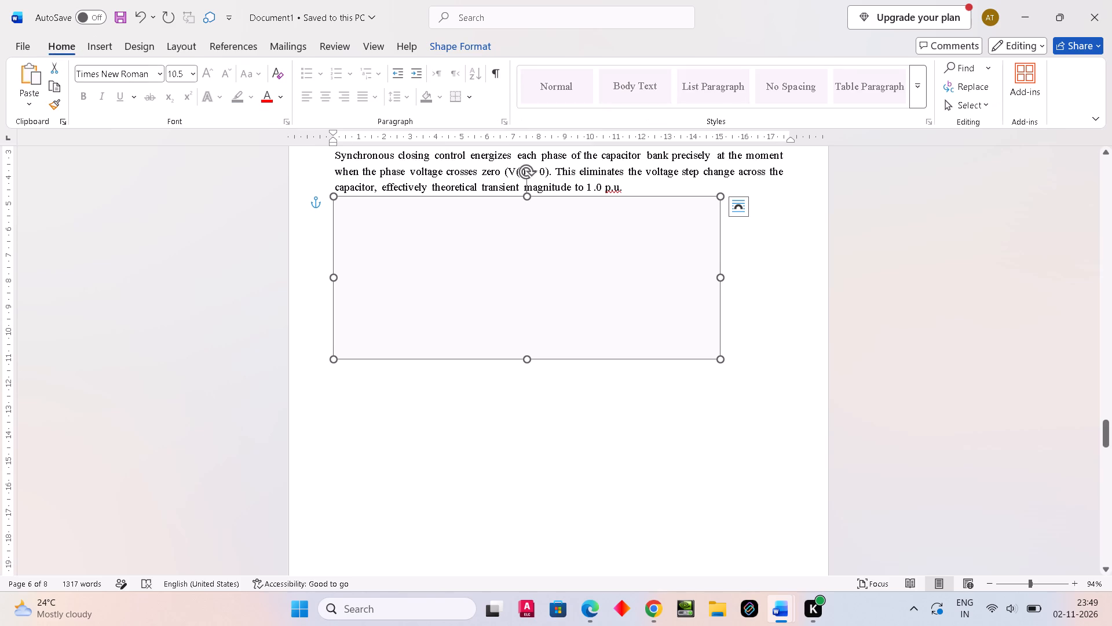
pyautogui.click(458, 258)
# Copy the whole waveform figure from the MATLAB section and paste it below the Synchronous Switching Controllers paragraph.
pyautogui.scroll(-3, 463, 385)
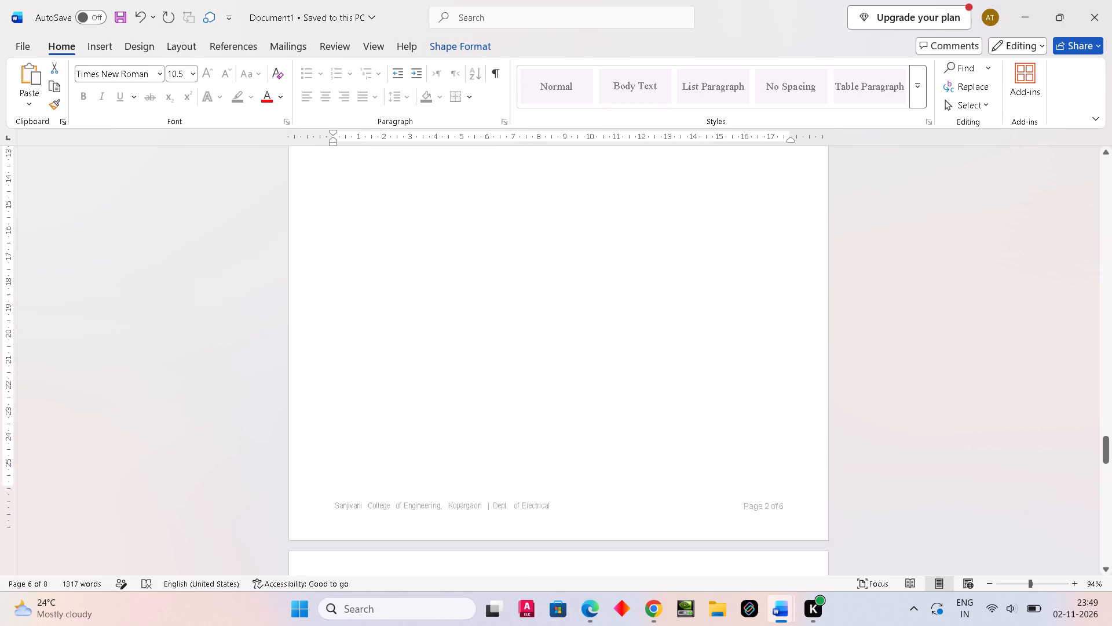
pyautogui.scroll(-2, 463, 385)
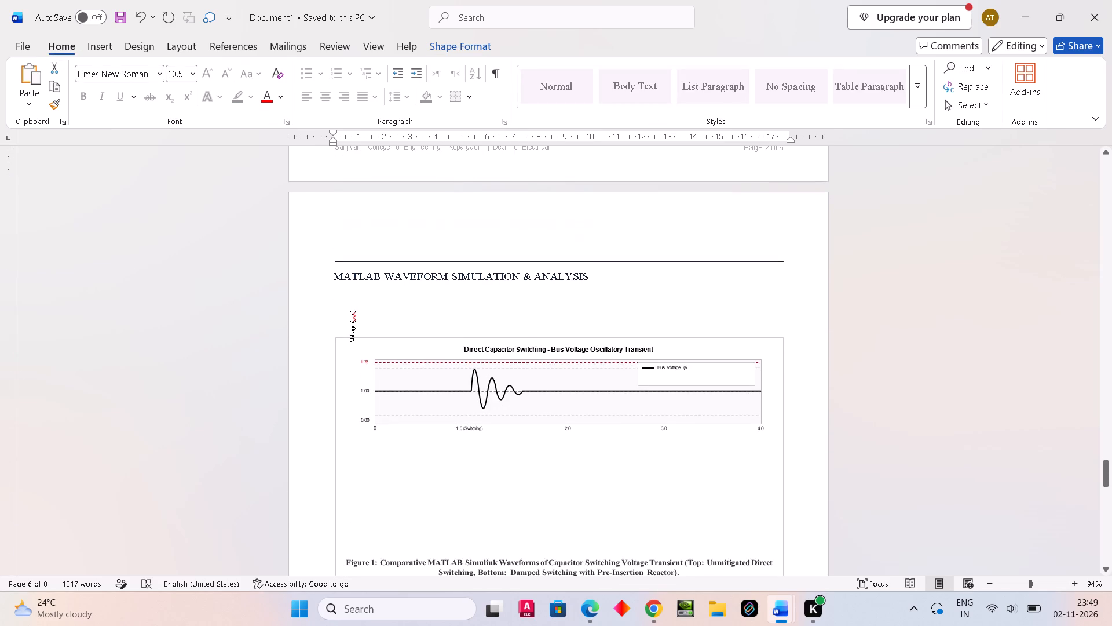
pyautogui.doubleClick(463, 385)
pyautogui.rightClick(463, 385)
pyautogui.rightClick(463, 385)
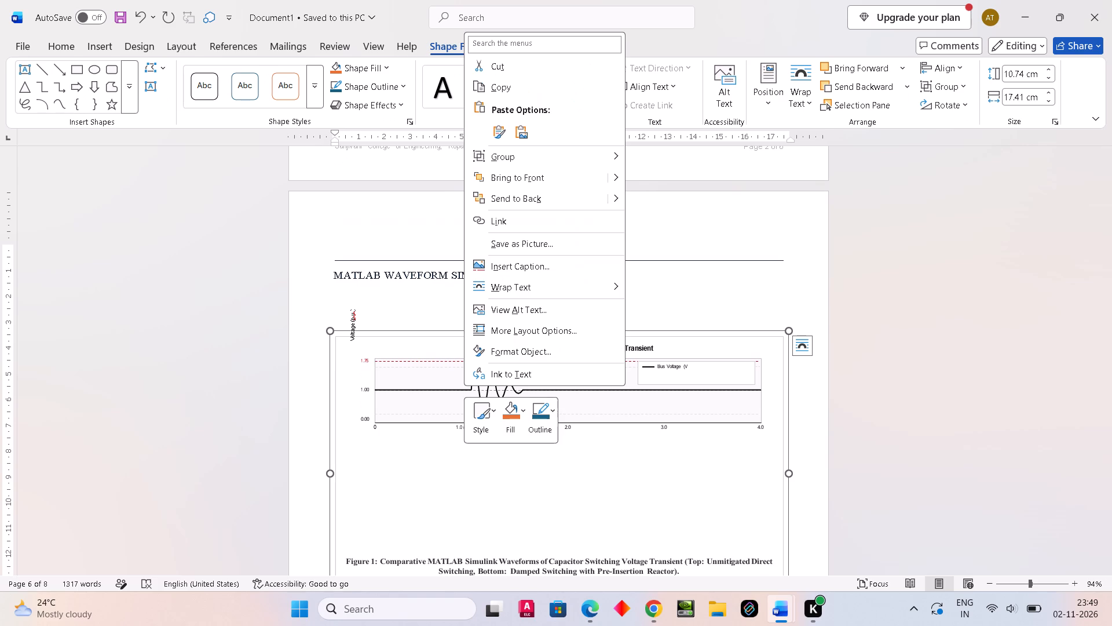
pyautogui.click(502, 80)
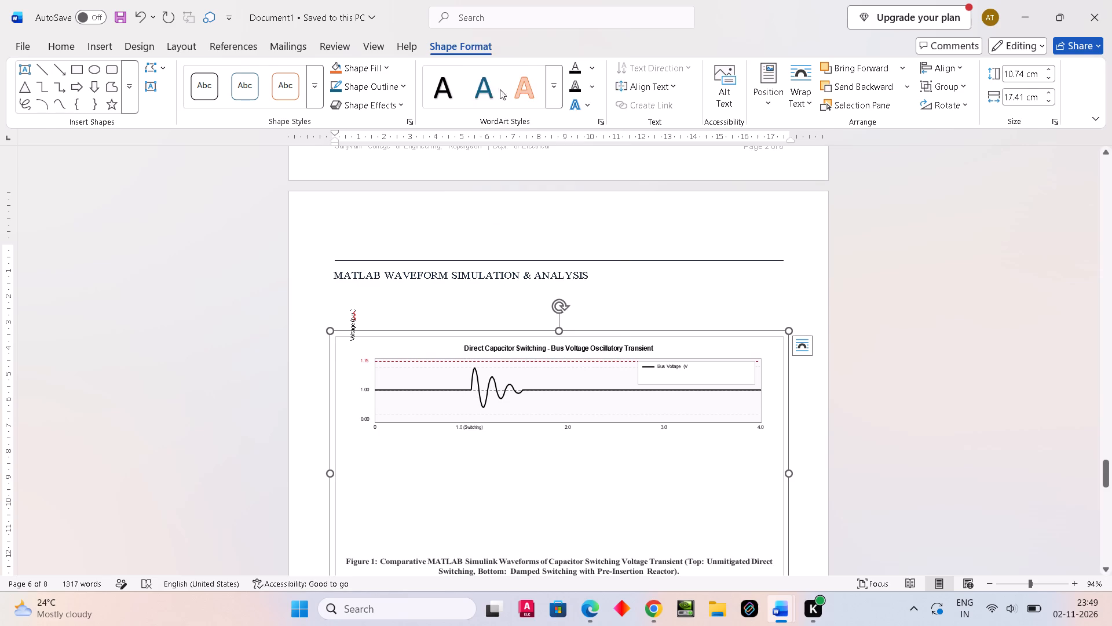
pyautogui.scroll(4, 480, 178)
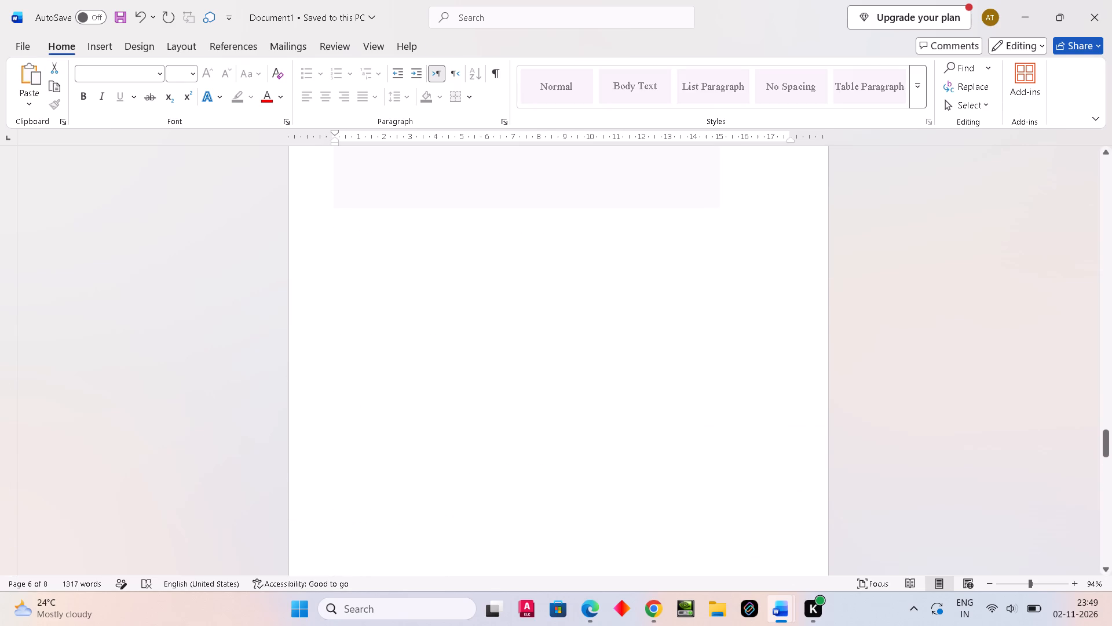
pyautogui.scroll(1, 458, 184)
pyautogui.click(453, 229)
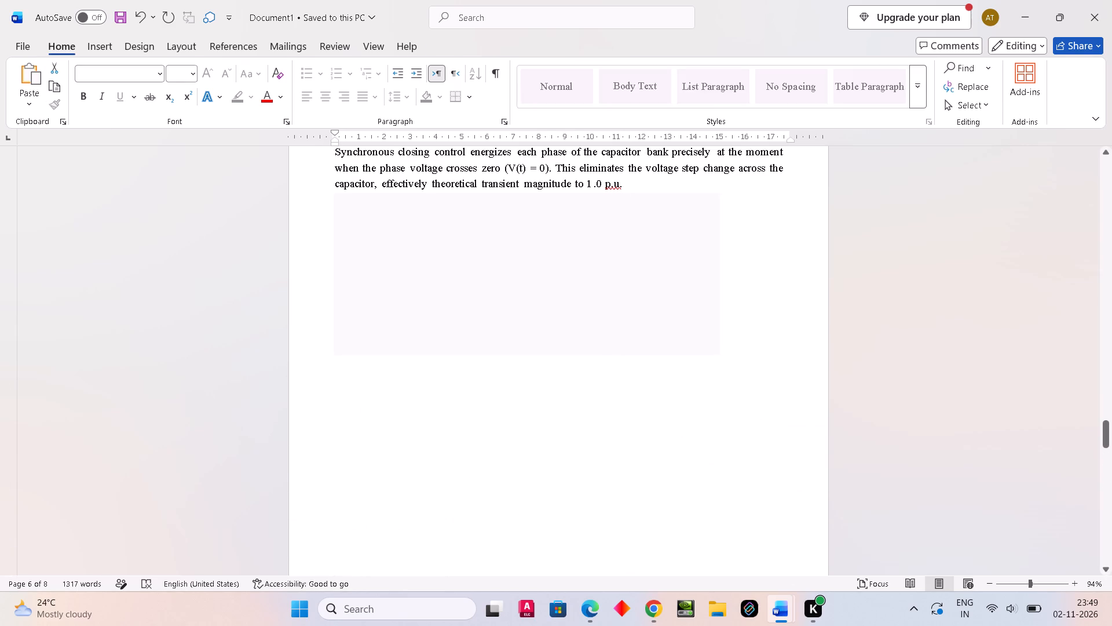
pyautogui.hotkey('ctrl', 'v')
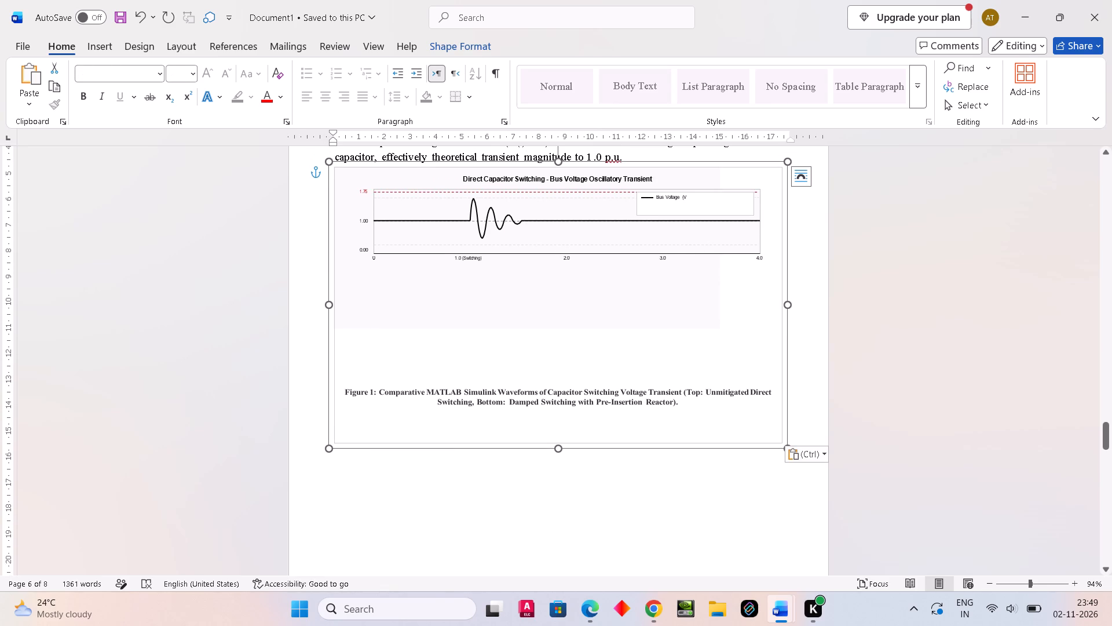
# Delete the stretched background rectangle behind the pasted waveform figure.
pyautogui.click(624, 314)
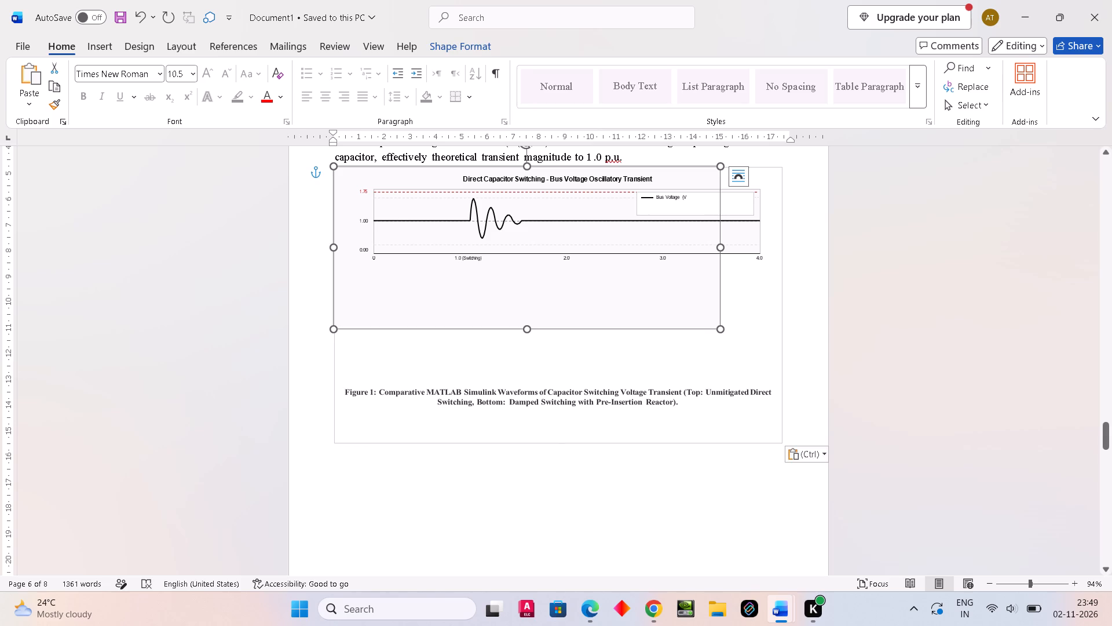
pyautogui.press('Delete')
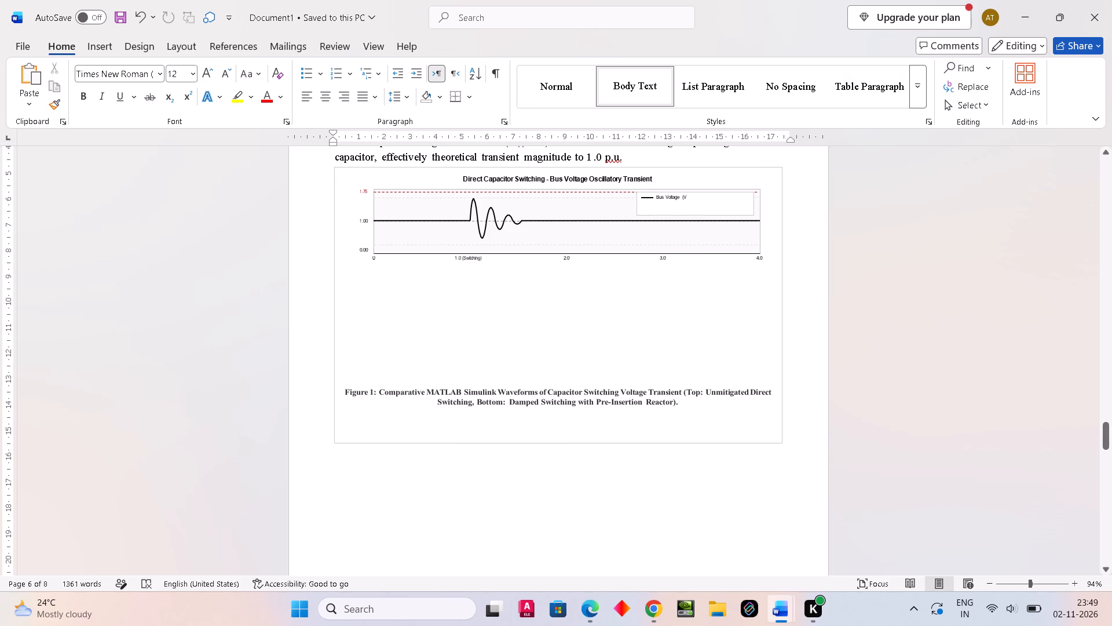
# Insert a blank line between the Synchronous Switching Controllers paragraph and the pasted waveform figure.
pyautogui.click(680, 249)
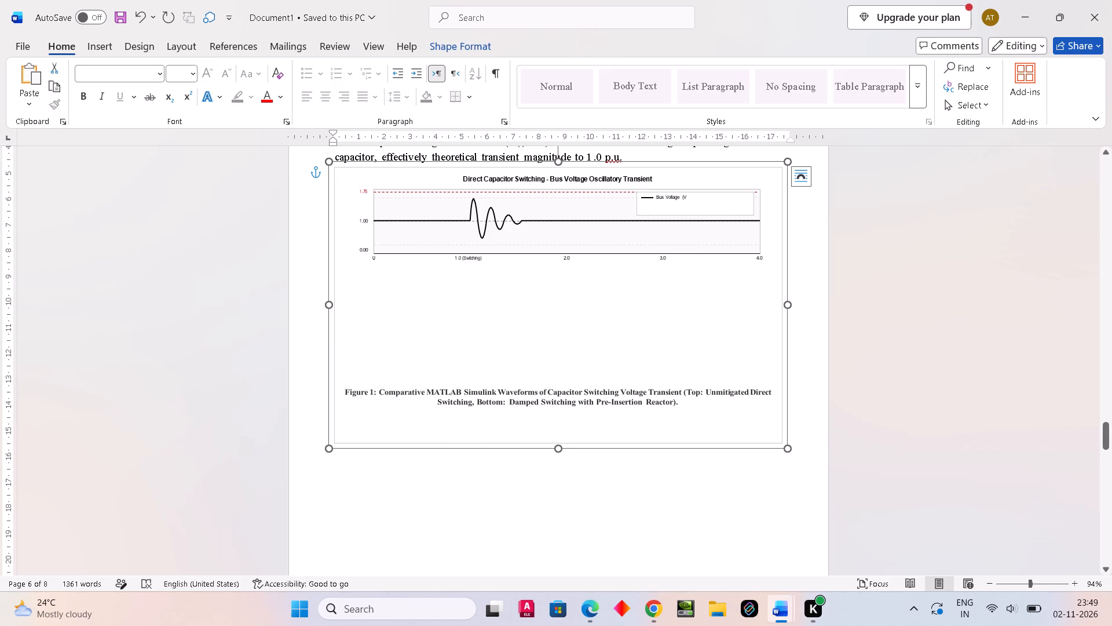
pyautogui.click(634, 155)
pyautogui.press('Return')
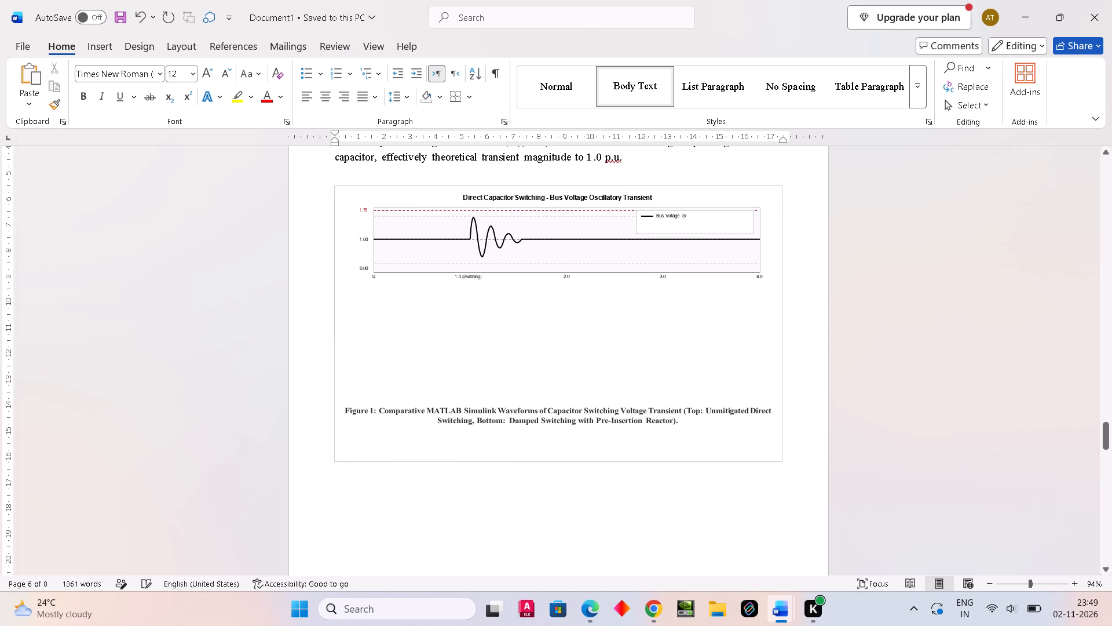
# Resize the pasted waveform figure from its lower corner so it is slightly shorter and wider.
pyautogui.click(777, 463)
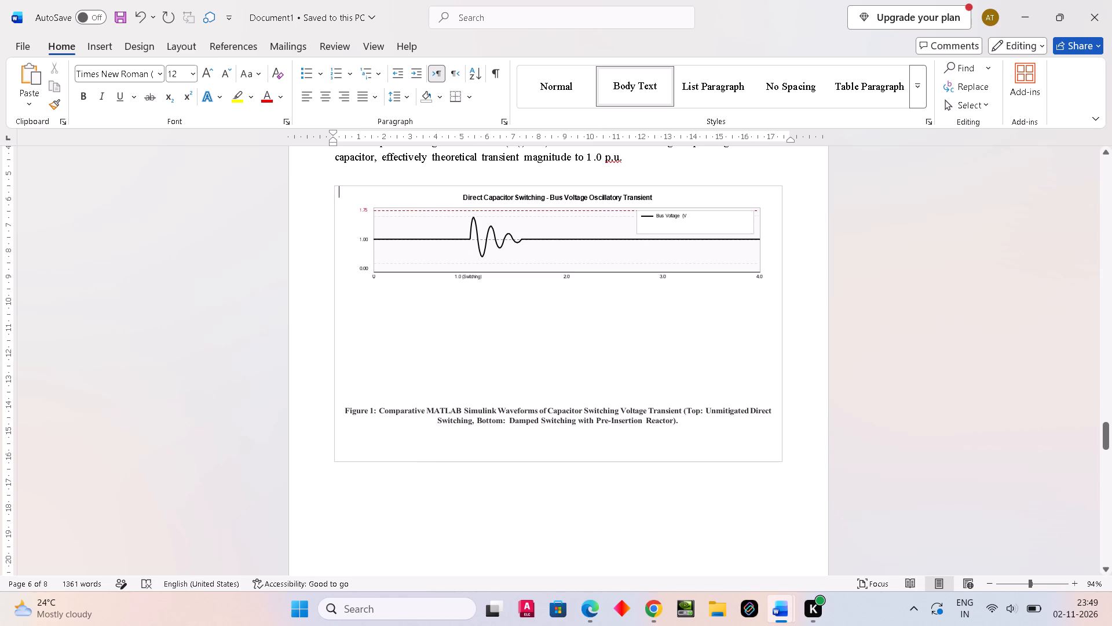
pyautogui.click(770, 452)
pyautogui.moveTo(792, 469); pyautogui.dragTo(784, 421)
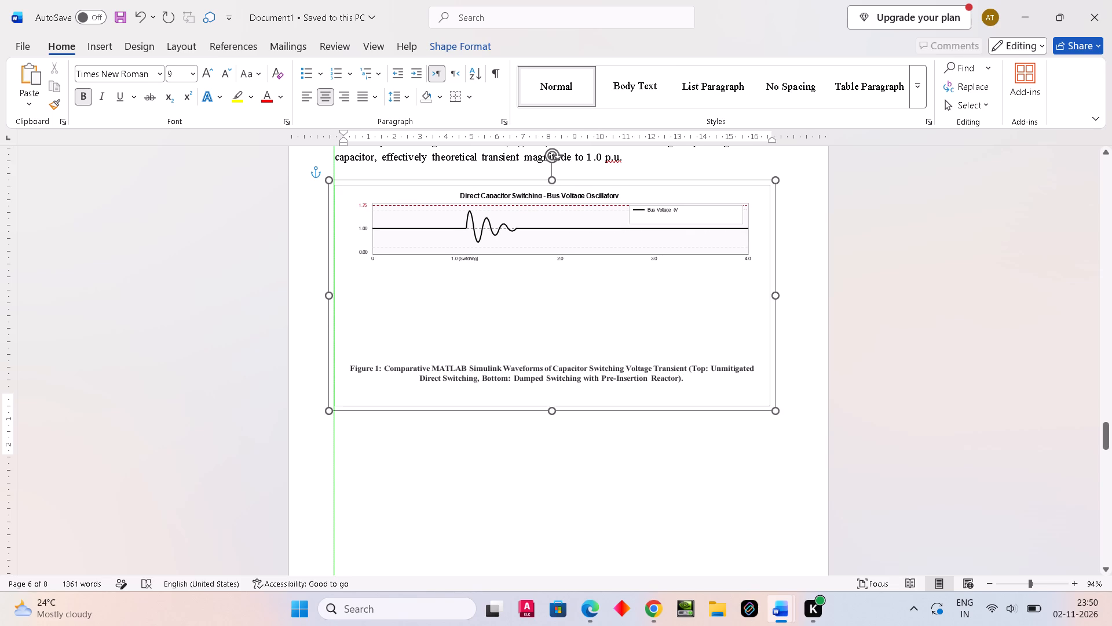
pyautogui.moveTo(784, 421); pyautogui.dragTo(795, 440)
# Raise the Figure 1 caption's text box closer to the waveform plot and shorten it to fit the two caption lines.
pyautogui.click(741, 419)
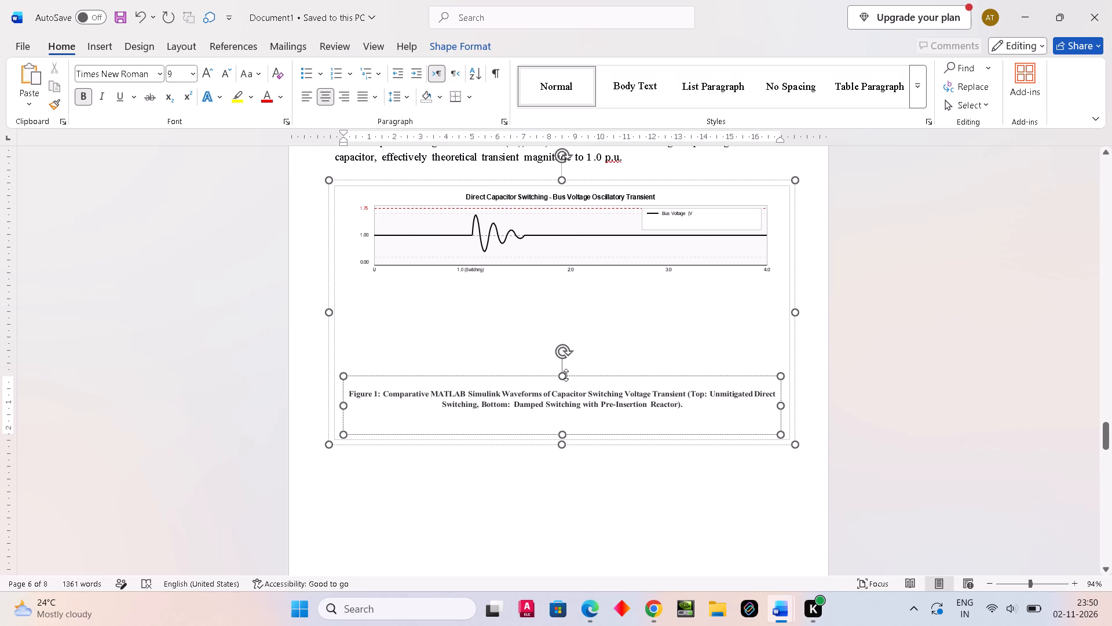
pyautogui.moveTo(566, 374); pyautogui.dragTo(568, 308)
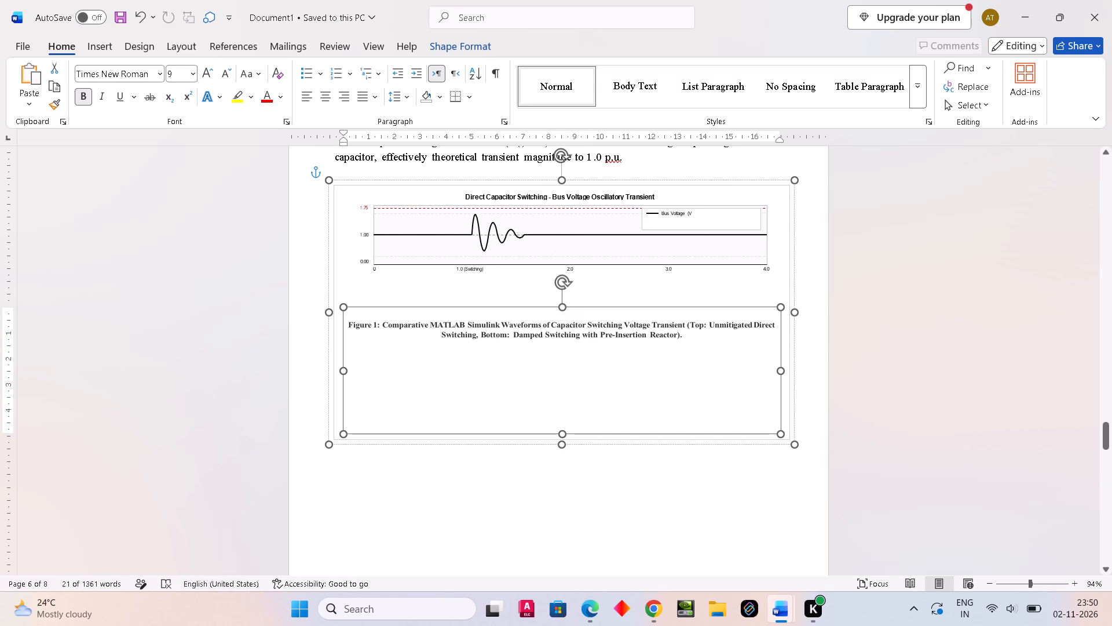
pyautogui.moveTo(564, 429); pyautogui.dragTo(559, 348)
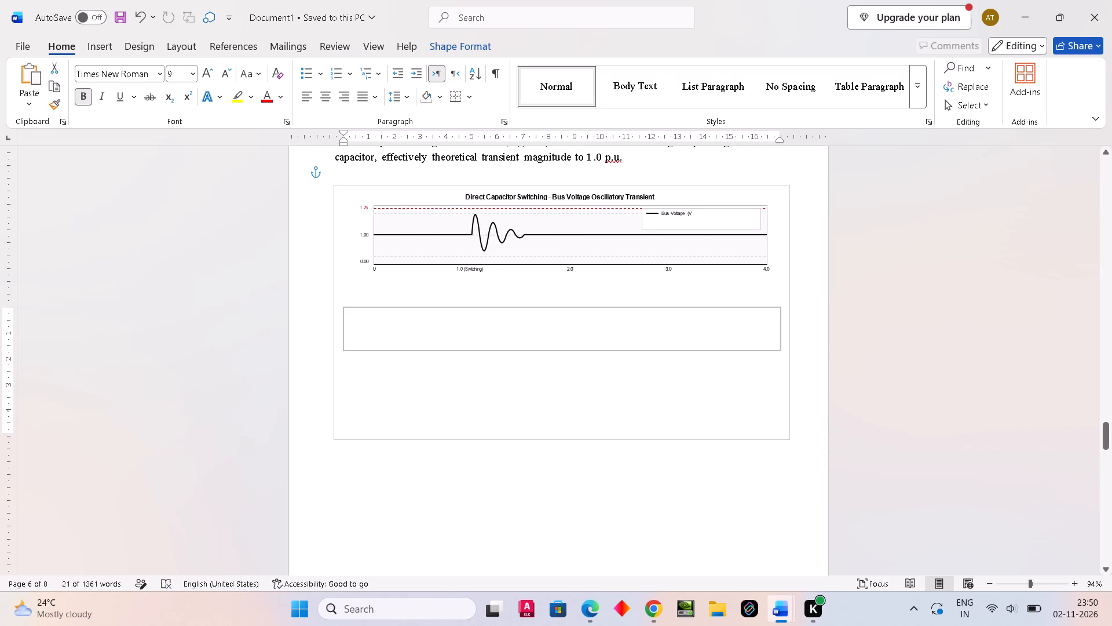
pyautogui.moveTo(559, 348); pyautogui.dragTo(561, 359)
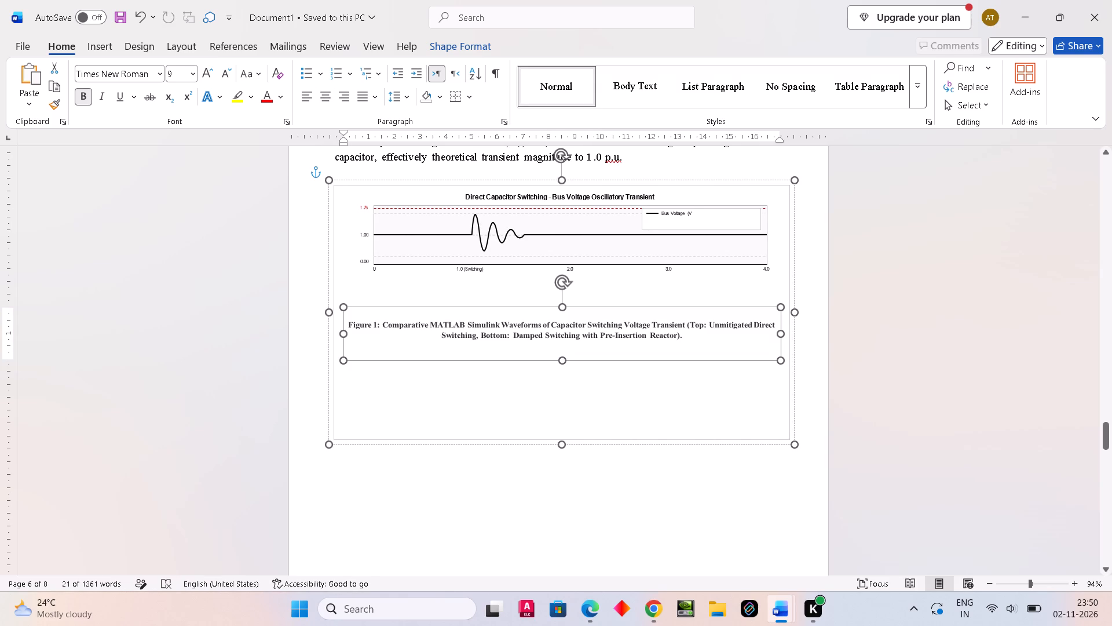
# Reduce the pasted waveform figure's overall height from its bottom edge.
pyautogui.moveTo(562, 442); pyautogui.dragTo(562, 421)
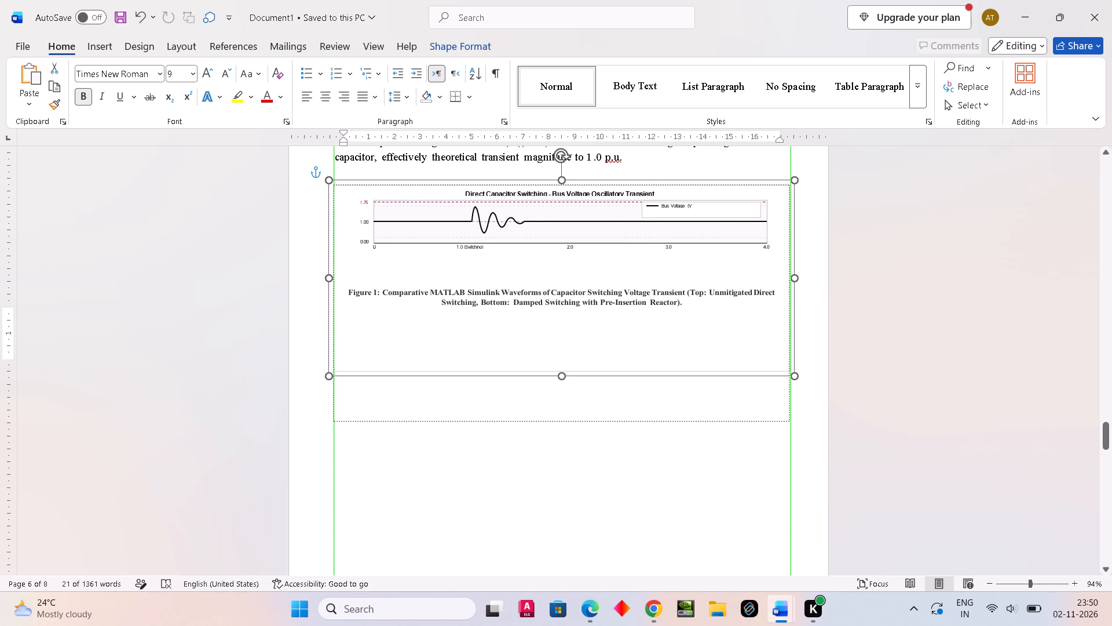
pyautogui.moveTo(562, 421); pyautogui.dragTo(562, 421)
# Format the pasted figure's Figure 1 caption as 10 pt italic without bold.
pyautogui.click(348, 309)
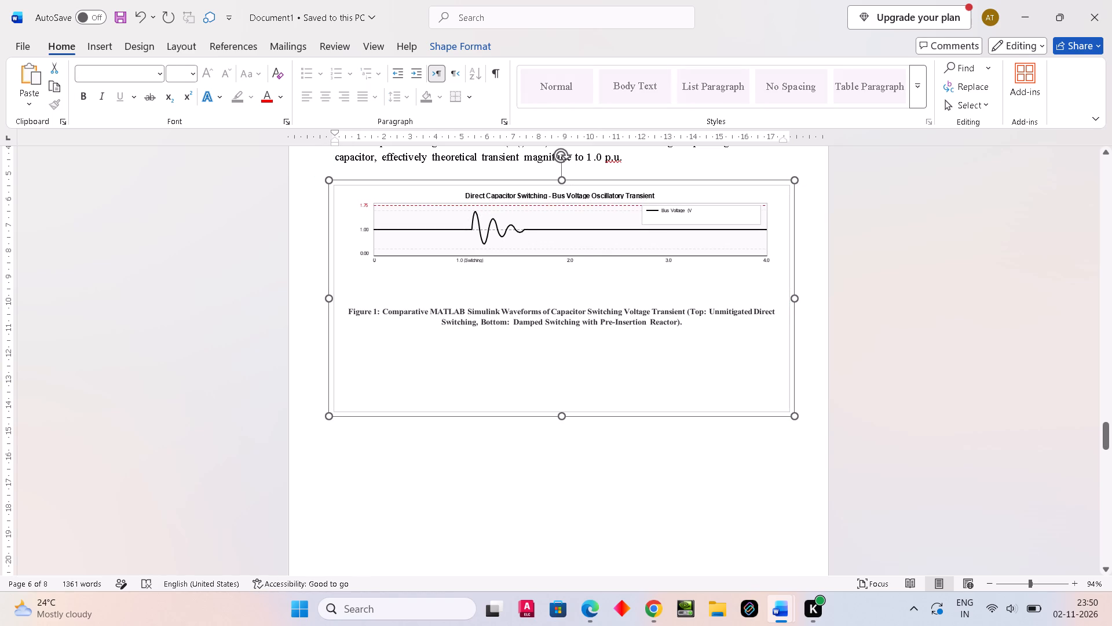
pyautogui.moveTo(348, 309); pyautogui.dragTo(681, 333)
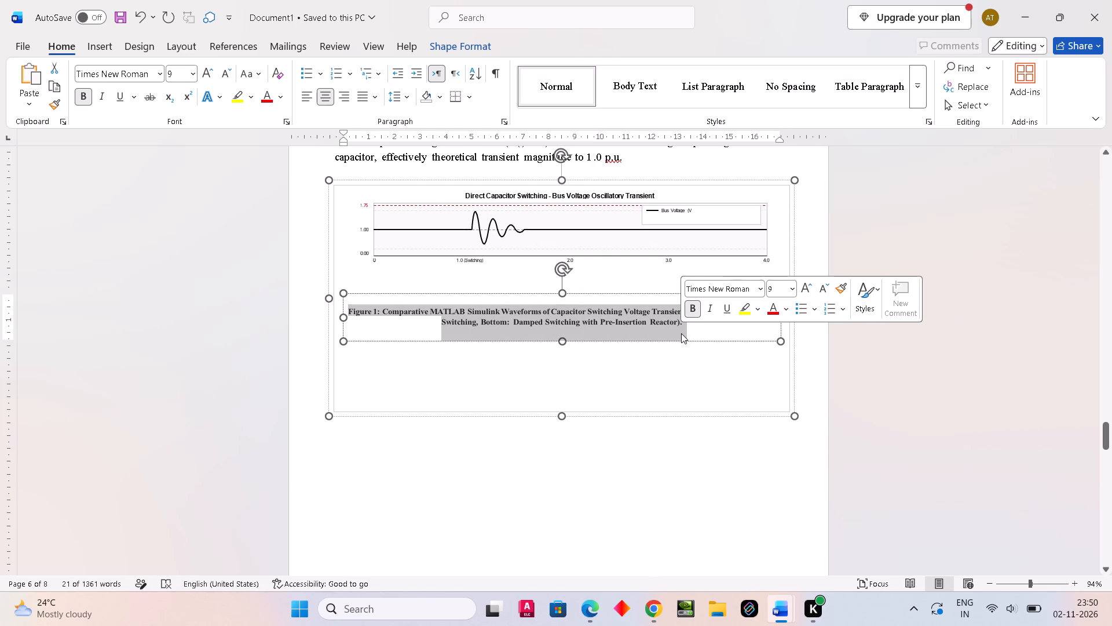
pyautogui.click(807, 283)
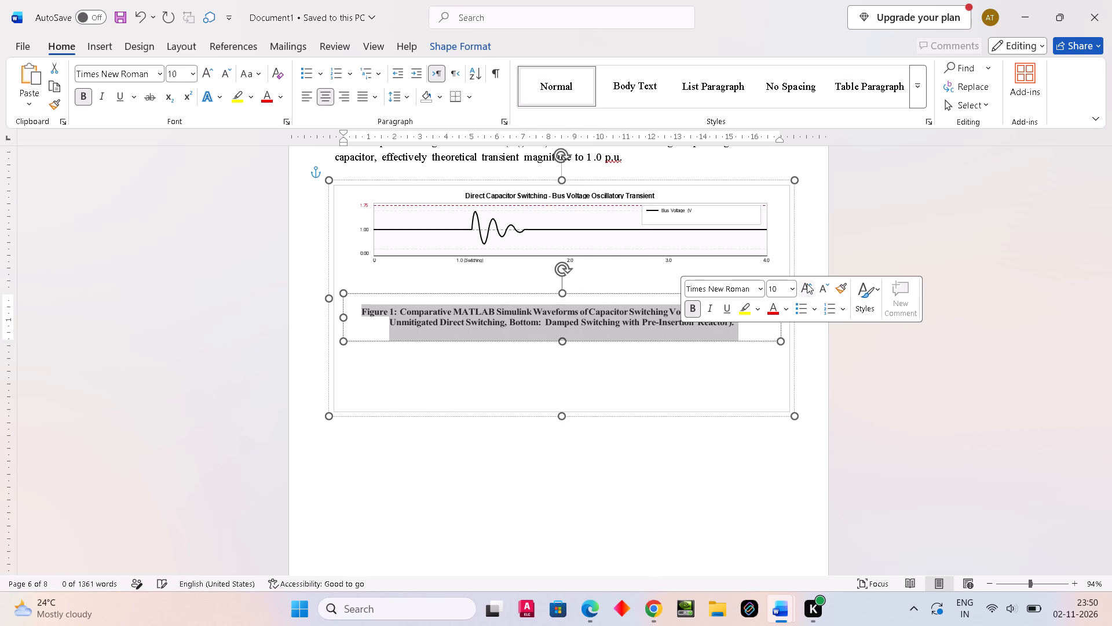
pyautogui.click(709, 304)
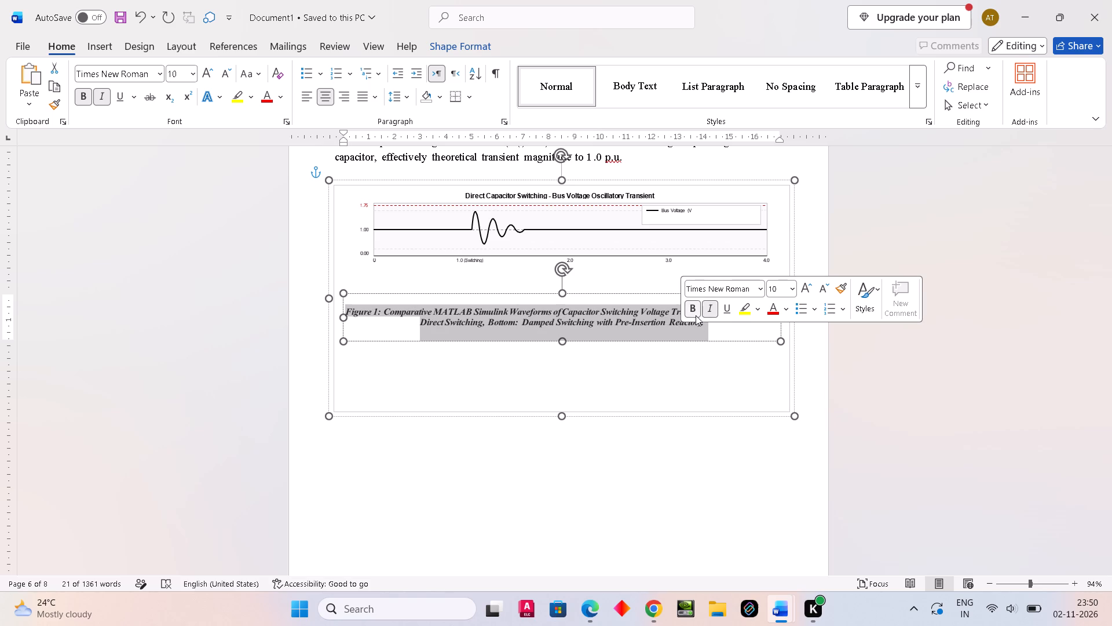
pyautogui.click(696, 315)
pyautogui.click(643, 388)
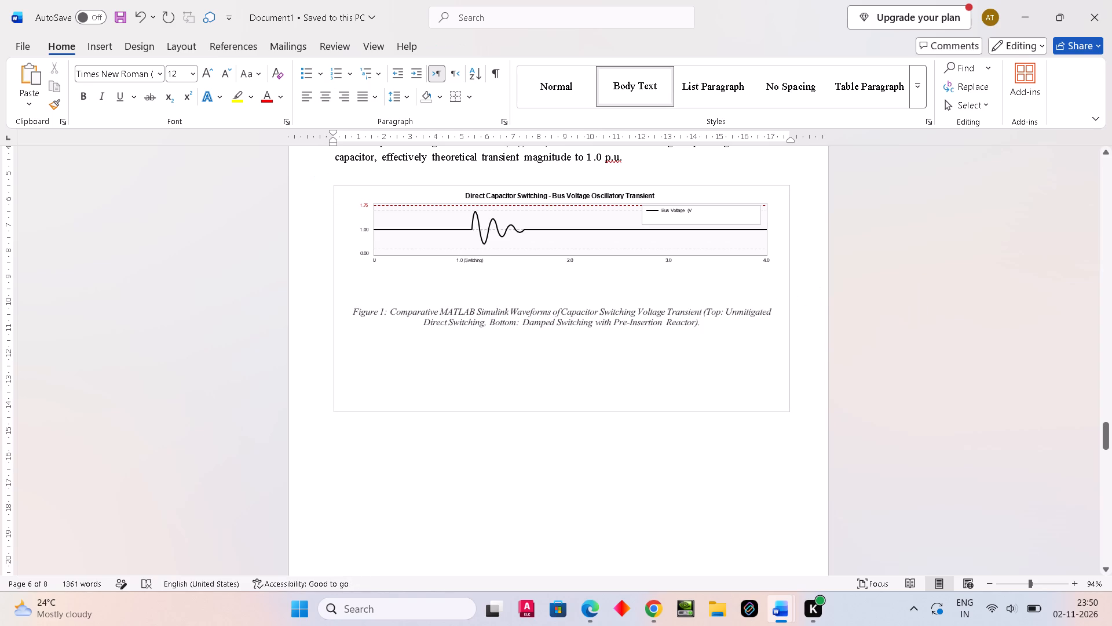
pyautogui.click(580, 415)
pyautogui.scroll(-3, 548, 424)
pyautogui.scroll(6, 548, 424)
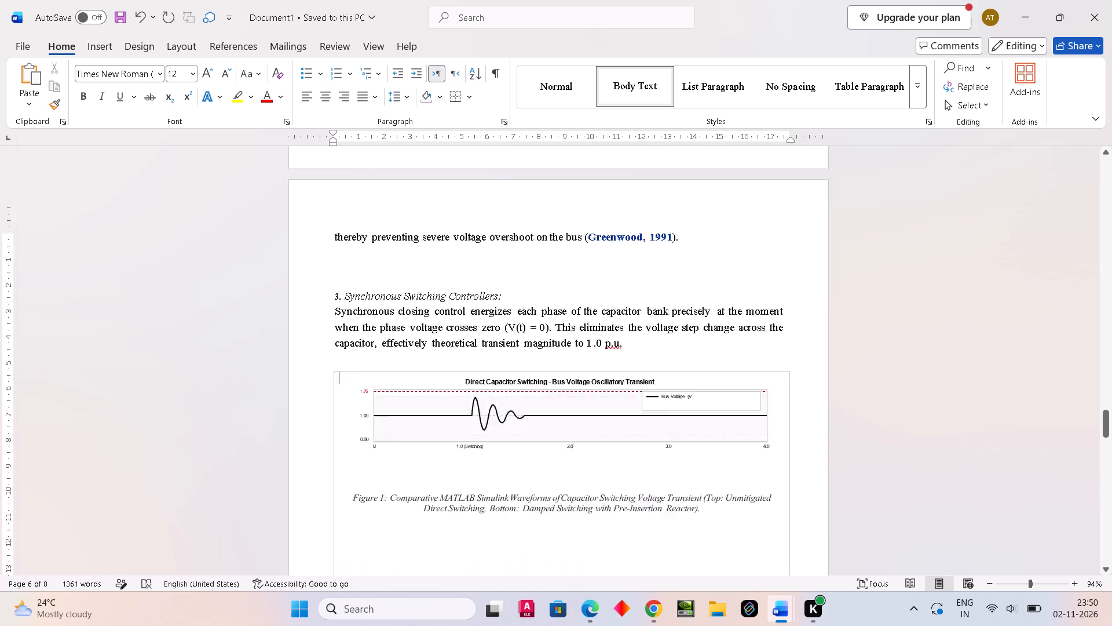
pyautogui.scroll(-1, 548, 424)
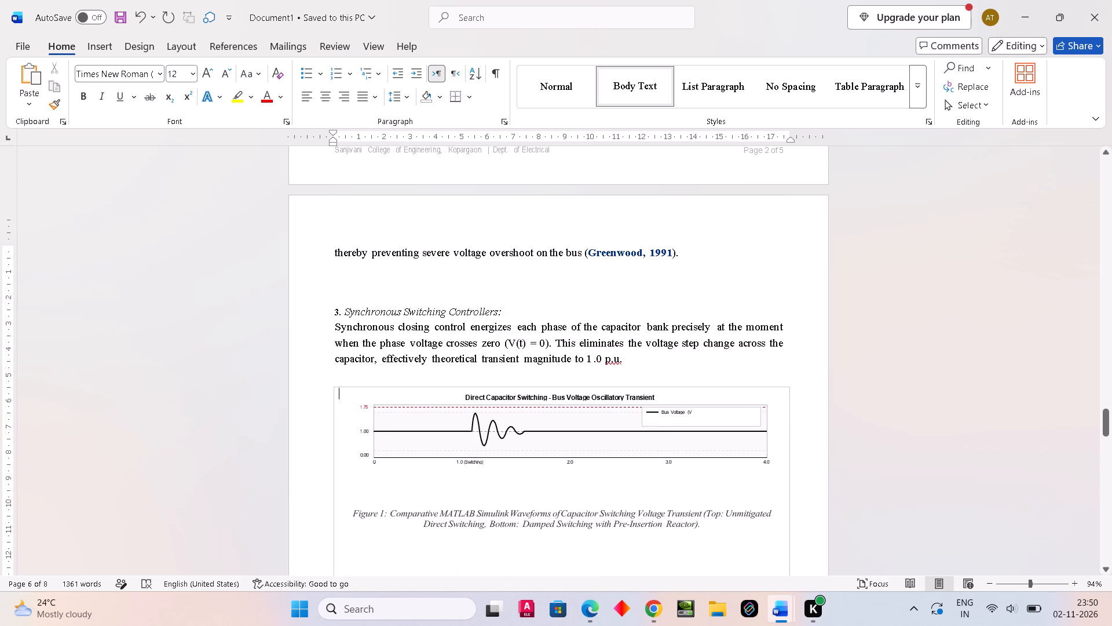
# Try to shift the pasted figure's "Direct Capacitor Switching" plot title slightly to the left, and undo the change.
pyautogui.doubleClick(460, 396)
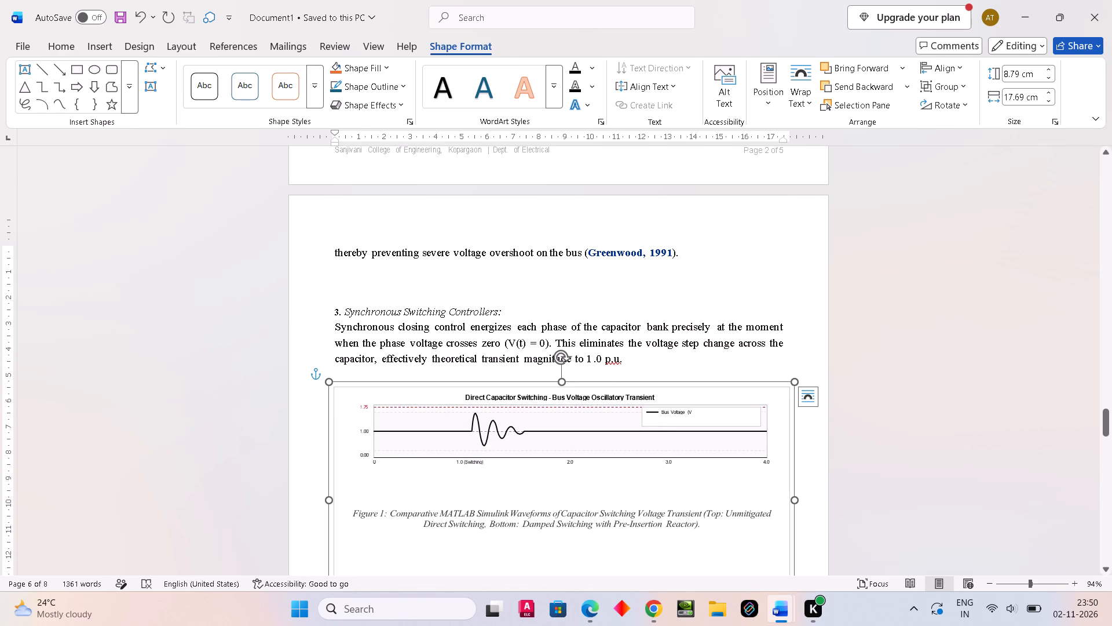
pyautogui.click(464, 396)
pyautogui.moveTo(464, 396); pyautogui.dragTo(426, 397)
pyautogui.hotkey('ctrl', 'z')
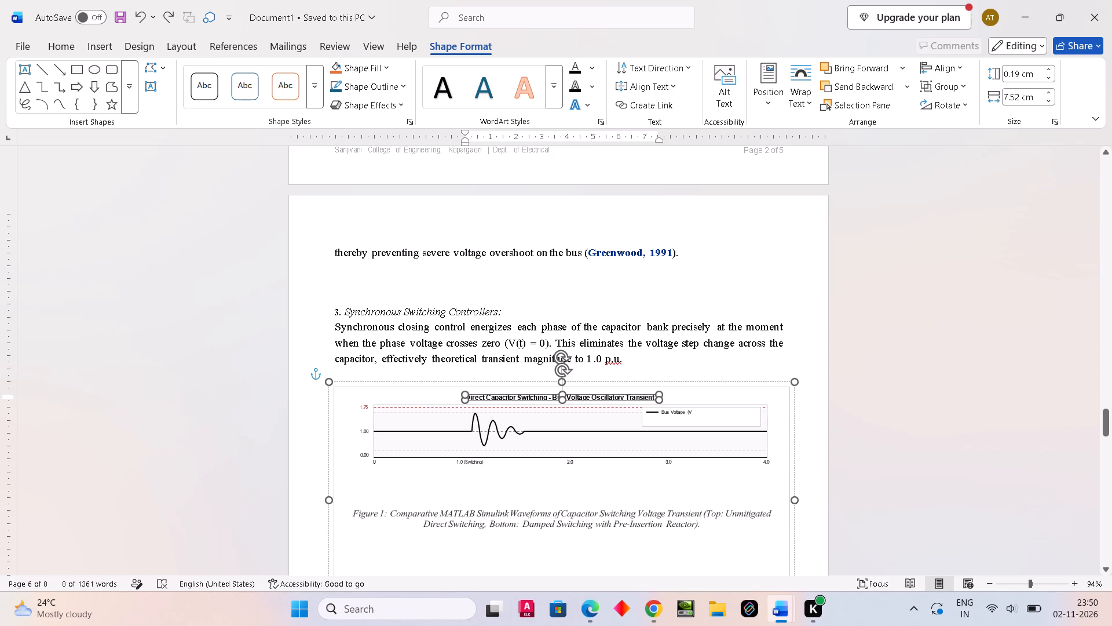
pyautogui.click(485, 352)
# Try to cut the original waveform figure under the MATLAB waveform simulation heading on the following page.
pyautogui.scroll(-1, 522, 461)
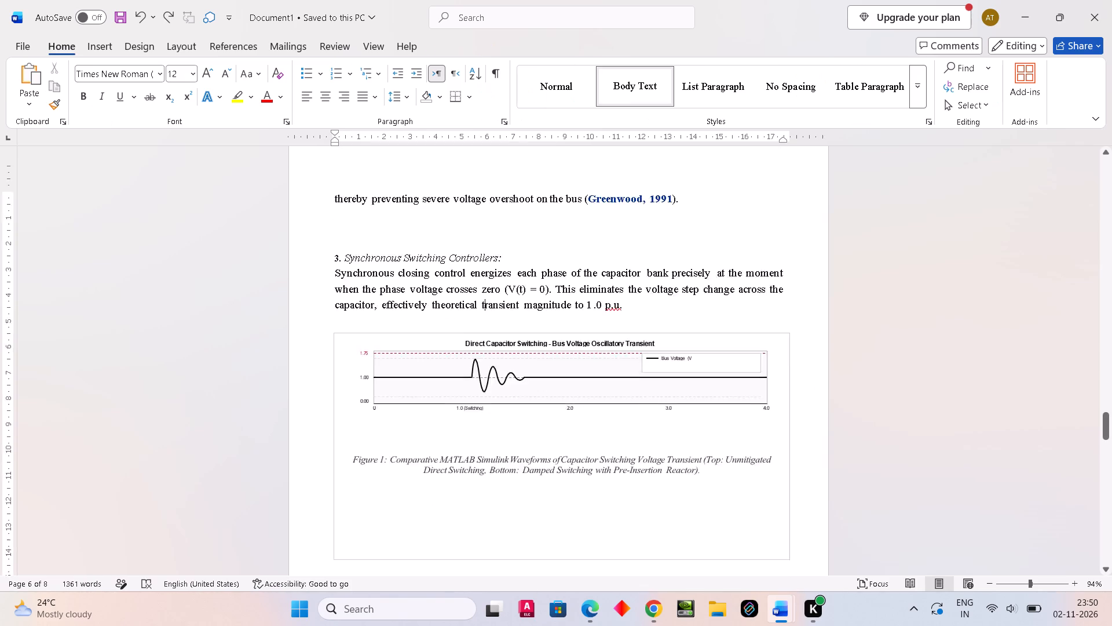
pyautogui.scroll(-8, 522, 461)
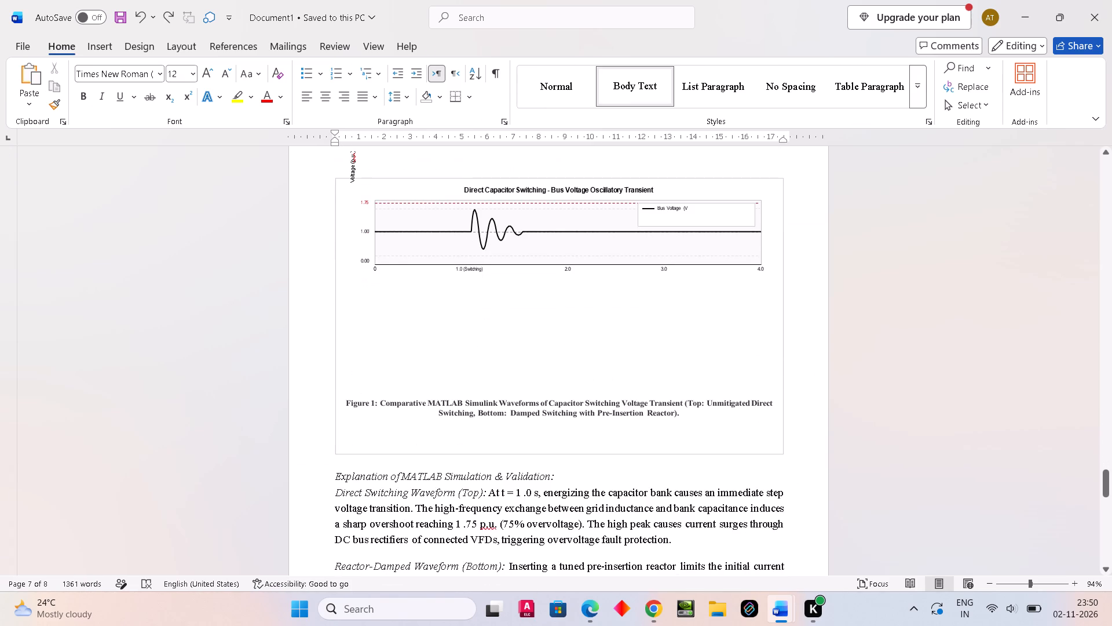
pyautogui.scroll(-1, 522, 461)
pyautogui.scroll(1, 522, 461)
pyautogui.scroll(-1, 522, 461)
pyautogui.rightClick(528, 390)
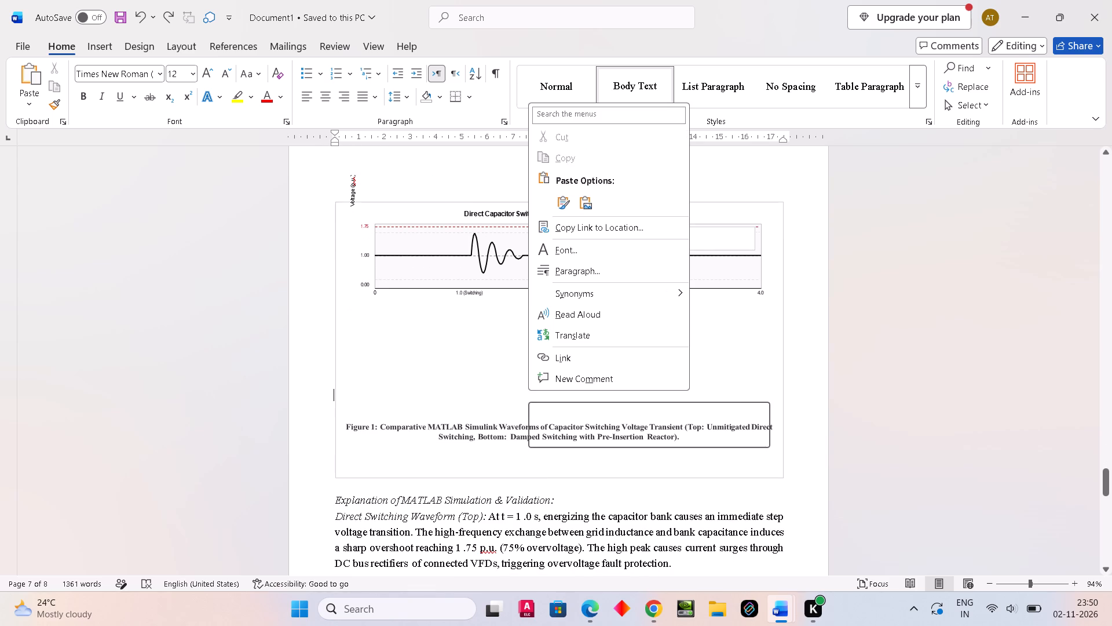
pyautogui.click(565, 134)
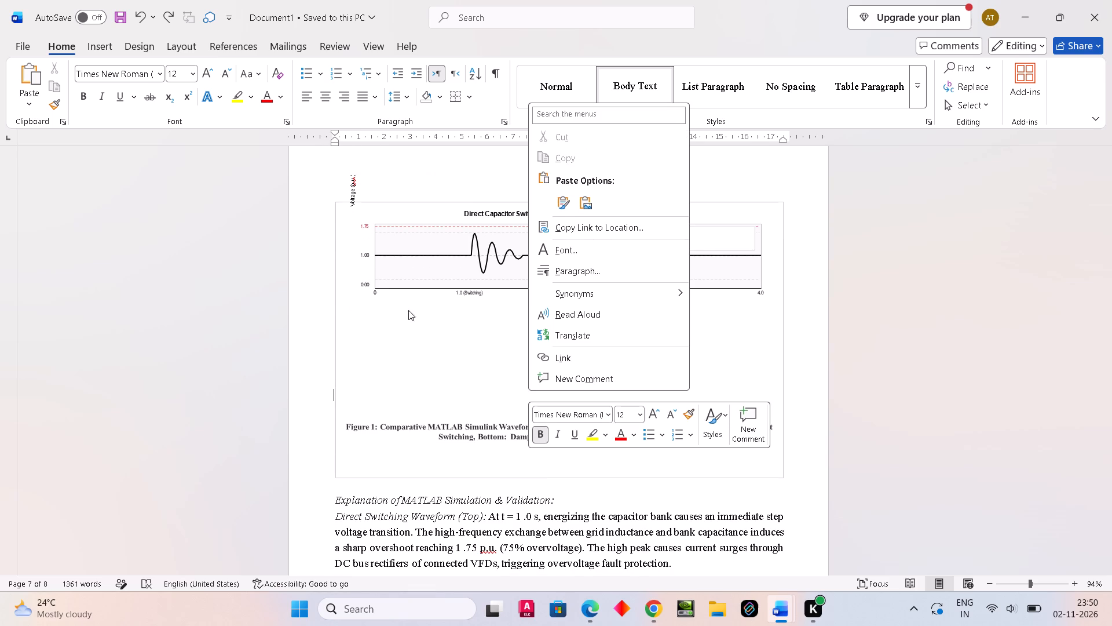
pyautogui.scroll(6, 411, 322)
pyautogui.scroll(-2, 401, 449)
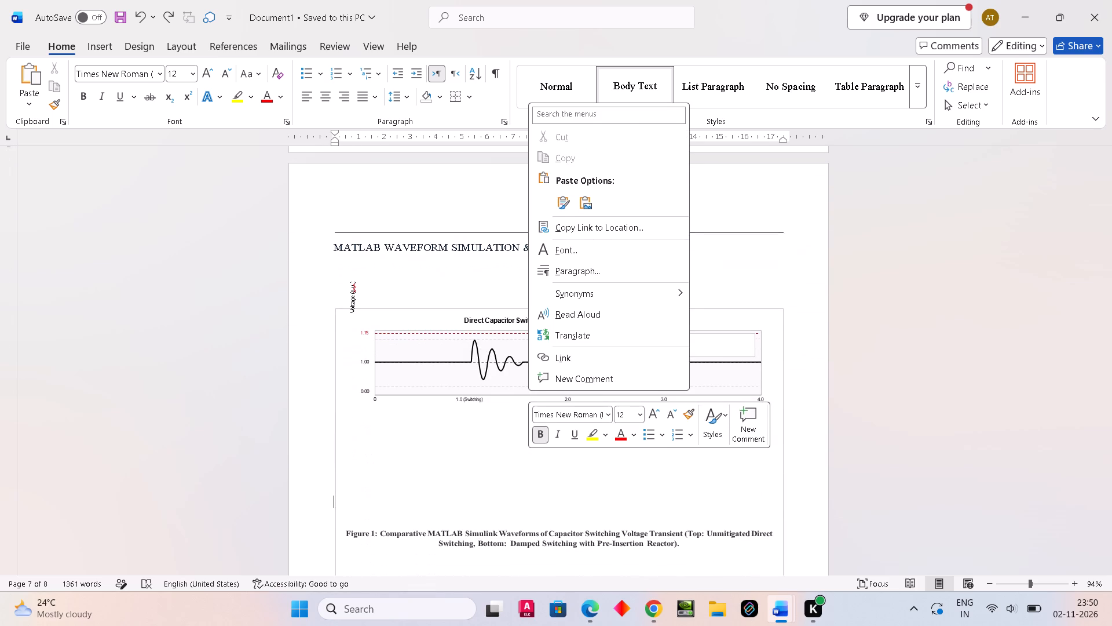
pyautogui.rightClick(401, 449)
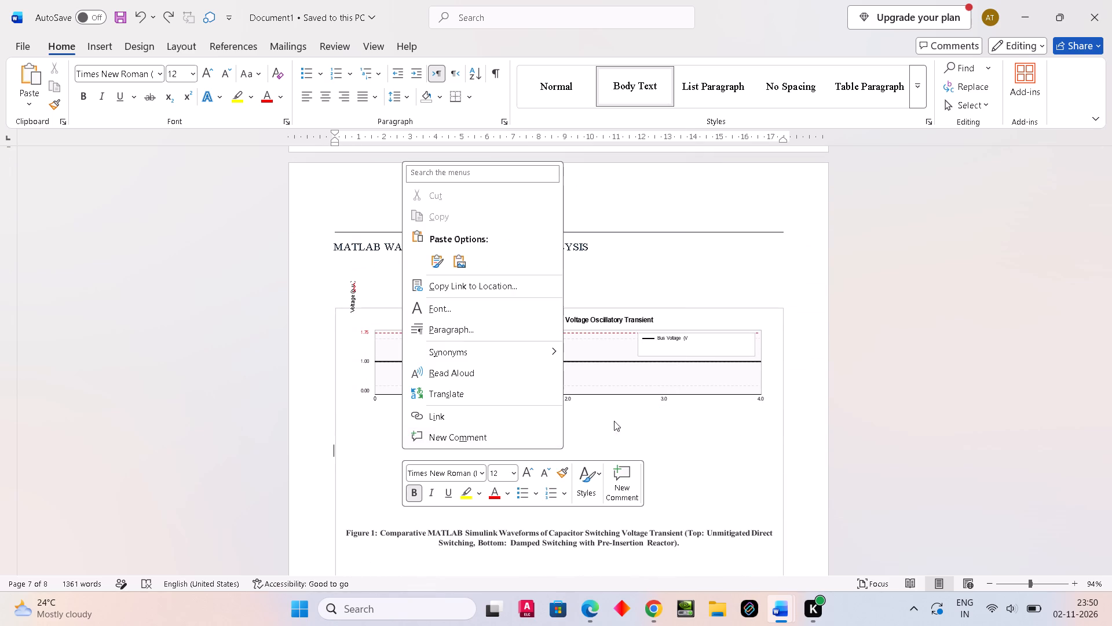
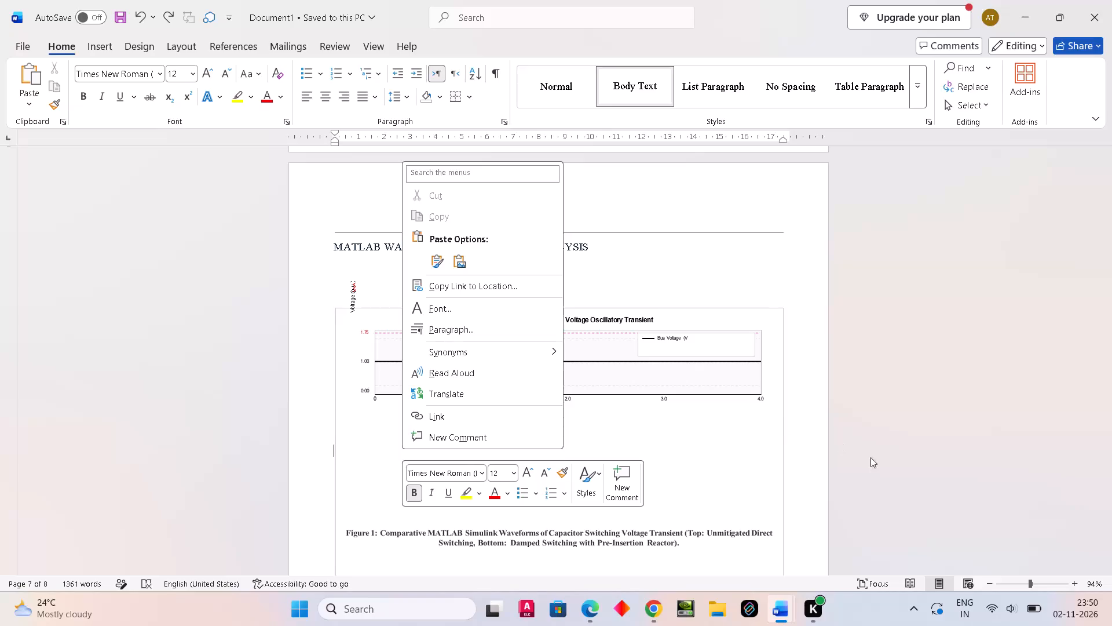
# Delete the original waveform figure with its caption below the MATLAB WAVEFORM SIMULATION & ANALYSIS heading.
pyautogui.click(668, 420)
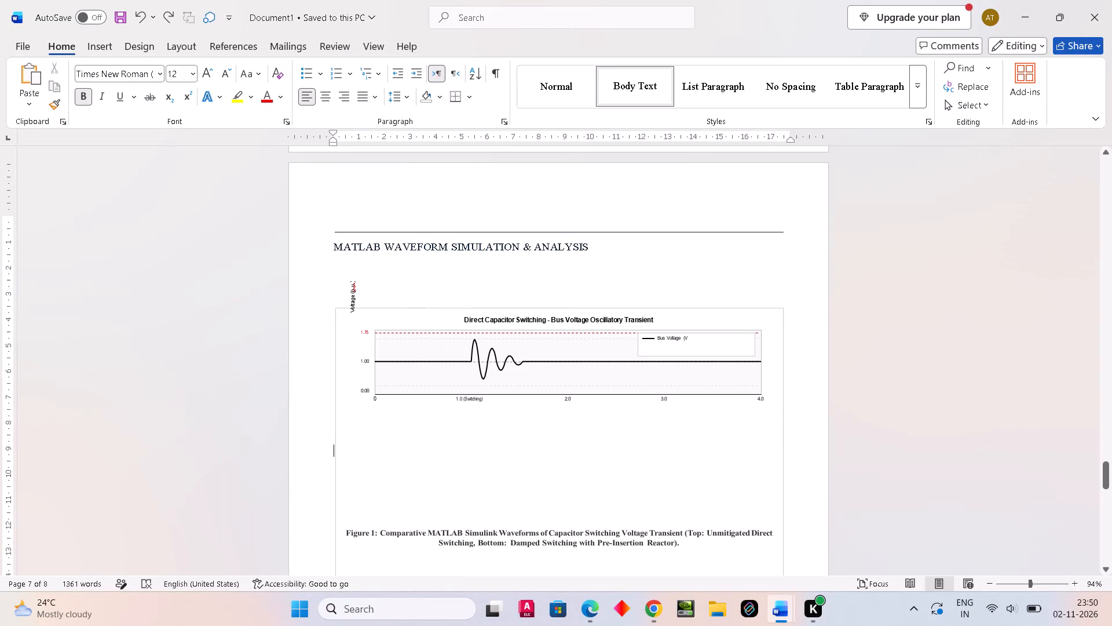
pyautogui.doubleClick(668, 420)
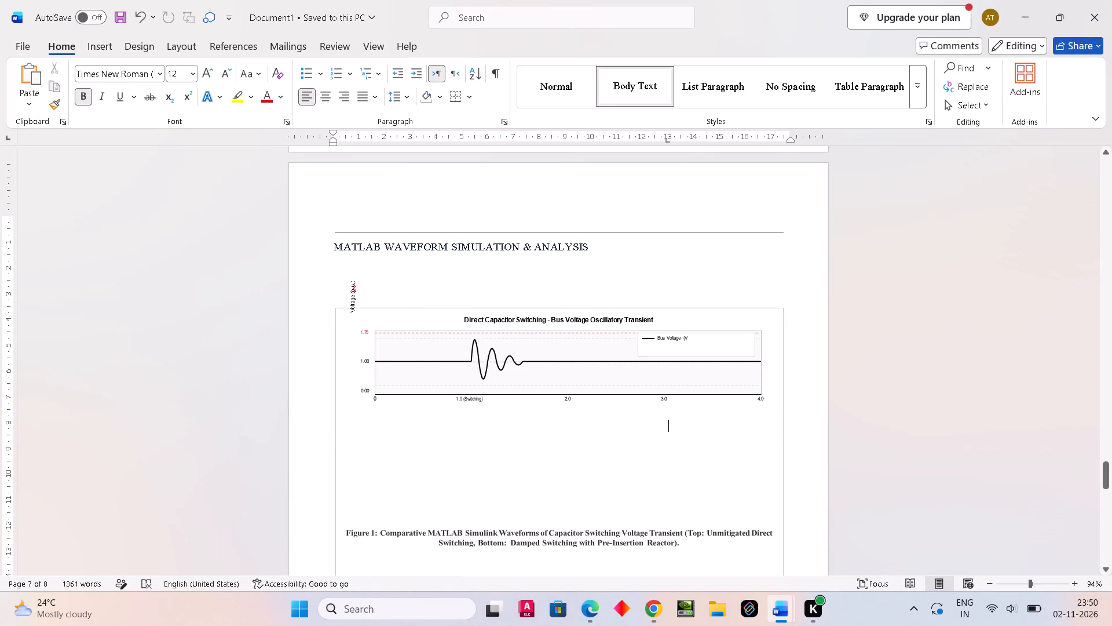
pyautogui.click(783, 514)
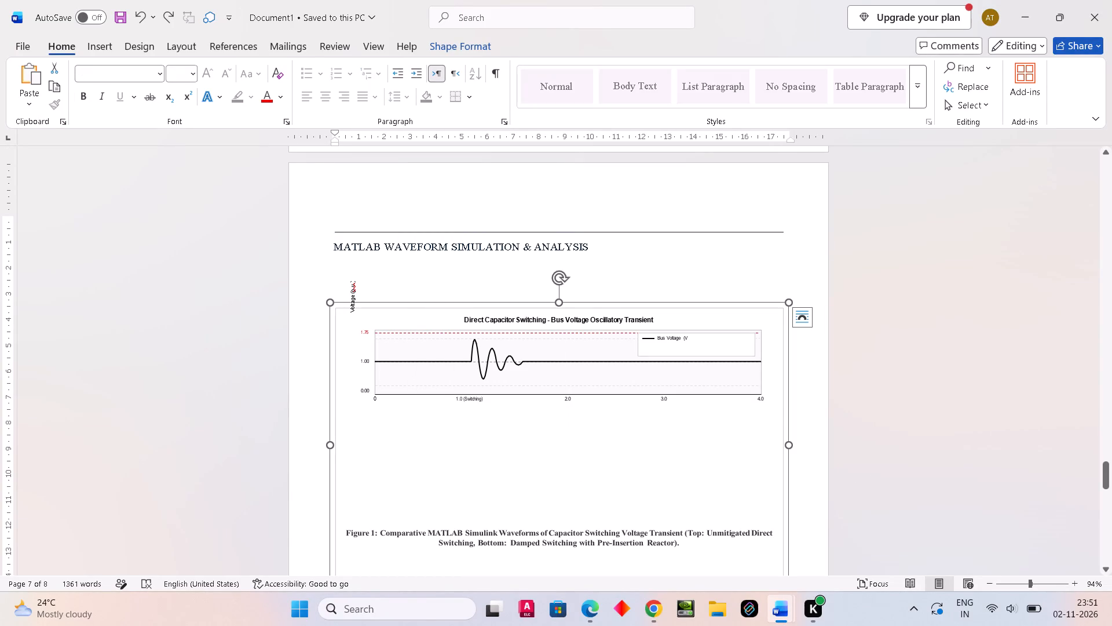
pyautogui.press('Delete')
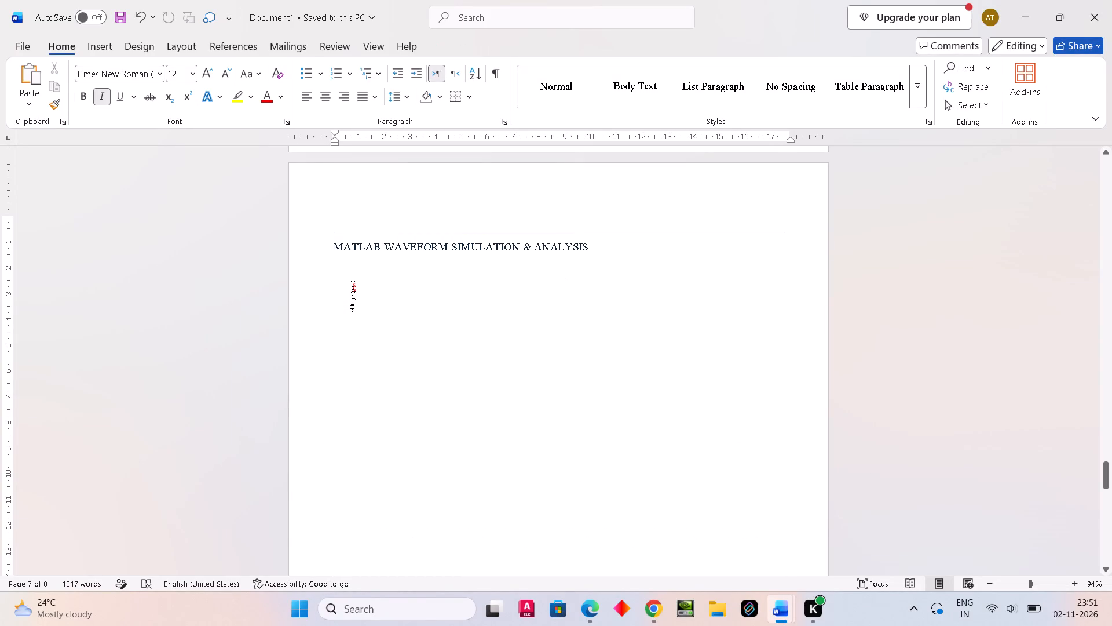
# Delete the leftover vertical voltage axis label below the MATLAB WAVEFORM SIMULATION & ANALYSIS heading.
pyautogui.moveTo(360, 311); pyautogui.dragTo(361, 287)
pyautogui.moveTo(361, 287); pyautogui.dragTo(361, 287)
pyautogui.moveTo(361, 287); pyautogui.dragTo(347, 301)
pyautogui.doubleClick(347, 301)
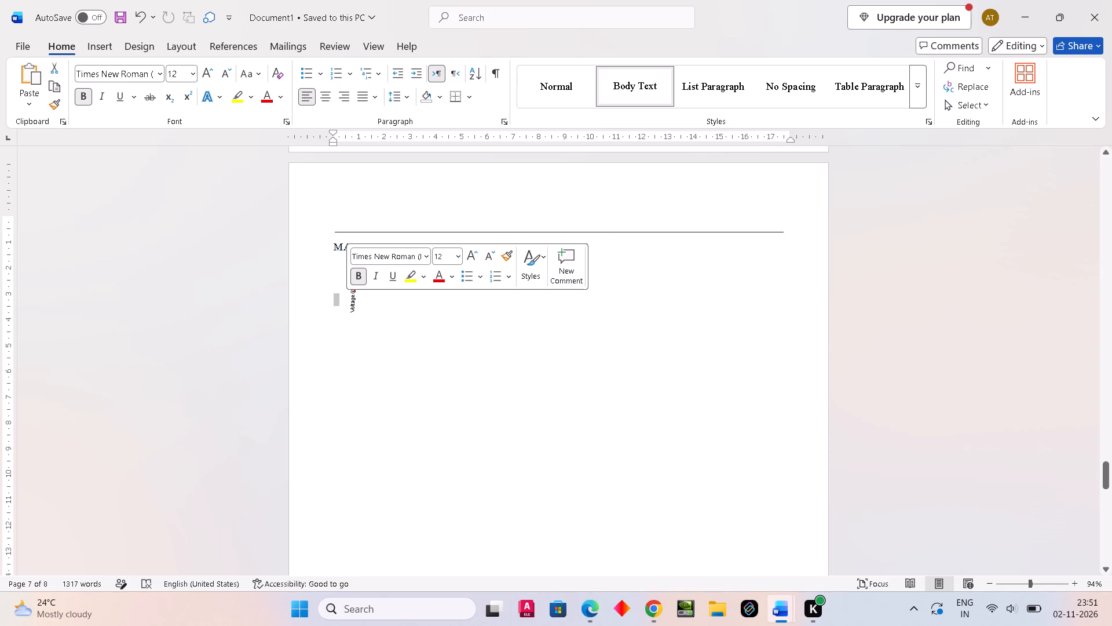
pyautogui.tripleClick(356, 311)
pyautogui.click(356, 311)
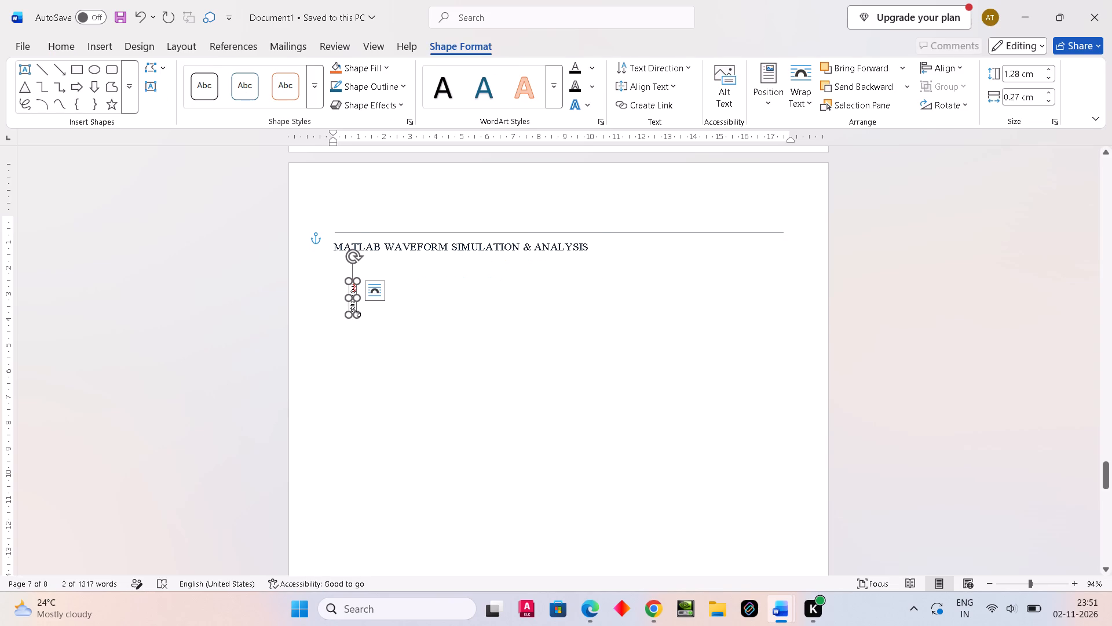
pyautogui.press('Delete')
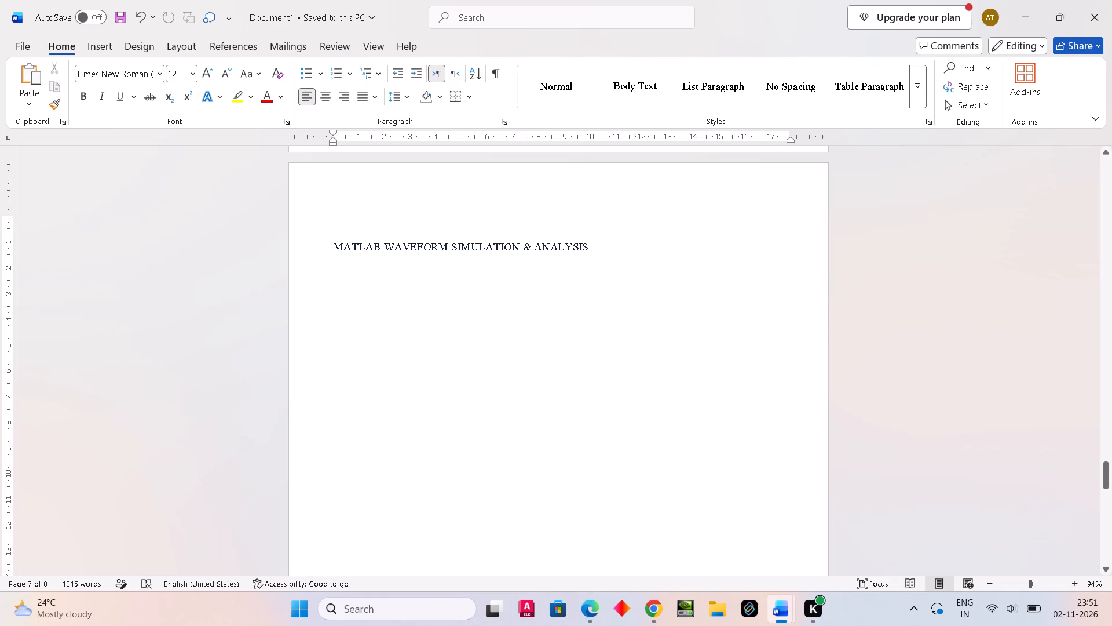
# Add two blank lines after the Synchronous Switching Controllers paragraph, above the relocated waveform figure.
pyautogui.hscroll(1, 454, 300)
pyautogui.scroll(6, 454, 300)
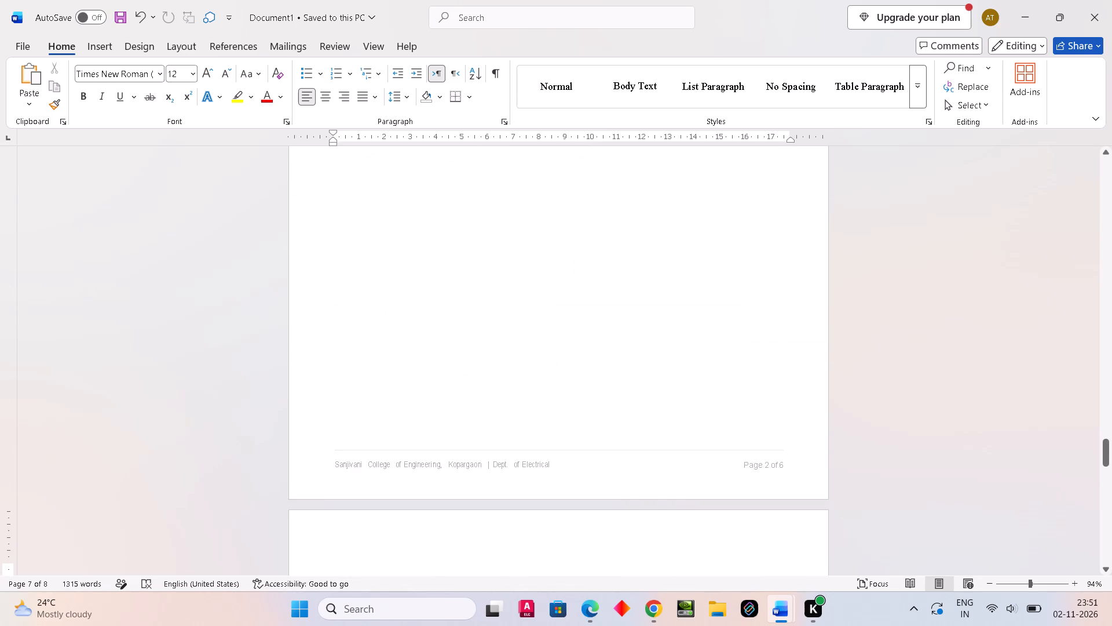
pyautogui.hscroll(1, 454, 300)
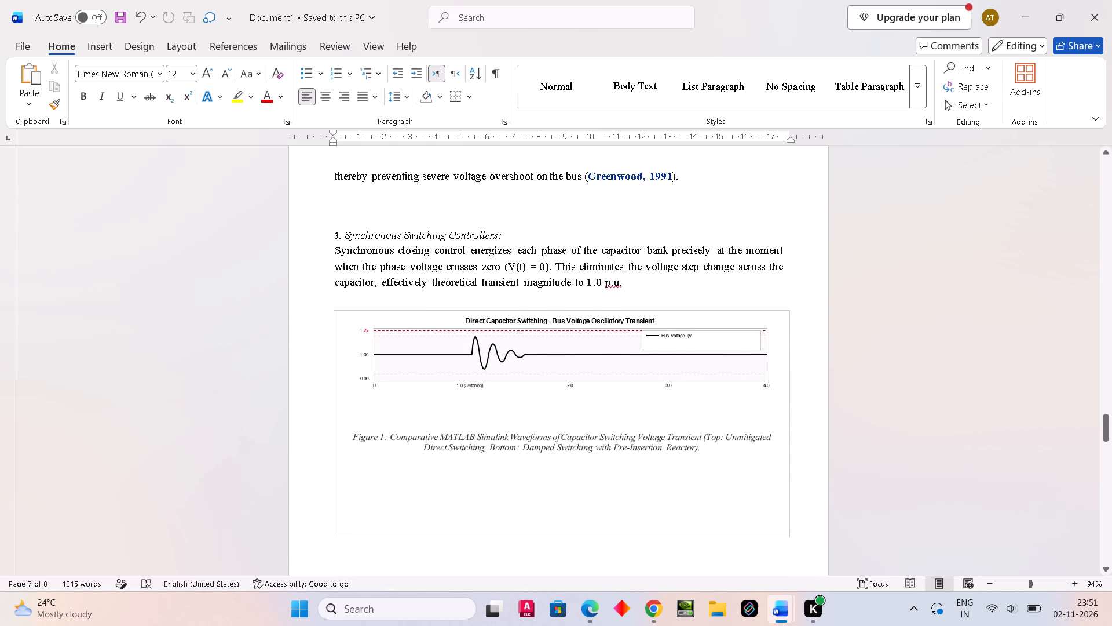
pyautogui.click(631, 282)
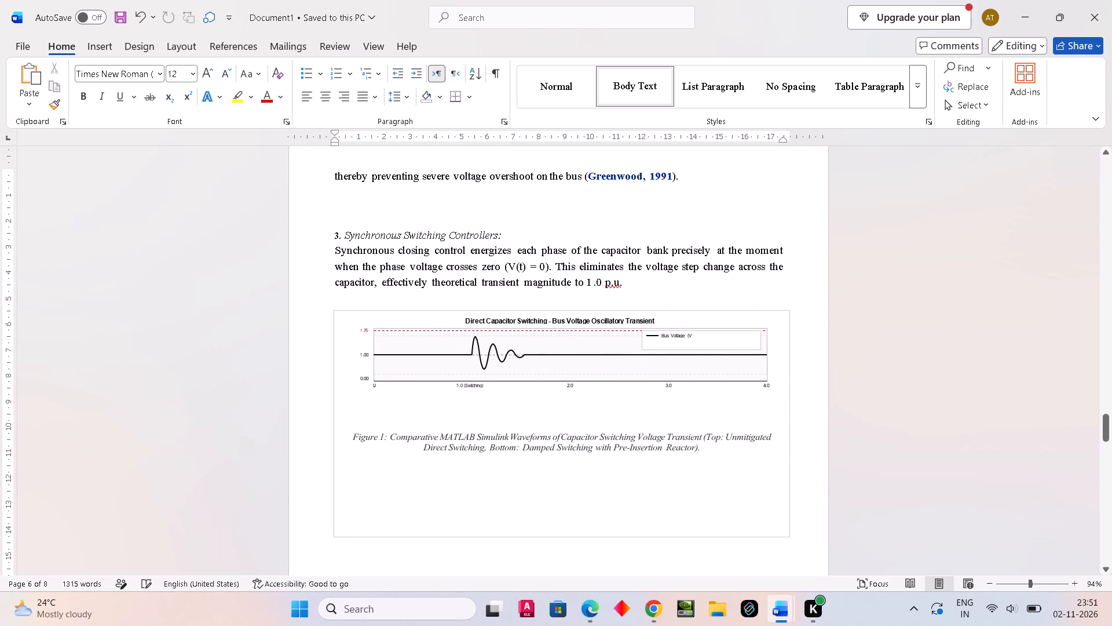
pyautogui.press('Return')
pyautogui.press('Return')
# Copy the MATLAB WAVEFORM SIMULATION & ANALYSIS heading with its rule onto a new line below the Synchronous Switching Controllers paragraph.
pyautogui.scroll(-3, 547, 380)
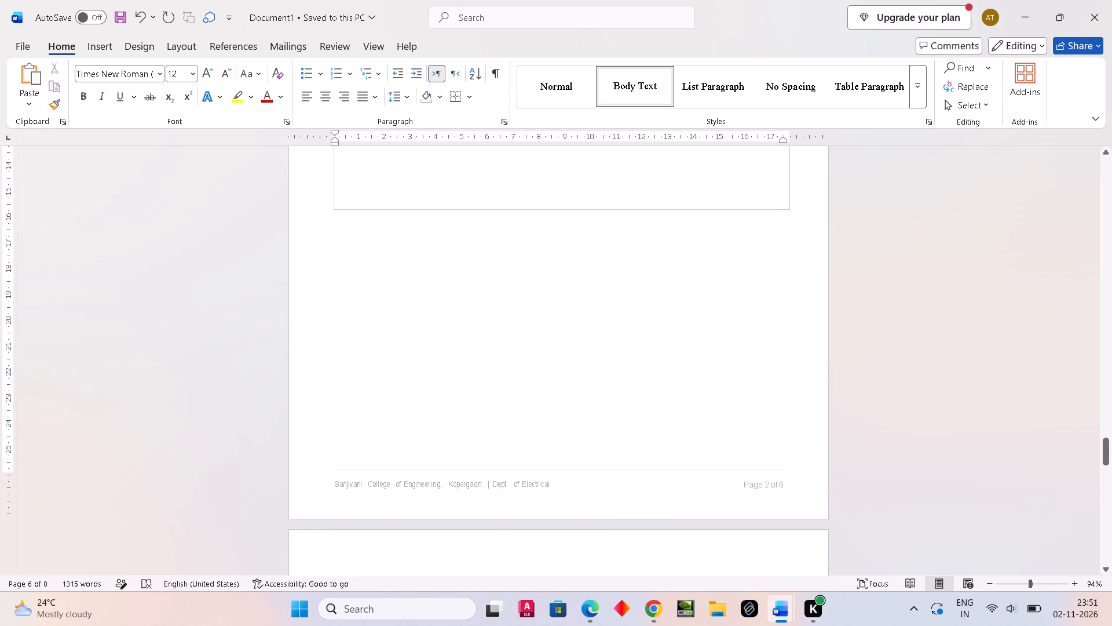
pyautogui.scroll(-1, 462, 483)
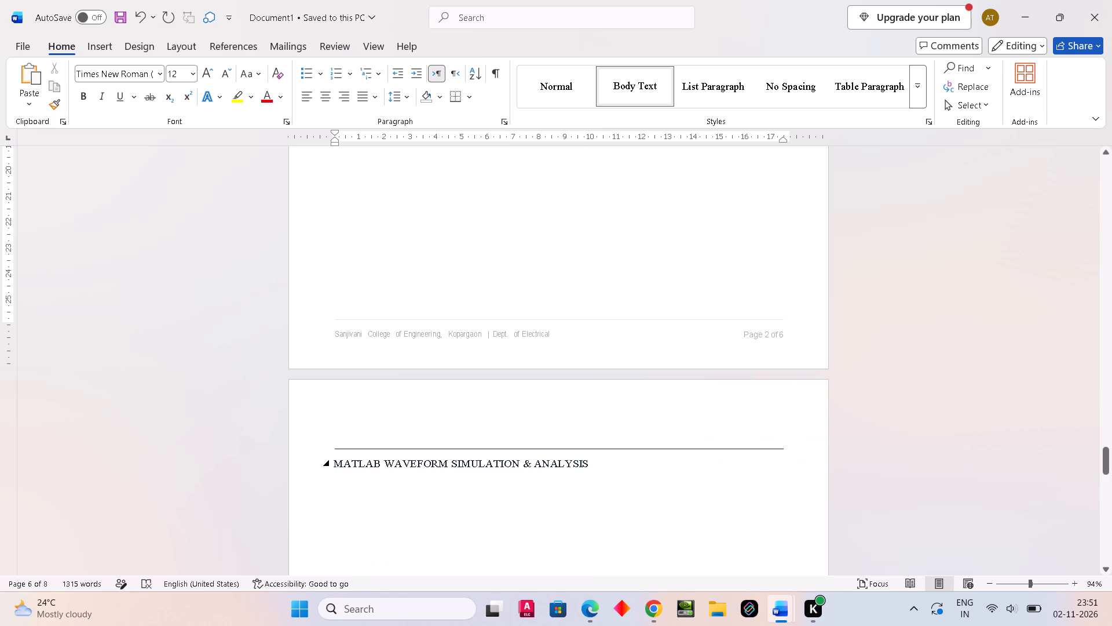
pyautogui.moveTo(594, 465); pyautogui.dragTo(277, 449)
pyautogui.hotkey('ctrl', 'c')
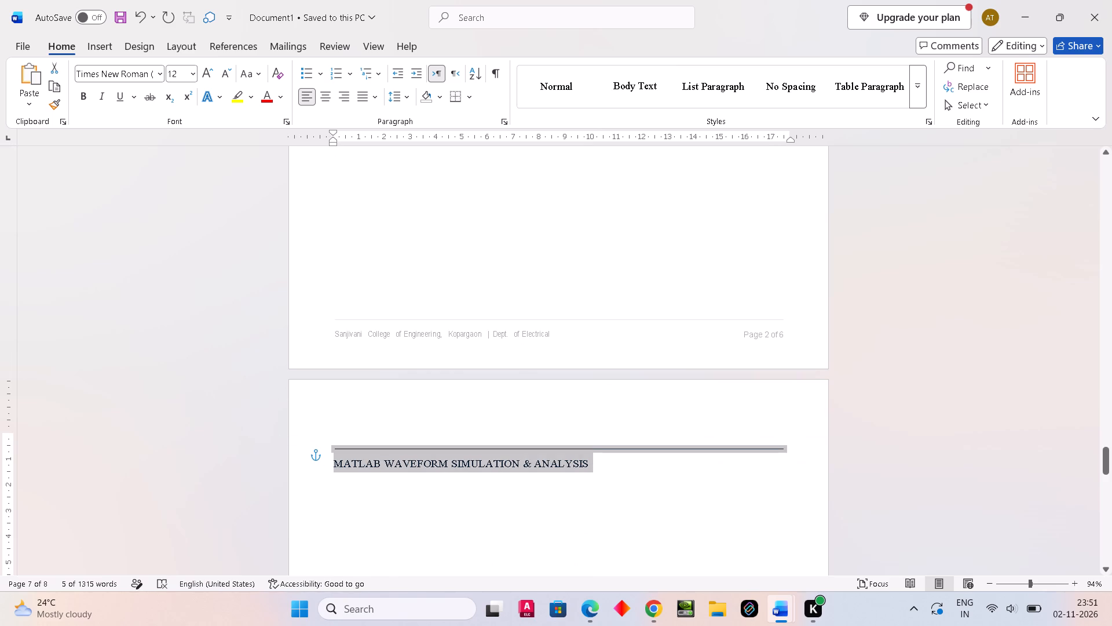
pyautogui.scroll(3, 547, 380)
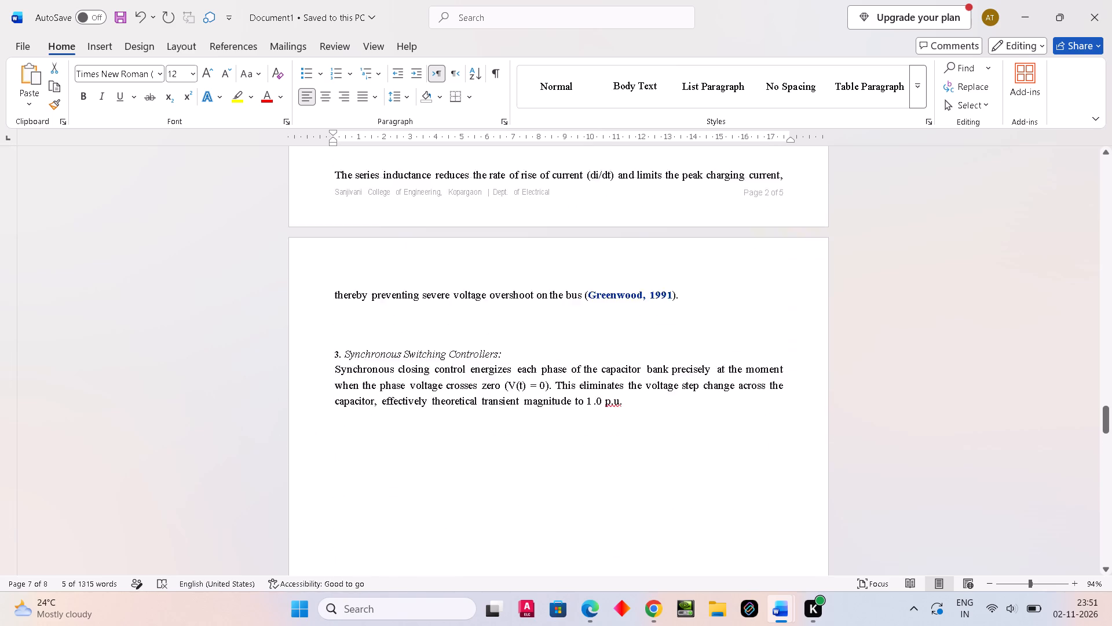
pyautogui.click(659, 367)
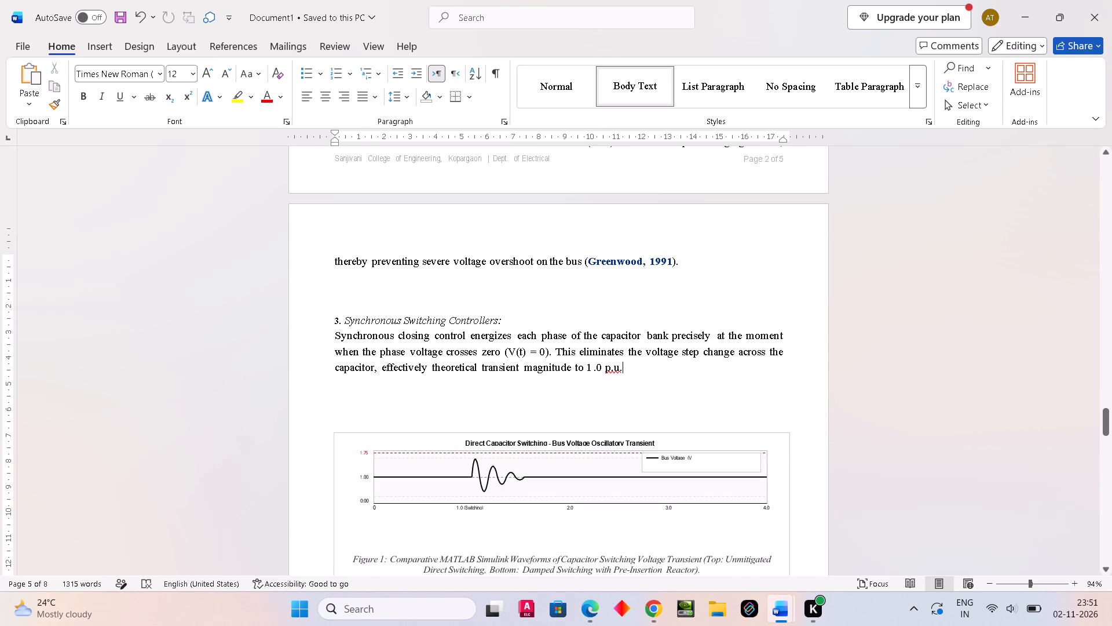
pyautogui.press('Return')
pyautogui.hotkey('ctrl', 'v')
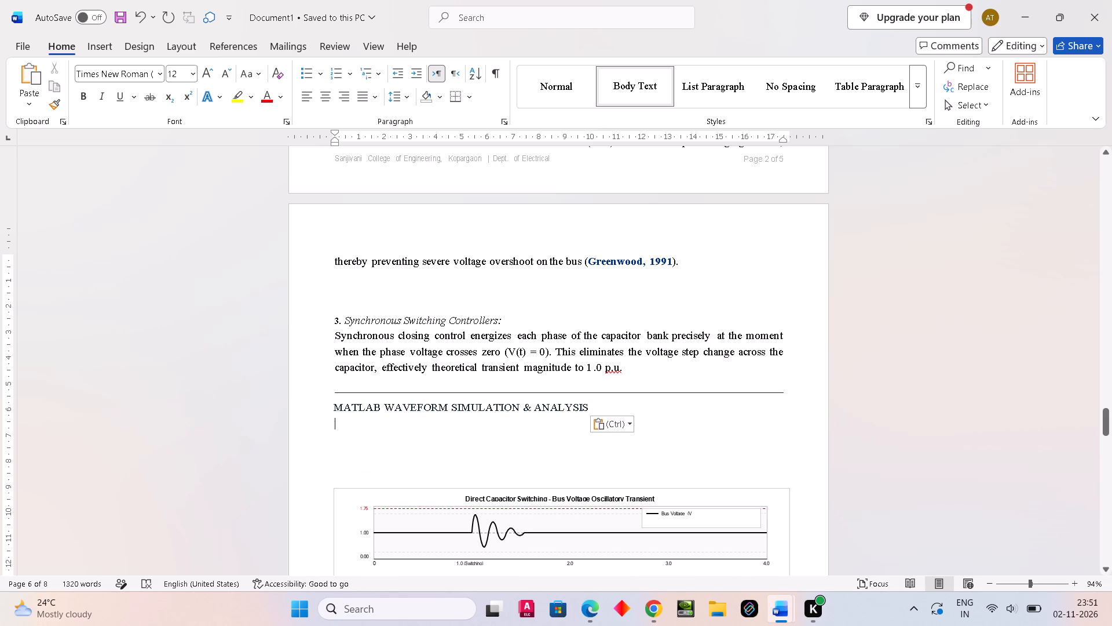
# Remove the extra blank lines between the pasted MATLAB heading and the waveform figure.
pyautogui.click(331, 463)
pyautogui.press('BackSpace')
pyautogui.press('BackSpace')
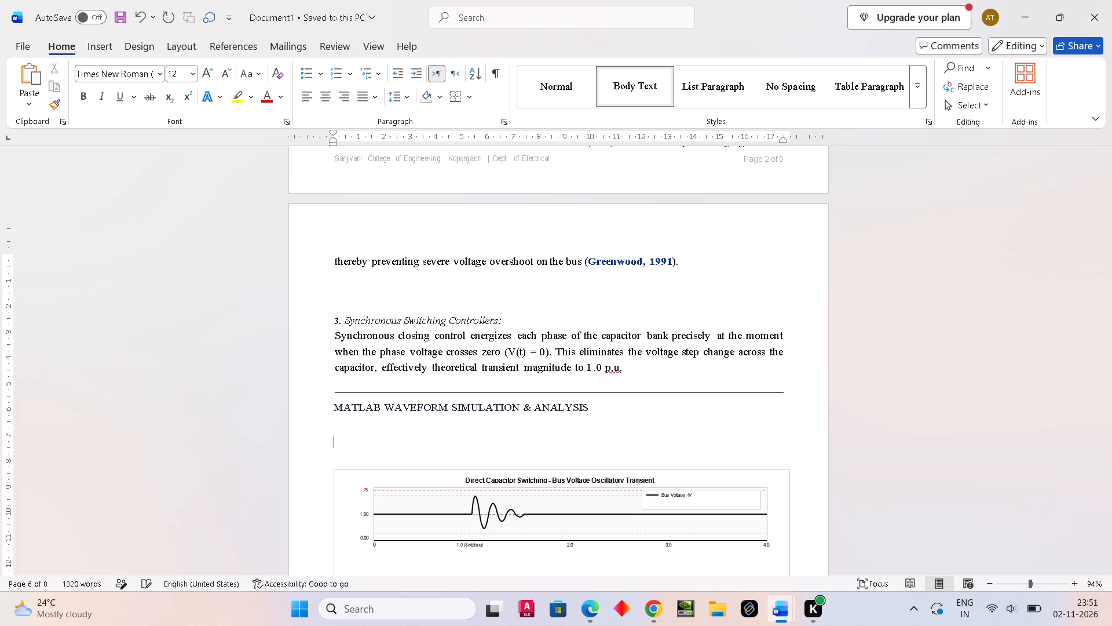
pyautogui.press('BackSpace')
pyautogui.press('BackSpace')
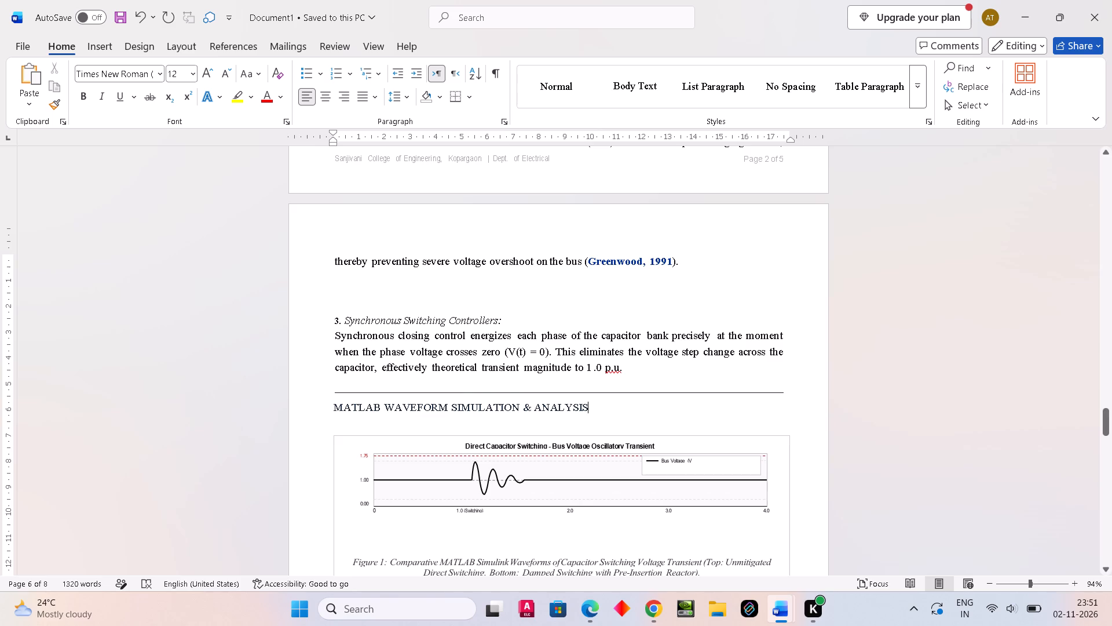
# Delete the original MATLAB WAVEFORM SIMULATION & ANALYSIS heading and its rule from the following page.
pyautogui.scroll(-7, 367, 494)
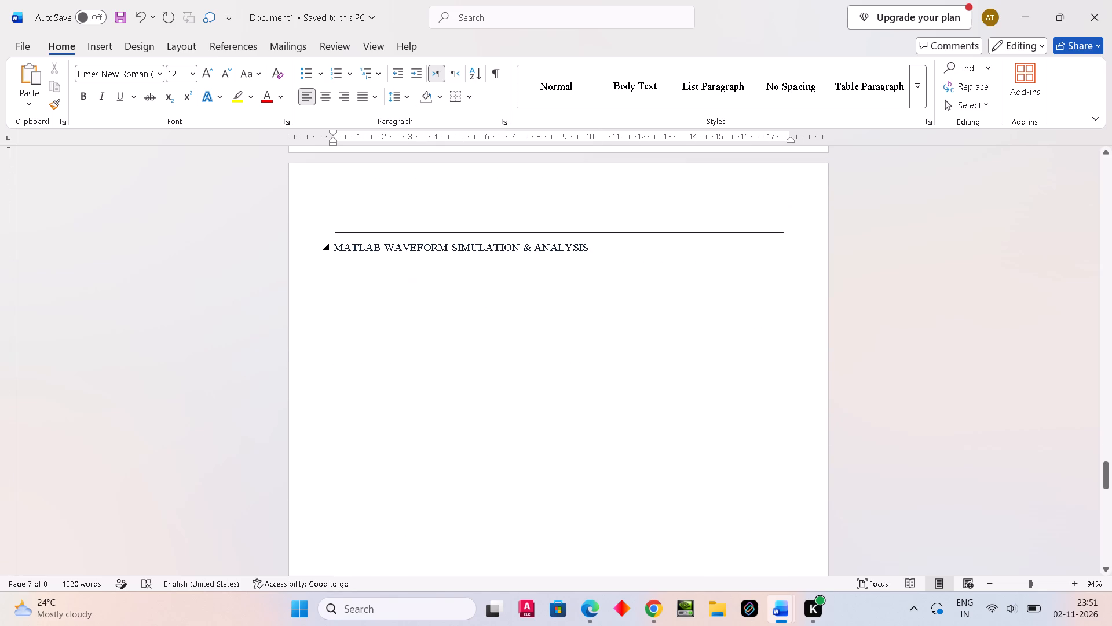
pyautogui.moveTo(601, 248); pyautogui.dragTo(338, 221)
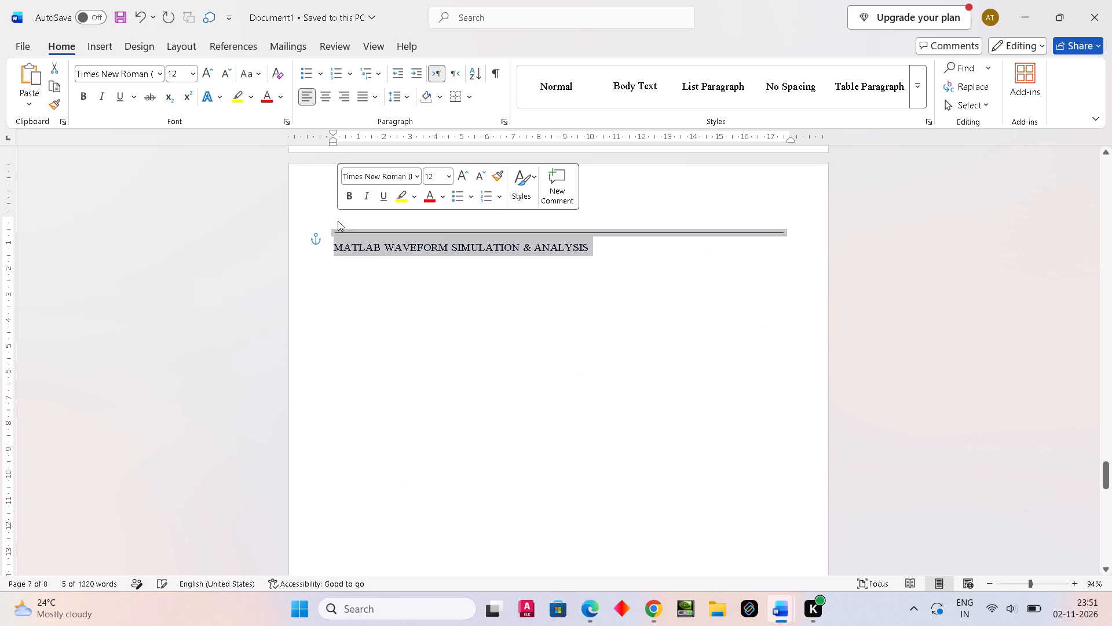
pyautogui.press('Delete')
# Remove the run of blank lines above the "Explanation of MATLAB Simulation & Validation" subheading, working back toward the previous page.
pyautogui.scroll(-1, 377, 313)
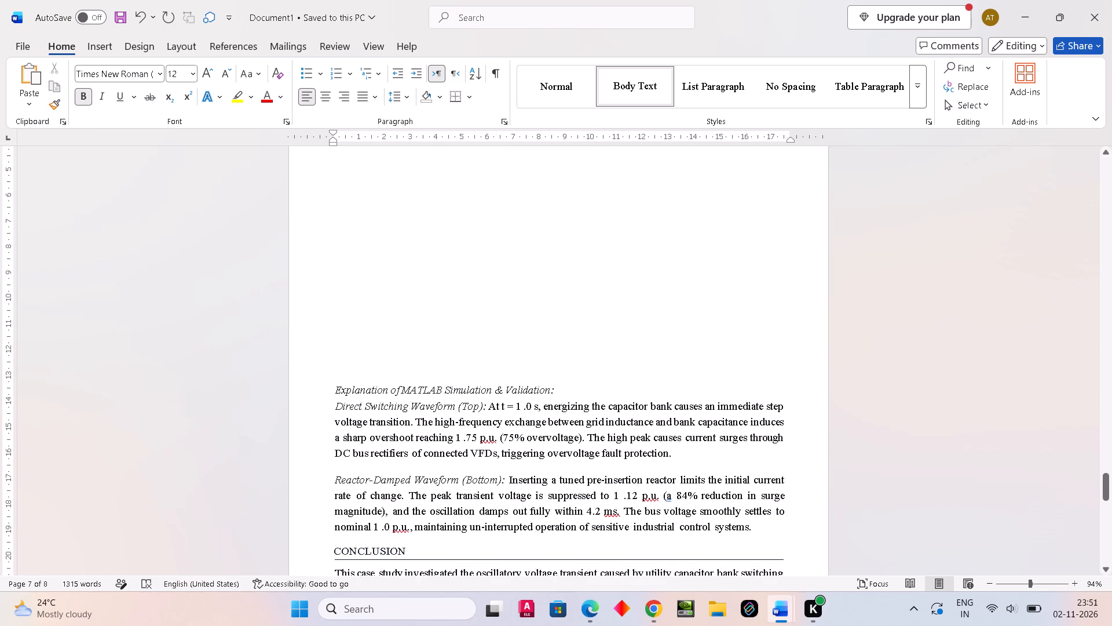
pyautogui.scroll(-1, 377, 313)
pyautogui.click(341, 388)
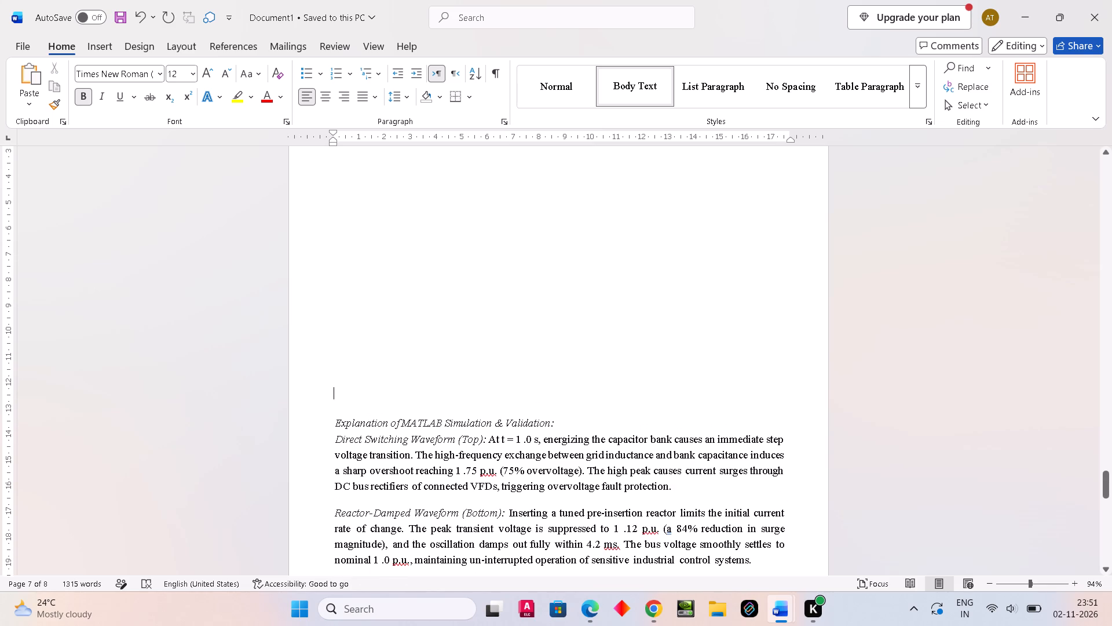
pyautogui.press('BackSpace')
pyautogui.press('BackSpace')
pyautogui.press('BackSpace')
pyautogui.press('BackSpace')
pyautogui.press('BackSpace')
pyautogui.press('BackSpace')
pyautogui.press('BackSpace')
pyautogui.press('BackSpace')
pyautogui.press('BackSpace')
pyautogui.press('BackSpace')
pyautogui.press('BackSpace')
pyautogui.press('BackSpace')
pyautogui.press('BackSpace')
pyautogui.press('BackSpace')
pyautogui.press('BackSpace')
pyautogui.press('BackSpace')
pyautogui.press('BackSpace')
pyautogui.press('BackSpace')
pyautogui.press('BackSpace')
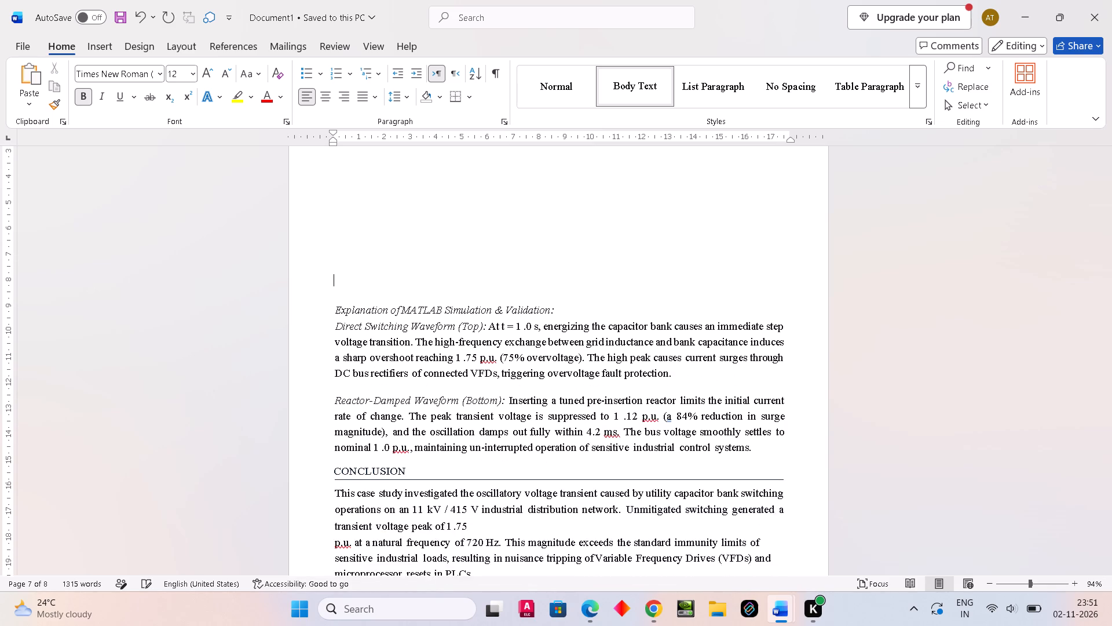
pyautogui.press('BackSpace')
pyautogui.press('BackSpace')
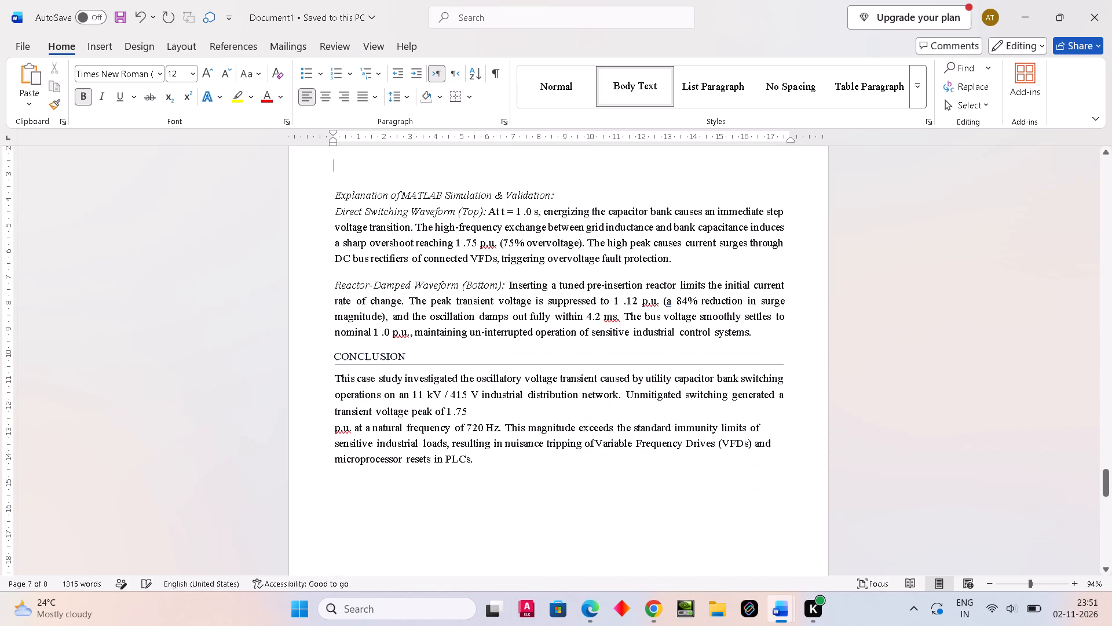
pyautogui.scroll(2, 341, 388)
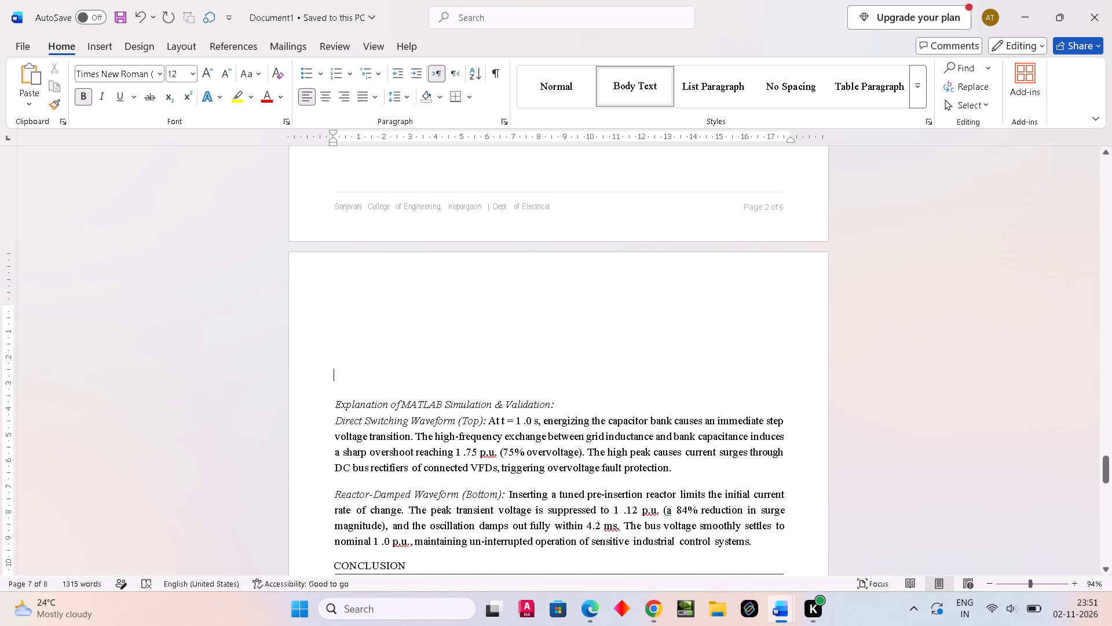
pyautogui.press('BackSpace')
pyautogui.press('BackSpace')
pyautogui.press('BackSpace')
pyautogui.press('BackSpace')
pyautogui.press('BackSpace')
pyautogui.press('BackSpace')
pyautogui.press('BackSpace')
pyautogui.press('BackSpace')
pyautogui.press('BackSpace')
pyautogui.press('BackSpace')
pyautogui.press('BackSpace')
pyautogui.press('BackSpace')
pyautogui.press('BackSpace')
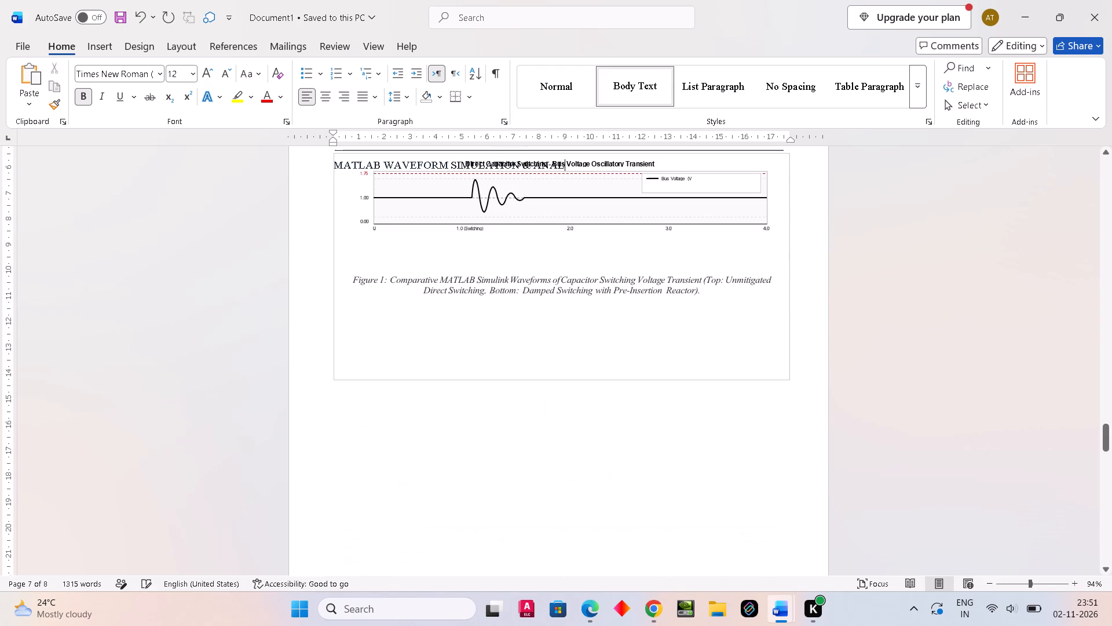
# Undo the latest deletions to restore the full MATLAB WAVEFORM SIMULATION & ANALYSIS heading and the spacing around the figure.
pyautogui.hotkey('ctrl', 'z')
pyautogui.hotkey('ctrl', 'z')
pyautogui.hotkey('ctrl', 'z')
pyautogui.hotkey('ctrl', 'z')
pyautogui.hotkey('ctrl', 'z')
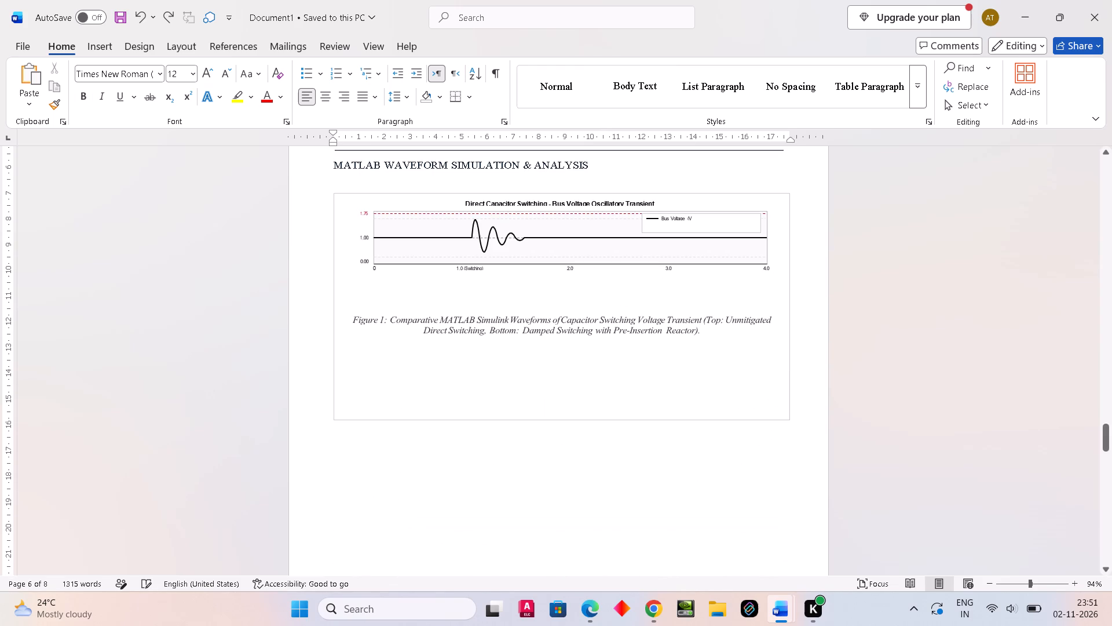
pyautogui.hotkey('ctrl', 'z')
pyautogui.hotkey('ctrl', 'z')
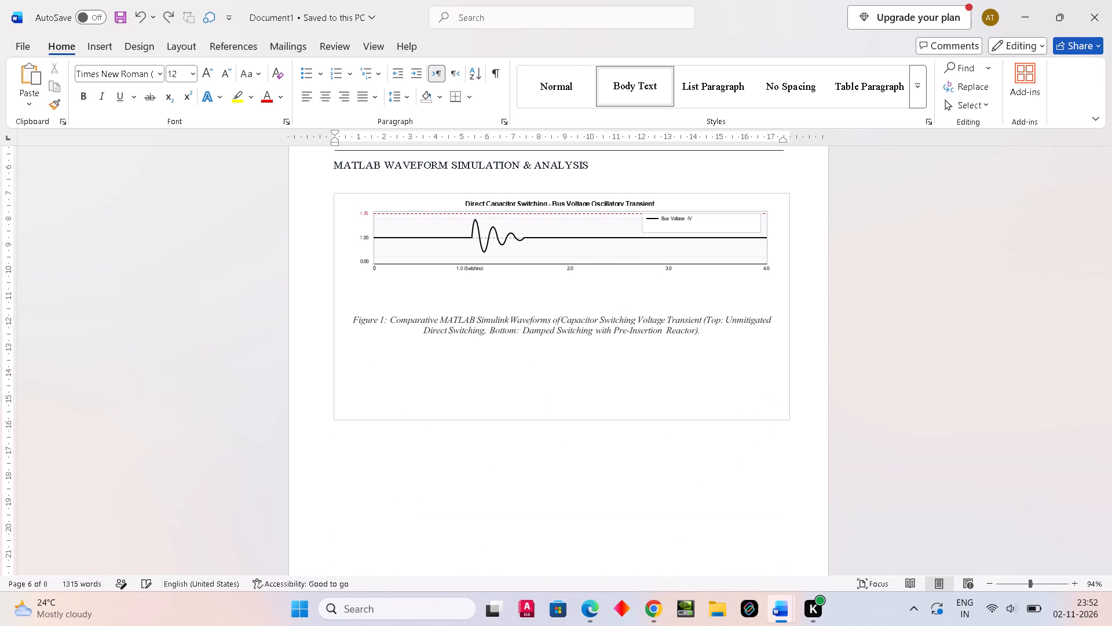
pyautogui.hotkey('ctrl', 'z')
# Examine the layout from the Synchronous Switching Controllers section through the waveform figure to the explanation on the following page.
pyautogui.scroll(3, 341, 388)
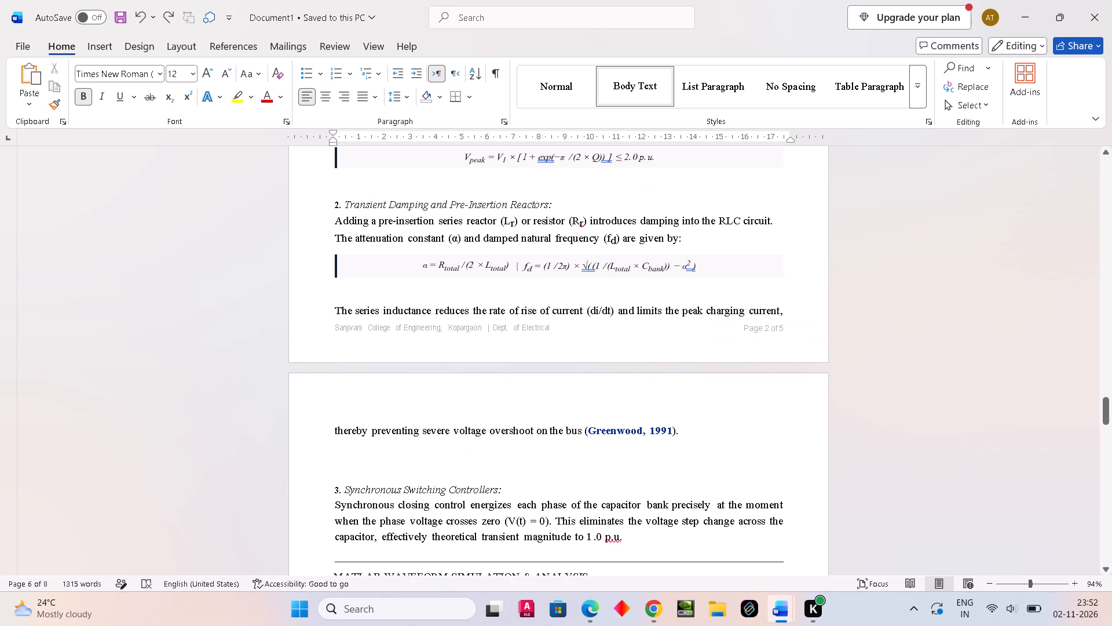
pyautogui.hscroll(1, 404, 482)
pyautogui.scroll(1, 404, 482)
pyautogui.hscroll(2, 404, 482)
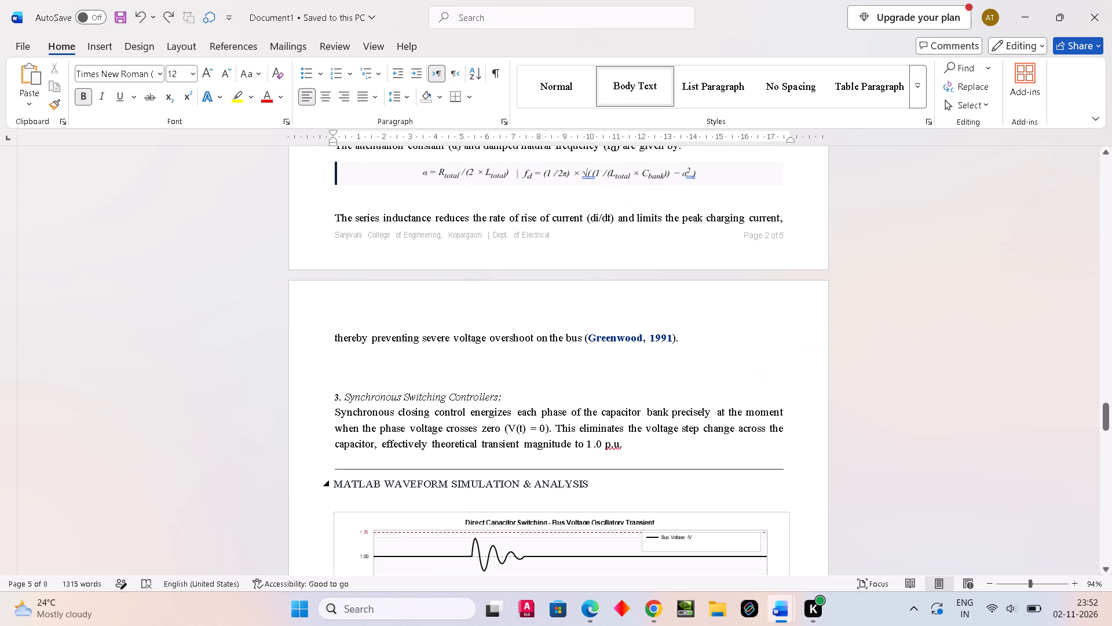
pyautogui.scroll(-2, 404, 482)
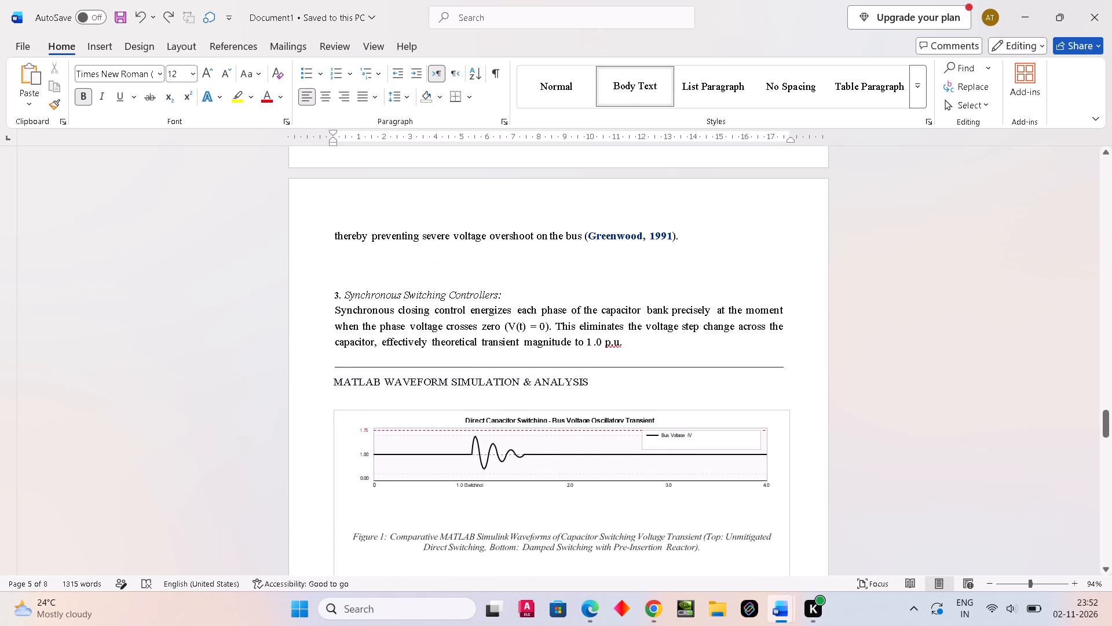
pyautogui.scroll(-3, 404, 482)
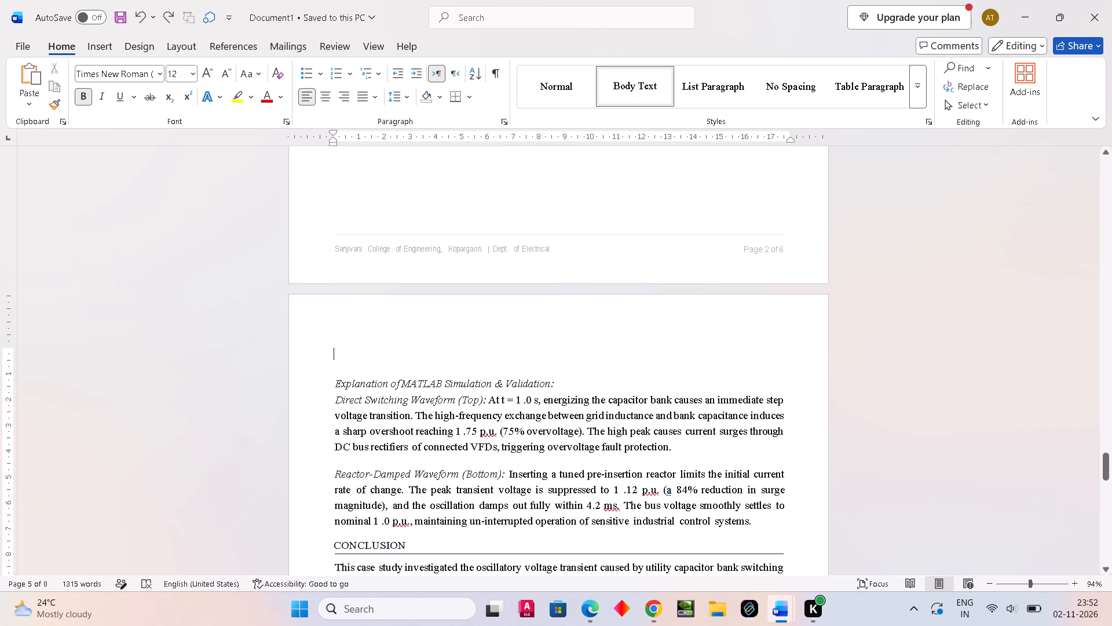
pyautogui.scroll(4, 404, 482)
pyautogui.scroll(-2, 404, 482)
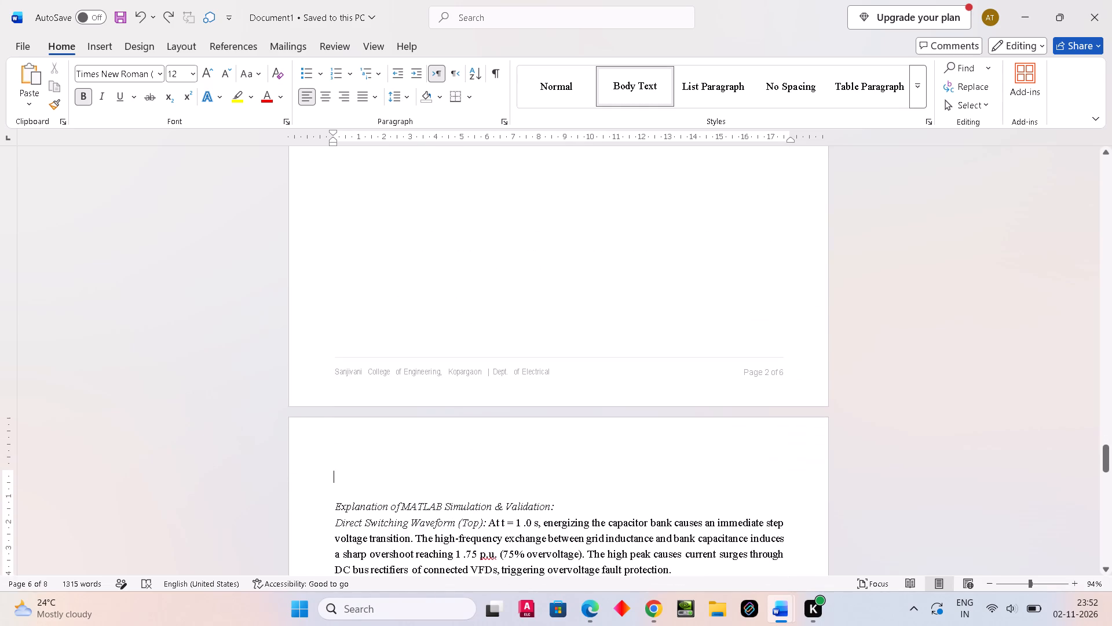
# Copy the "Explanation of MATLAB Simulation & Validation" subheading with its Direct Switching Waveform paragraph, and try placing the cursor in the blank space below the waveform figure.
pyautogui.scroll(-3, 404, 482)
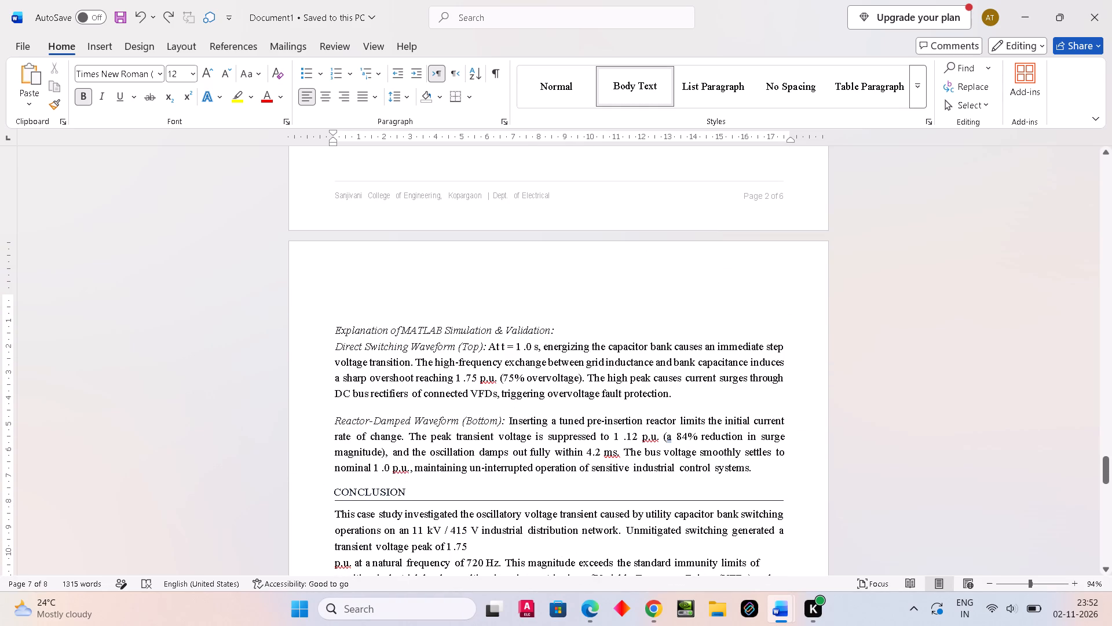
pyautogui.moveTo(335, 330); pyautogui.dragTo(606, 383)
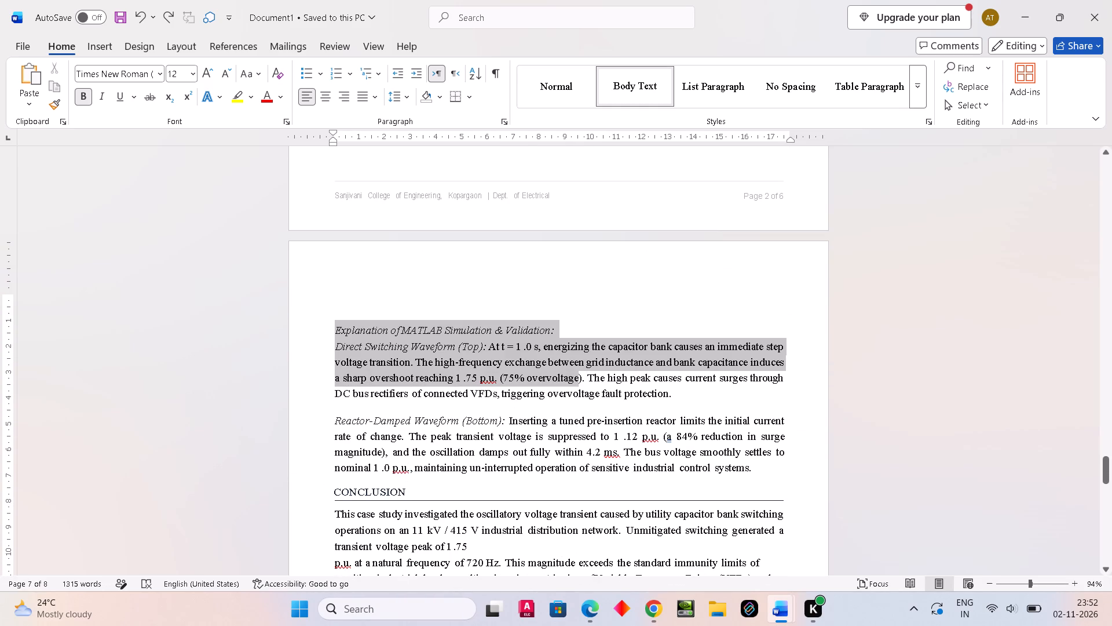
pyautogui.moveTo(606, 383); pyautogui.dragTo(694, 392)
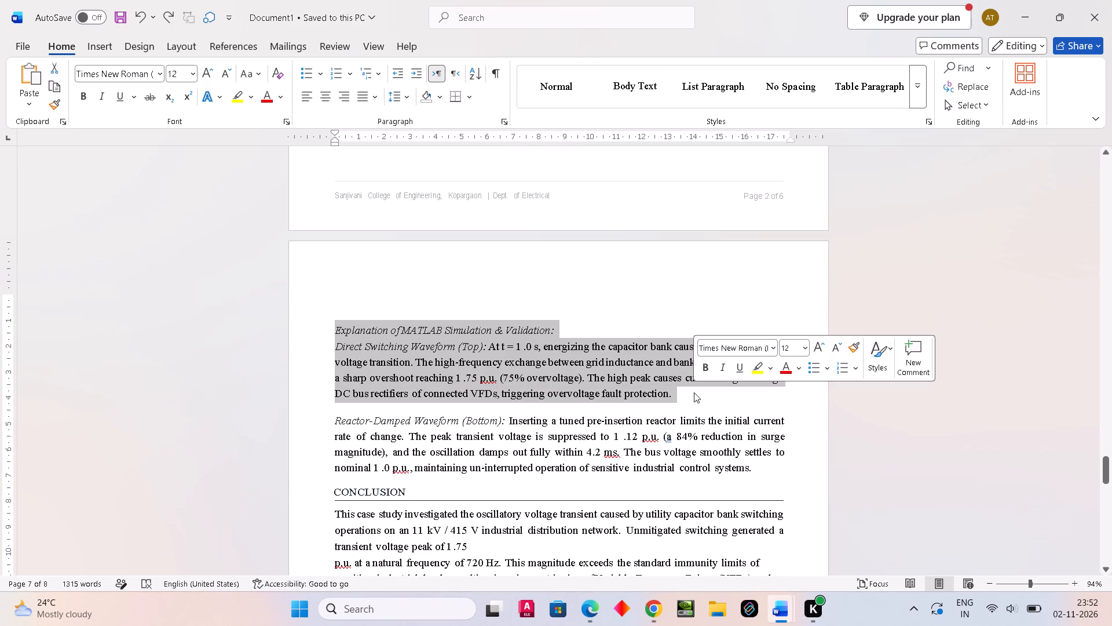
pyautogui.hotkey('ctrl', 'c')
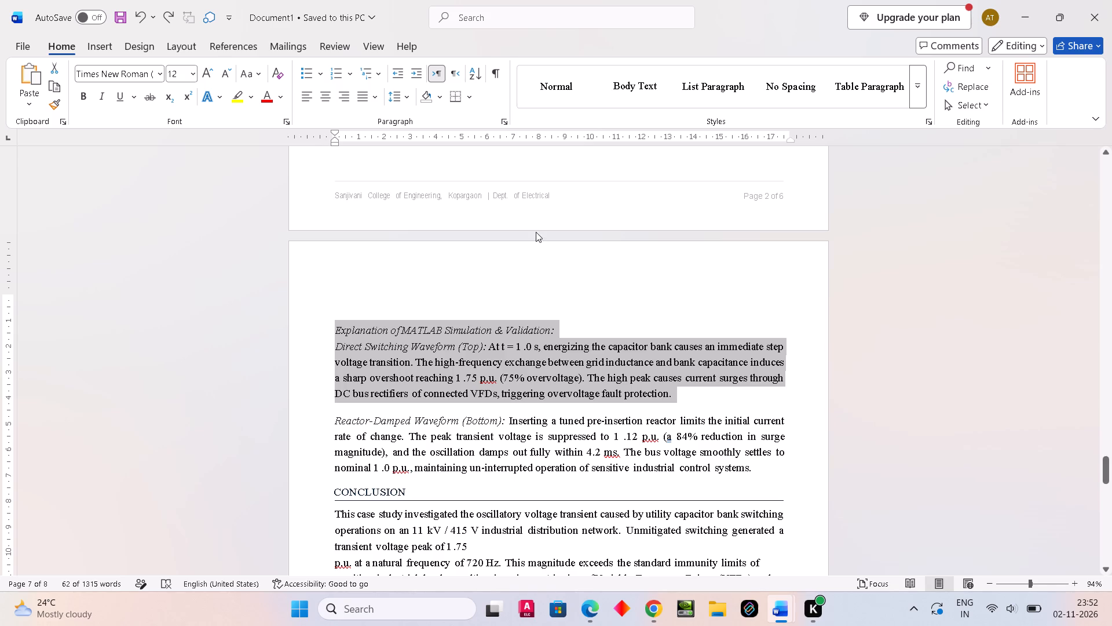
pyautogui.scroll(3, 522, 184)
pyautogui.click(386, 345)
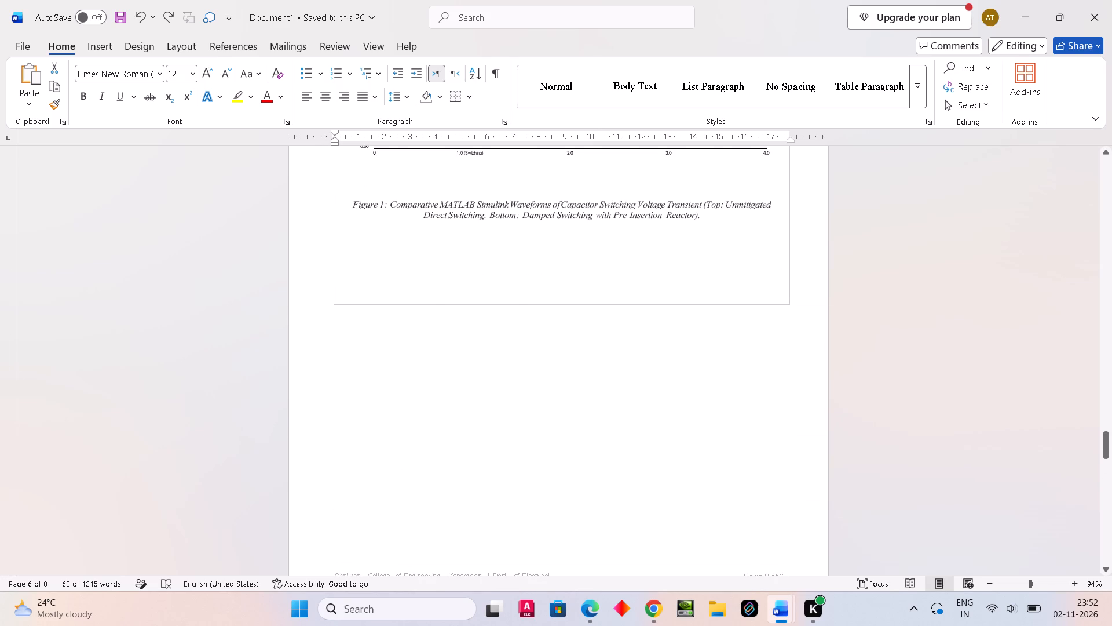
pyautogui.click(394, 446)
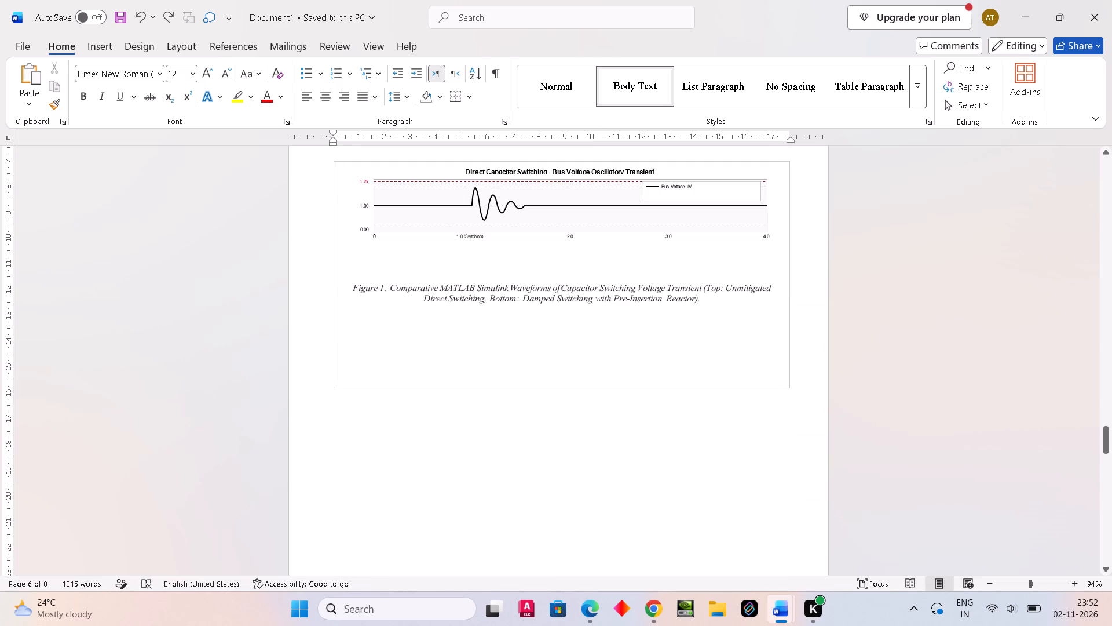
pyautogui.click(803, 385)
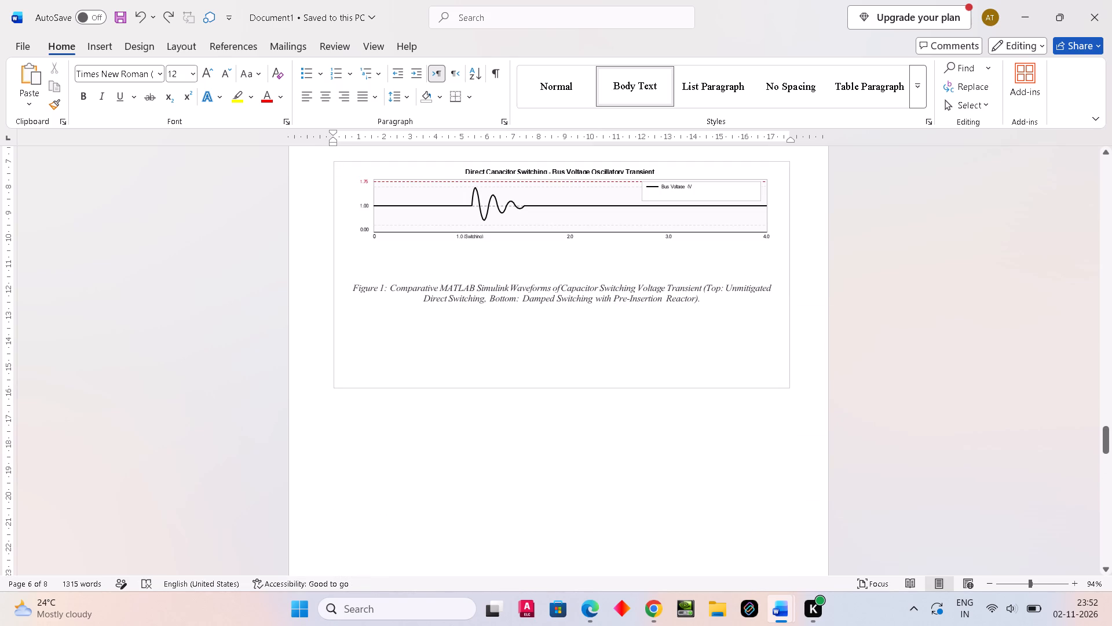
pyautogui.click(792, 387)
# Trace the lines from the waveform figure down through the explanation paragraphs on the following page.
pyautogui.press('Down')
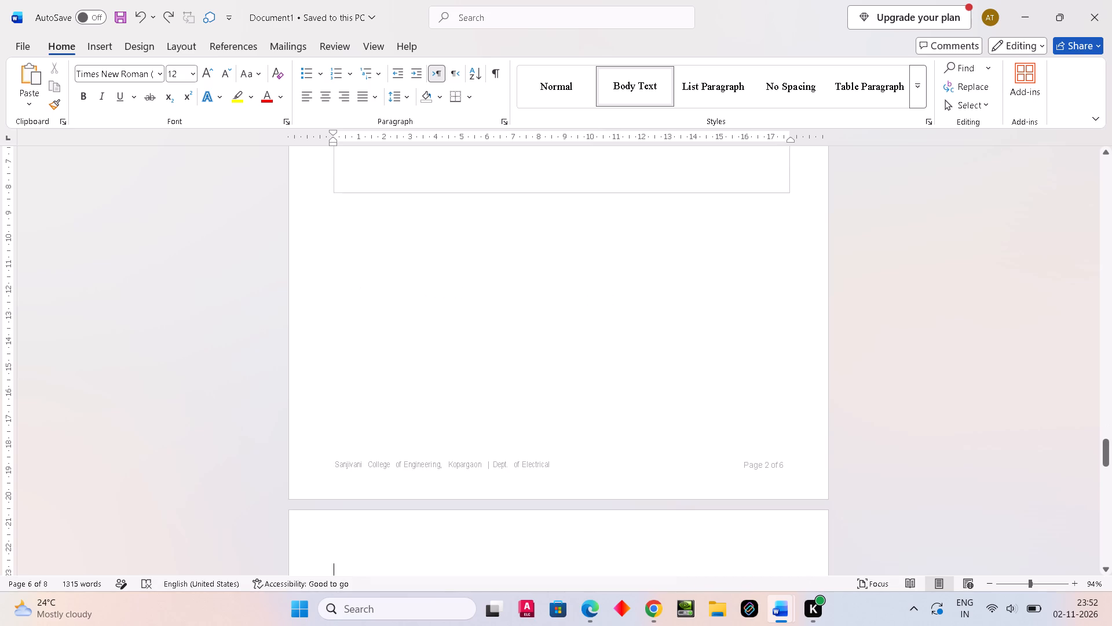
pyautogui.press('Down')
pyautogui.press('Down')
pyautogui.press('Down')
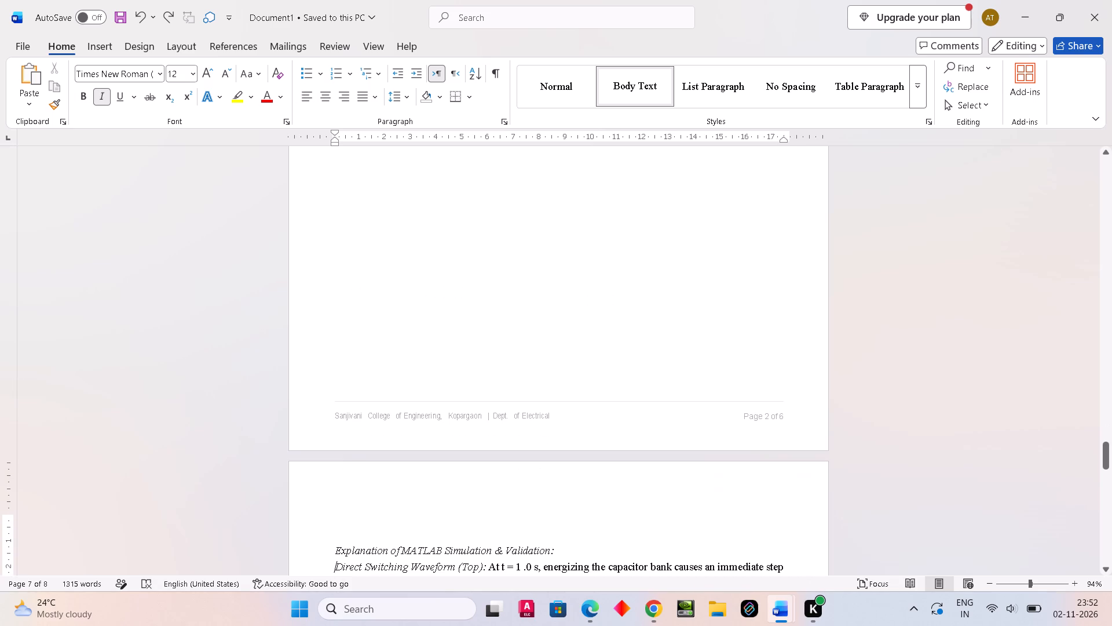
pyautogui.press('Down')
pyautogui.press('Down')
pyautogui.press('Down')
pyautogui.press('Down')
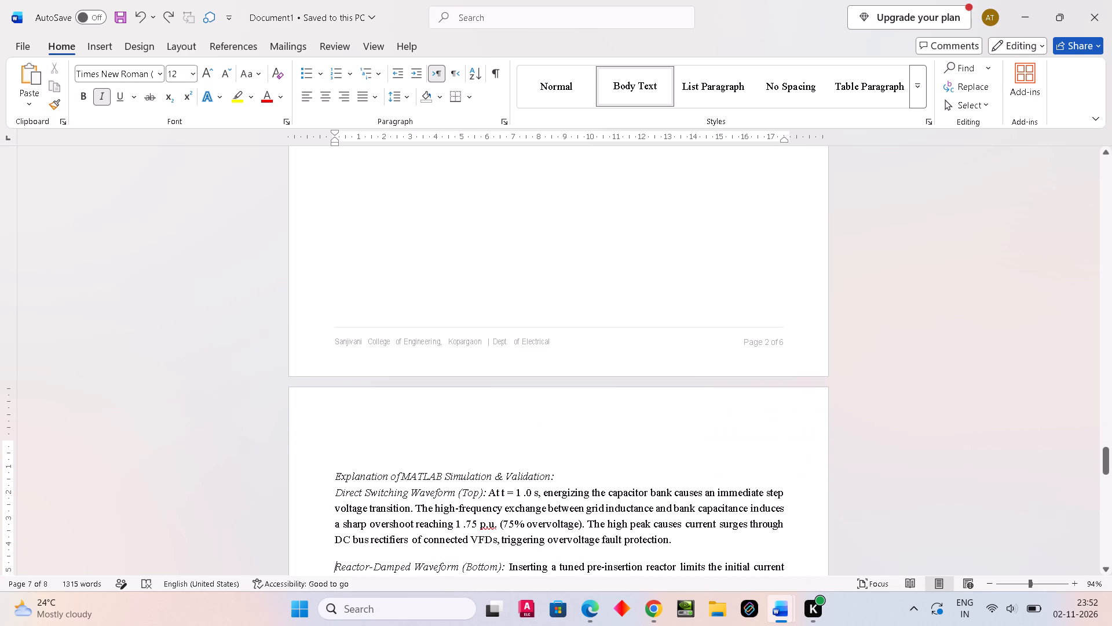
pyautogui.press('Down')
pyautogui.press('Down')
pyautogui.press('Down')
pyautogui.press('Down')
pyautogui.press('Down')
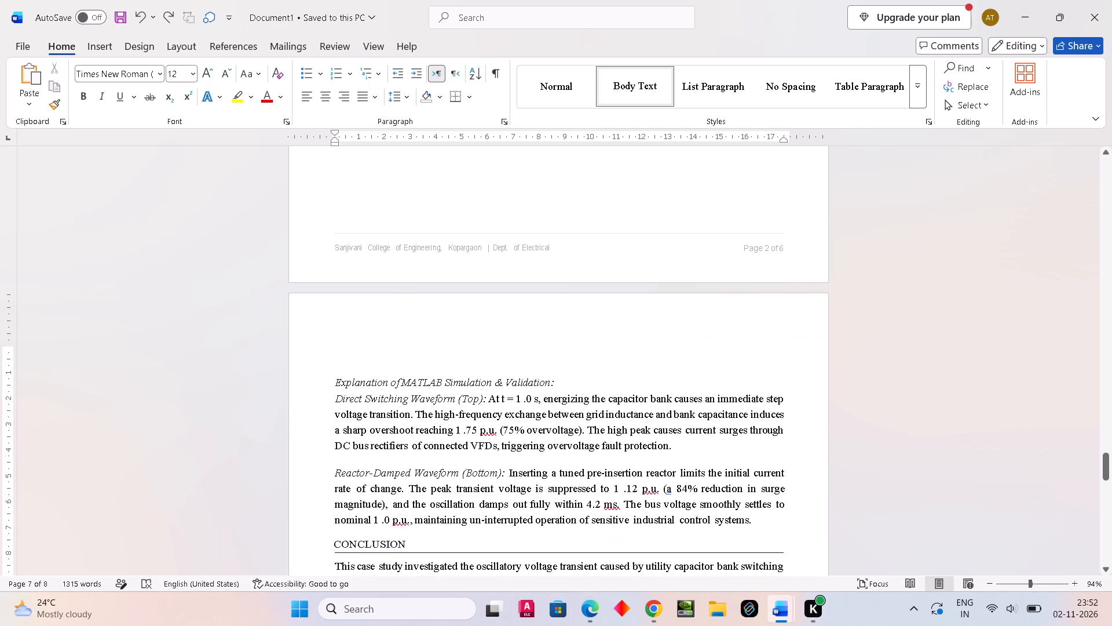
pyautogui.hscroll(2, 401, 388)
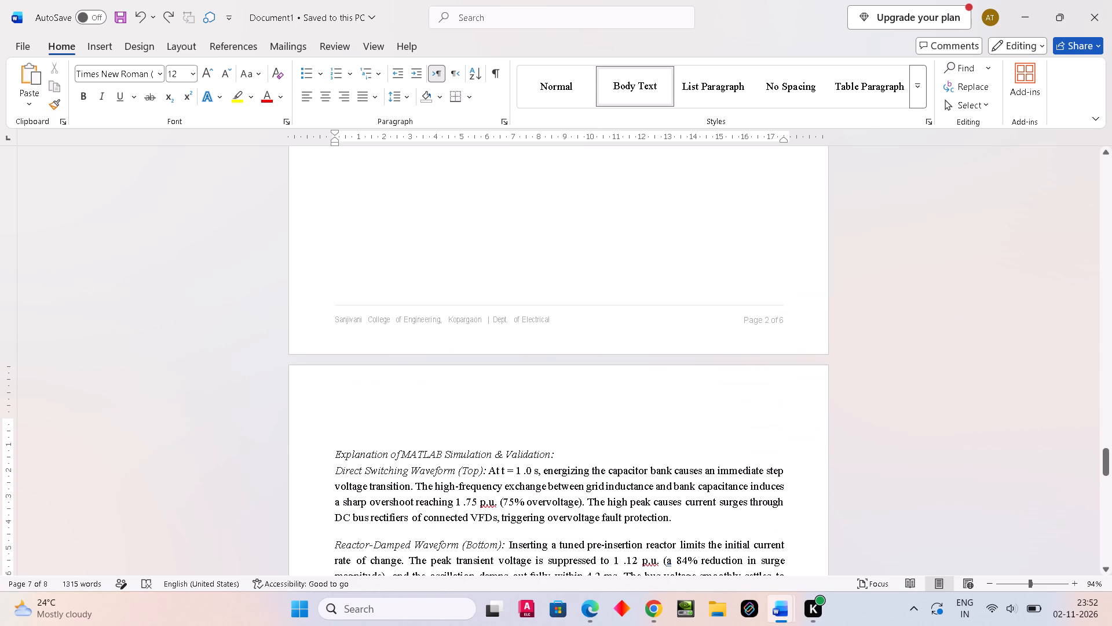
# Remove blank lines directly above the "Explanation of MATLAB Simulation & Validation" subheading, working back toward the waveform figure.
pyautogui.click(336, 453)
pyautogui.press('BackSpace')
pyautogui.press('BackSpace')
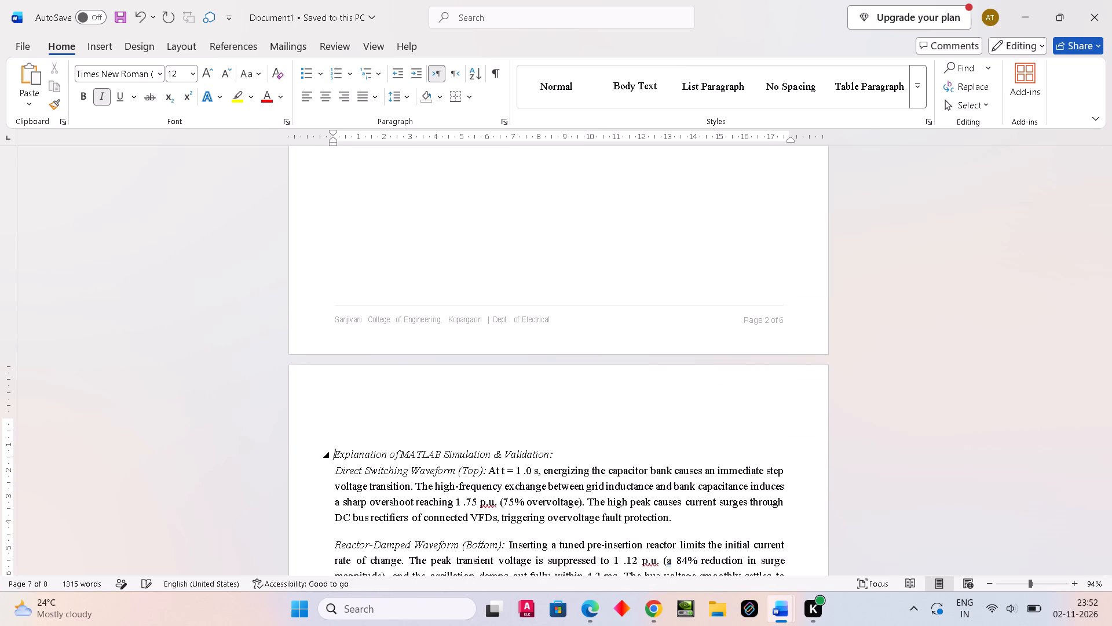
pyautogui.press('BackSpace')
pyautogui.press('BackSpace')
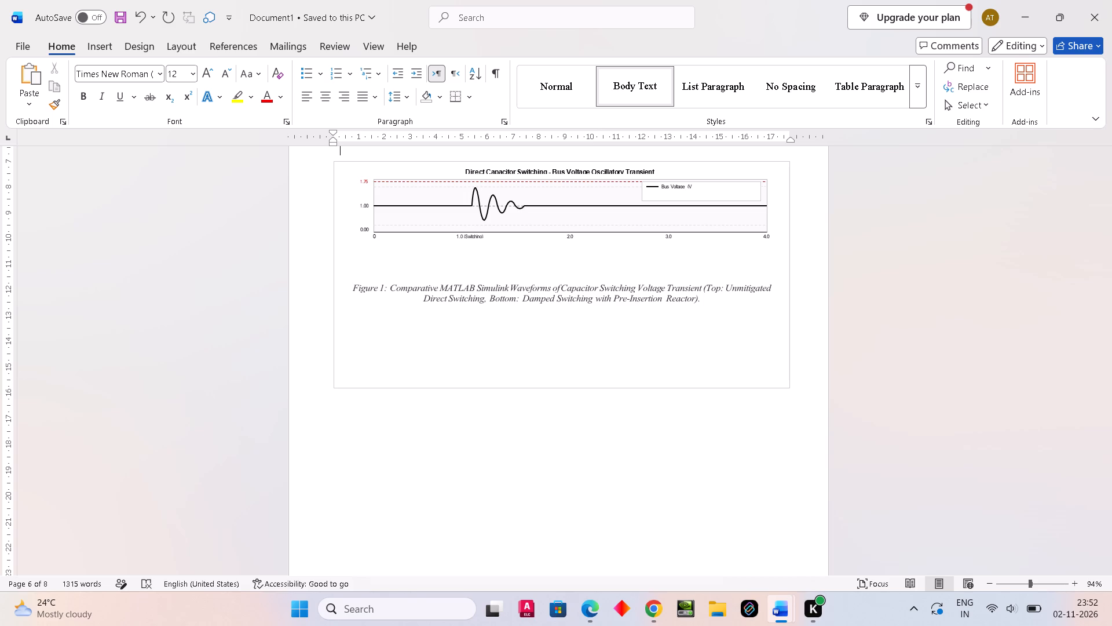
pyautogui.scroll(1, 336, 453)
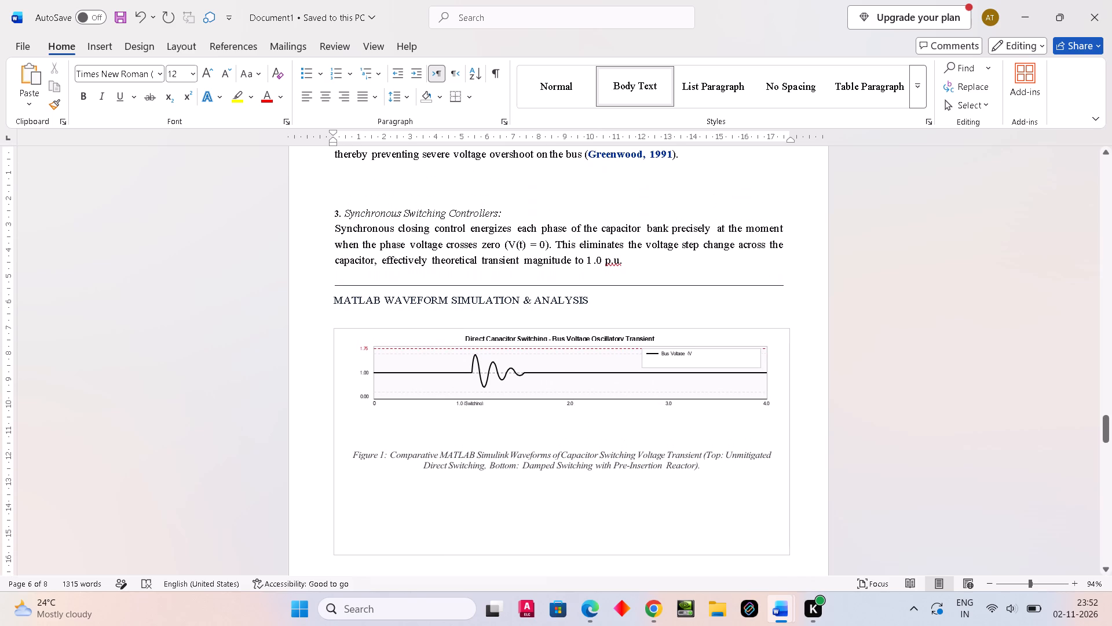
pyautogui.press('BackSpace')
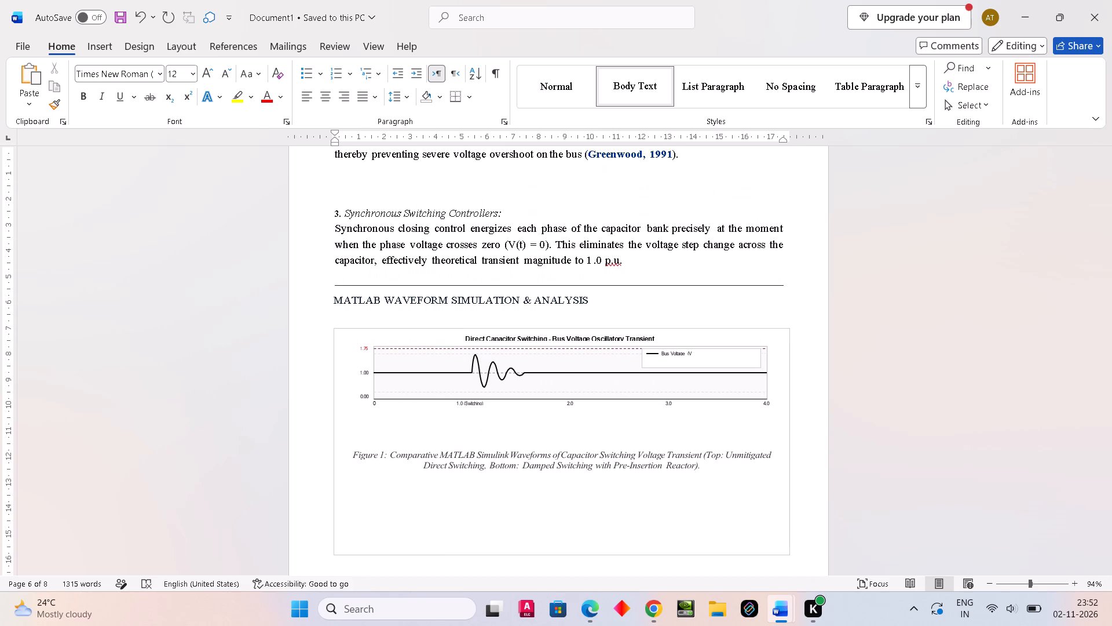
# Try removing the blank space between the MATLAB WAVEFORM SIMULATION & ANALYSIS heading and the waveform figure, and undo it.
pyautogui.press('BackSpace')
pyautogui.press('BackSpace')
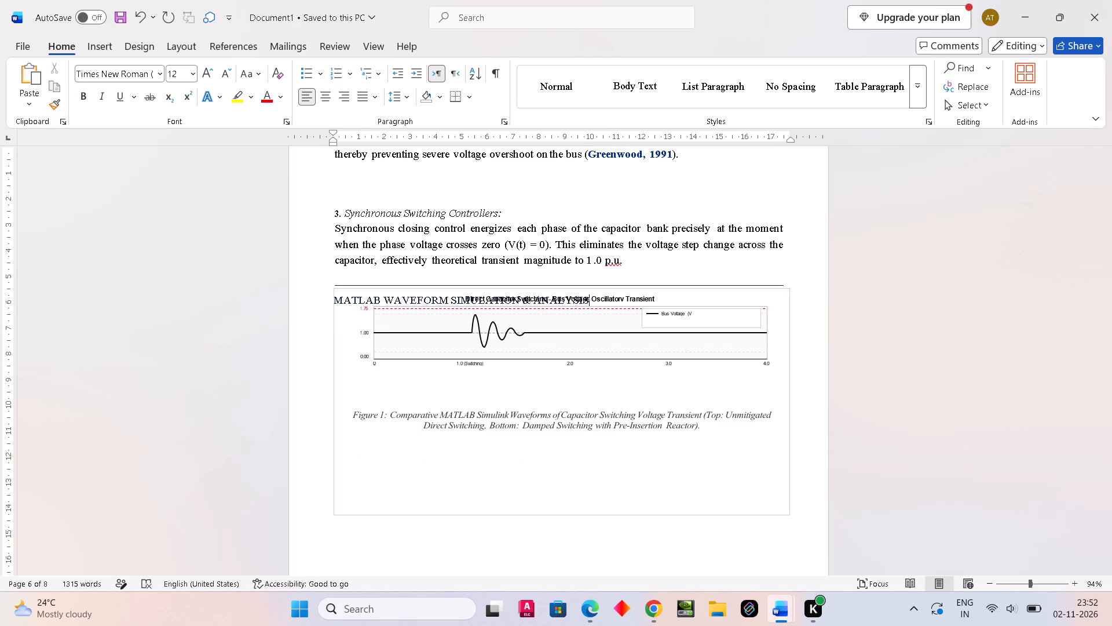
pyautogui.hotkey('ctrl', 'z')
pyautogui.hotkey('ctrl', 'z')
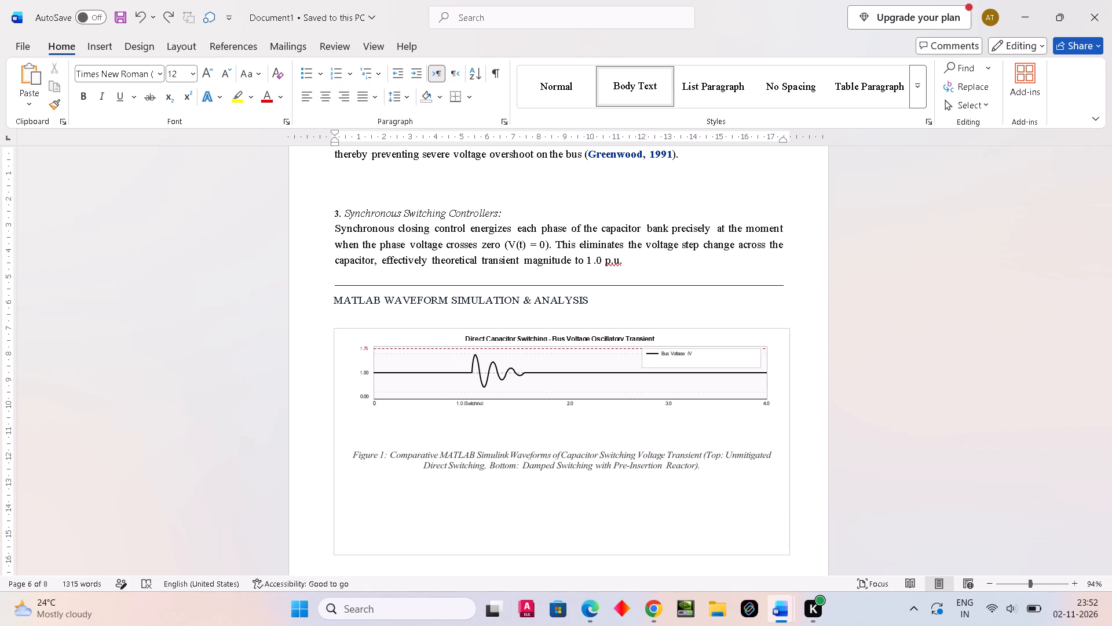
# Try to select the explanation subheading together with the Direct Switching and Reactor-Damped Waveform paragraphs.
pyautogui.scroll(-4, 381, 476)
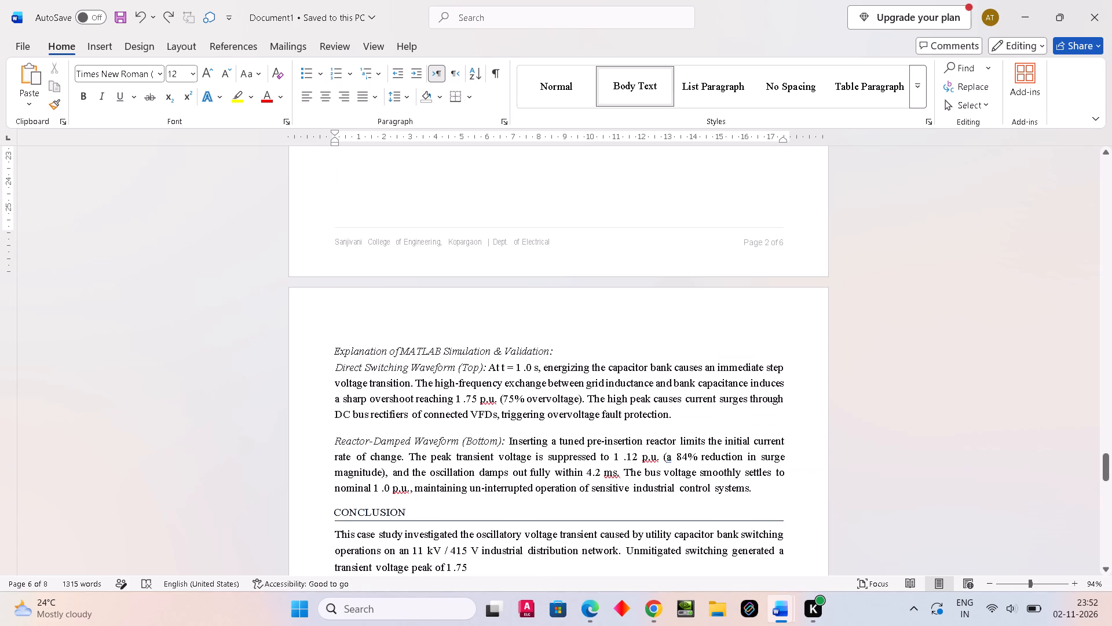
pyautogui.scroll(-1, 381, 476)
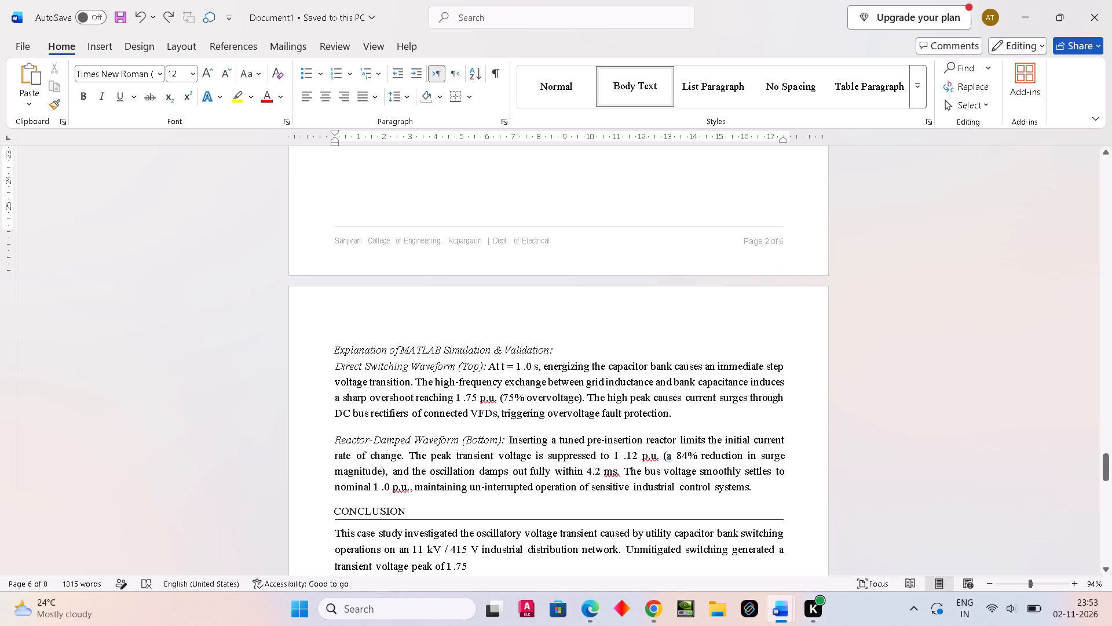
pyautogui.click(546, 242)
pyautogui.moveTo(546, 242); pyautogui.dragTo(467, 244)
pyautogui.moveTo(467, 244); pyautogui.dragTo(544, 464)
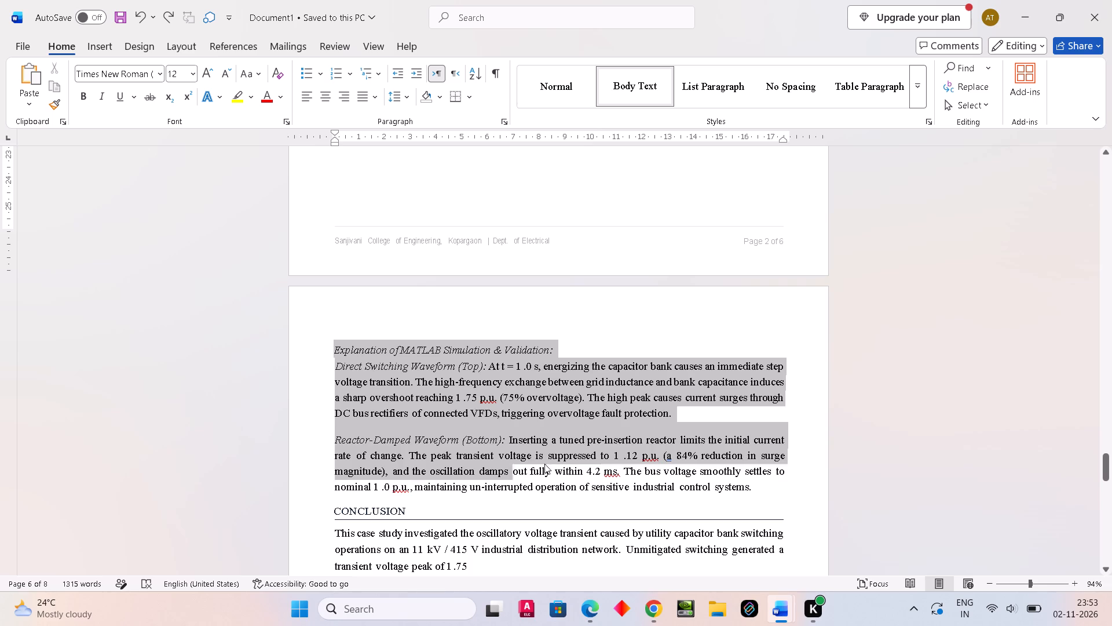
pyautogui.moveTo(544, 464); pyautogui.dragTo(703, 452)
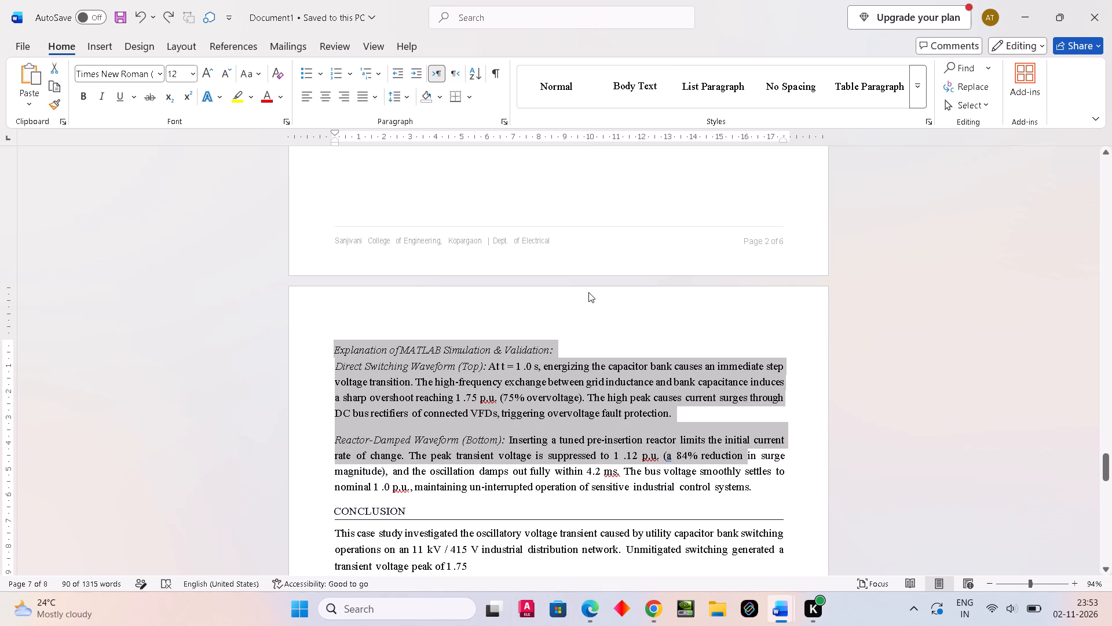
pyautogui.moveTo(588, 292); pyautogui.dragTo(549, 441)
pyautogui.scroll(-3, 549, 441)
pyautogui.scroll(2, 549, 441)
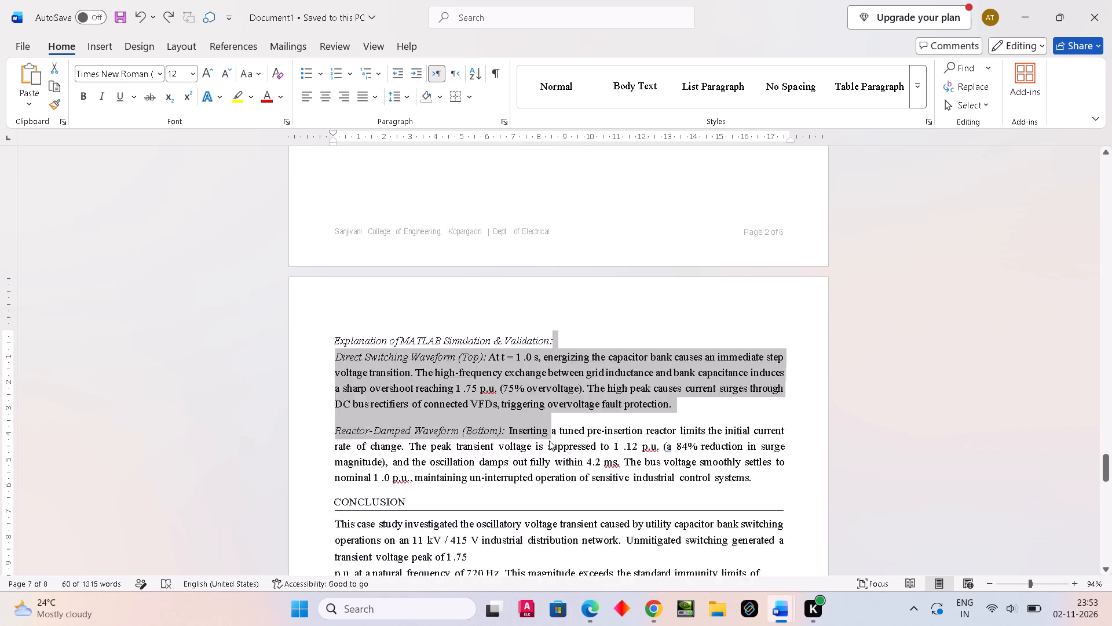
# Examine the page layout and remaining blank areas across the whole report, viewing several pages at once at 52% zoom.
pyautogui.scroll(2, 549, 441)
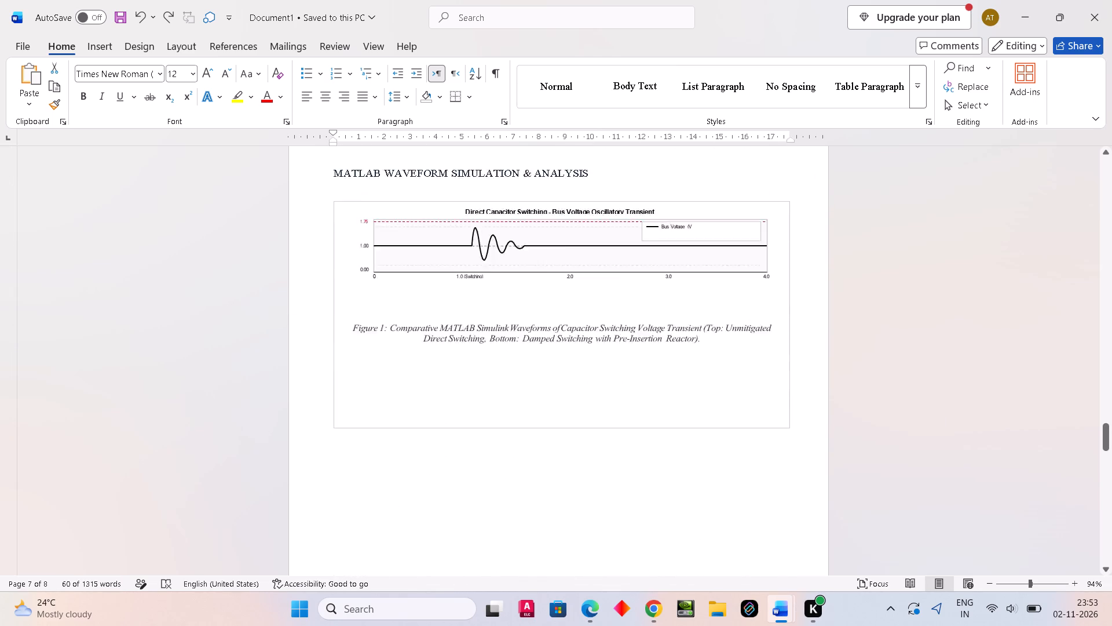
pyautogui.scroll(2, 549, 441)
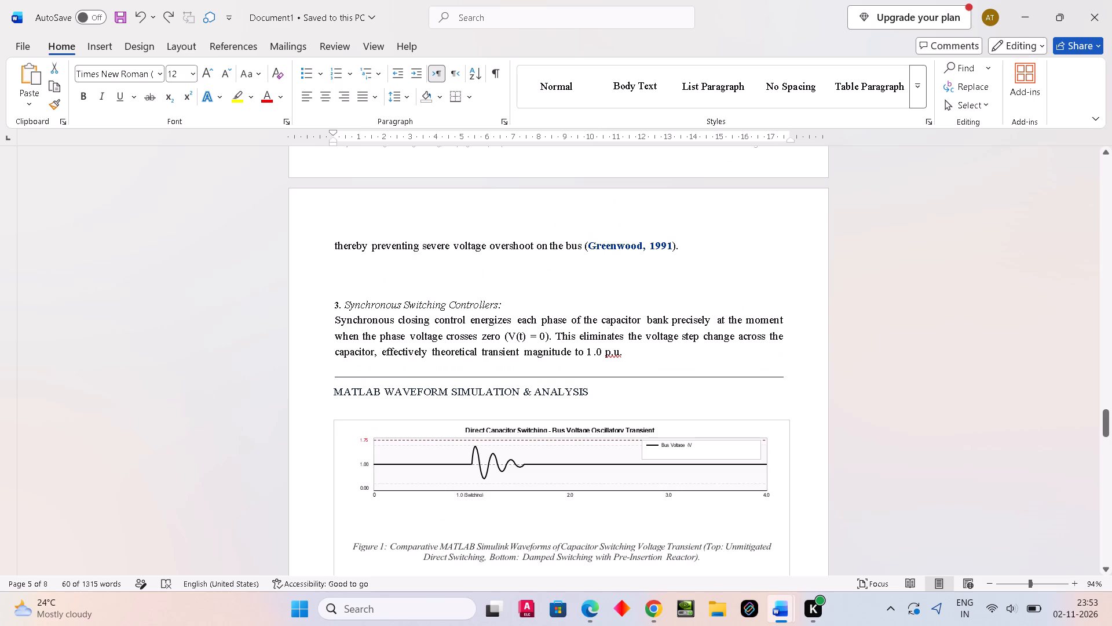
pyautogui.scroll(4, 551, 341)
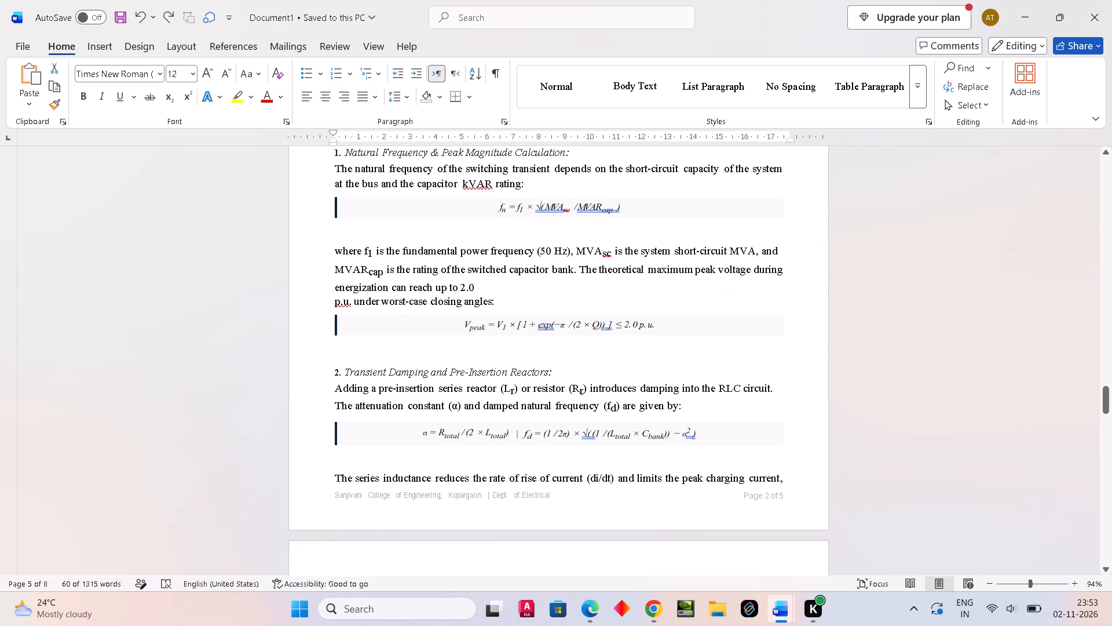
pyautogui.scroll(4, 551, 341)
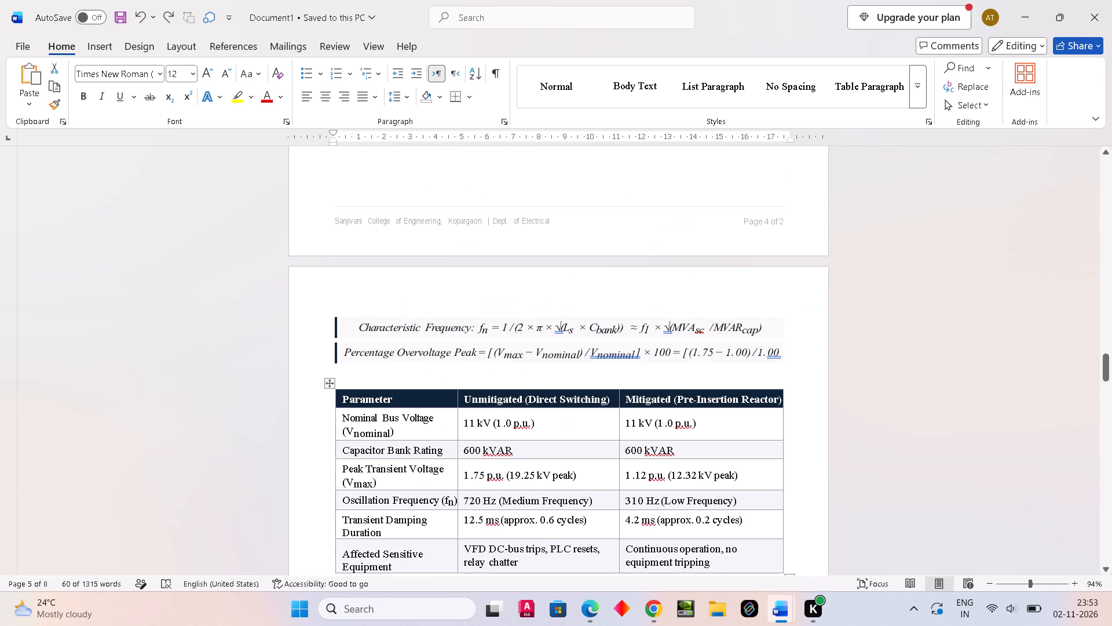
pyautogui.scroll(-7, 551, 341)
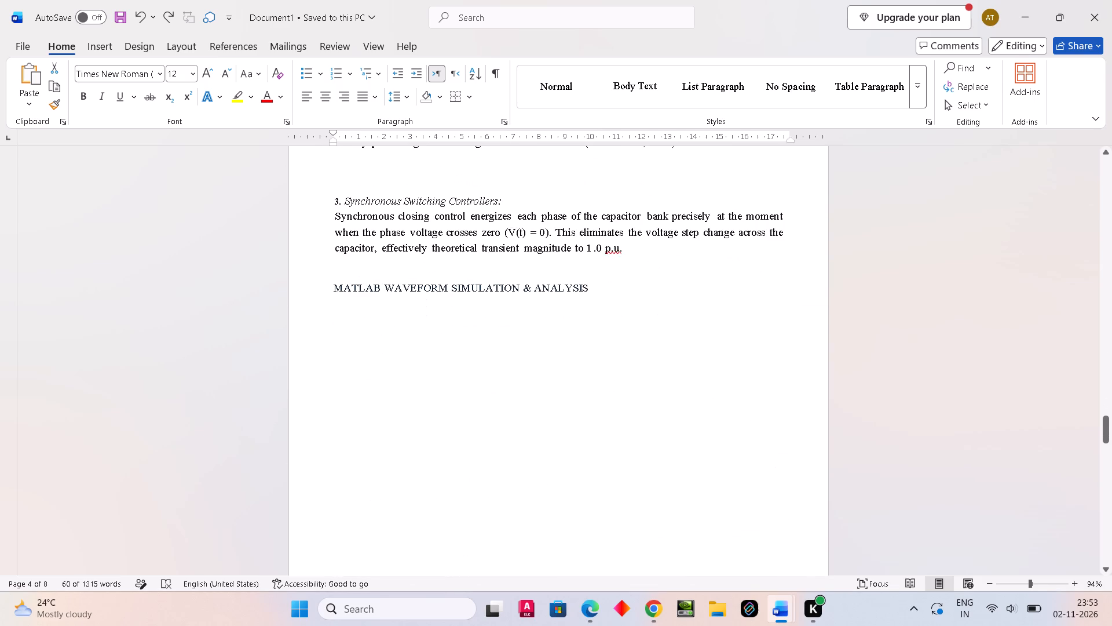
pyautogui.scroll(-5, 551, 341)
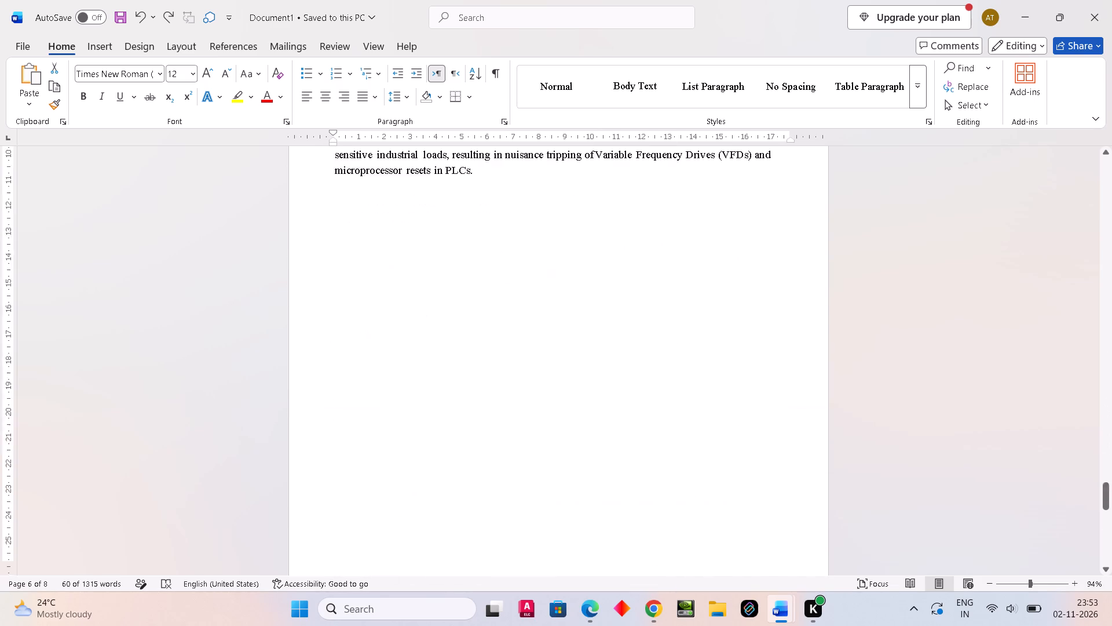
pyautogui.scroll(-4, 551, 341)
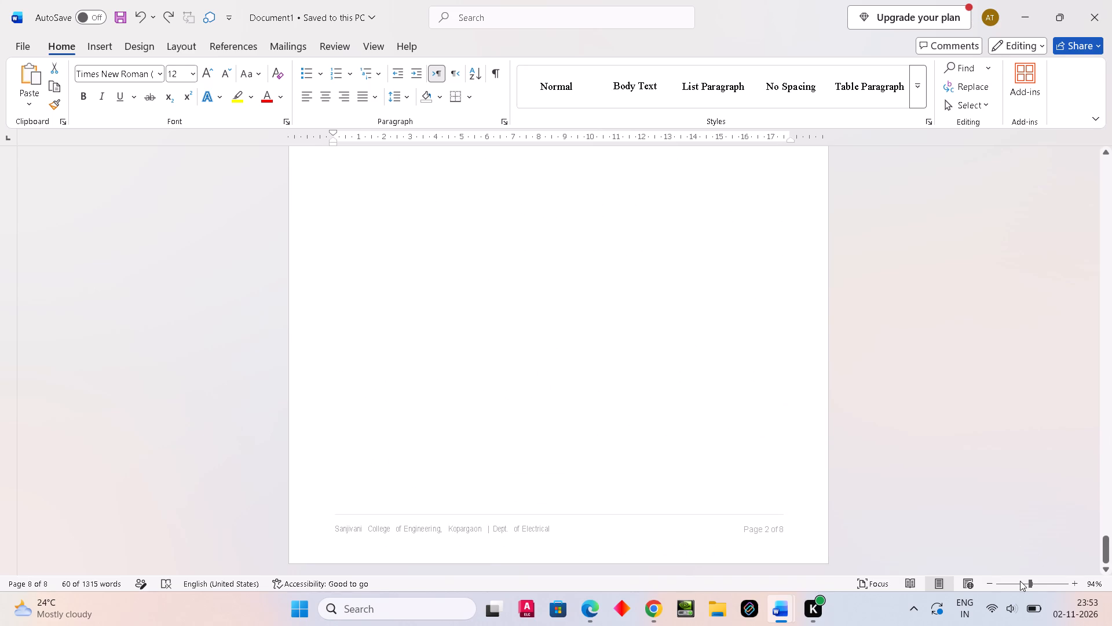
pyautogui.click(1013, 584)
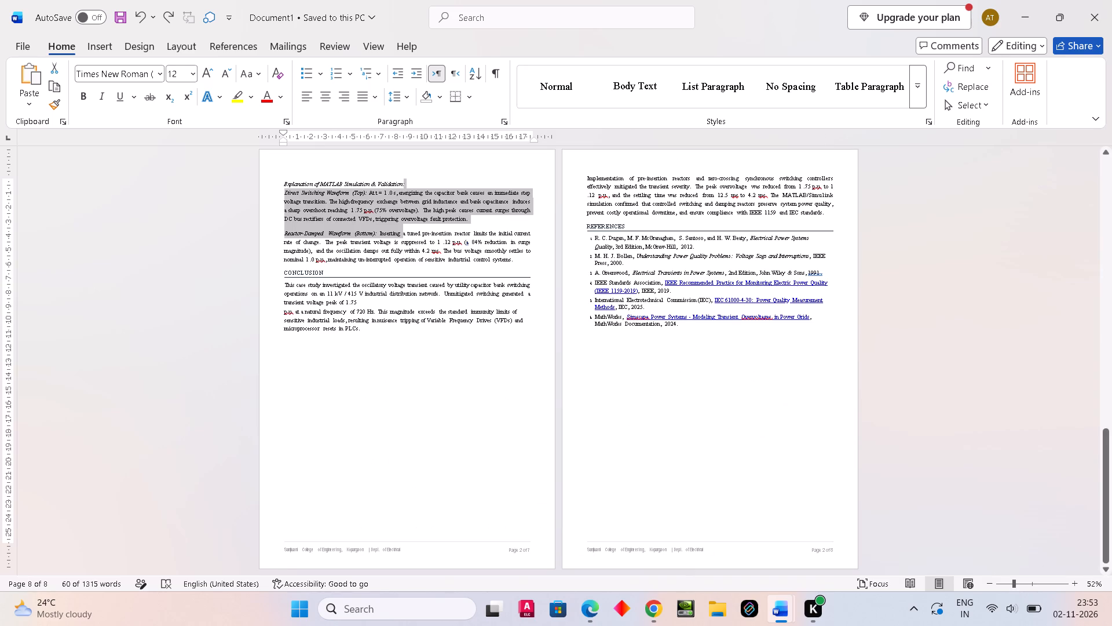
pyautogui.scroll(13, 557, 472)
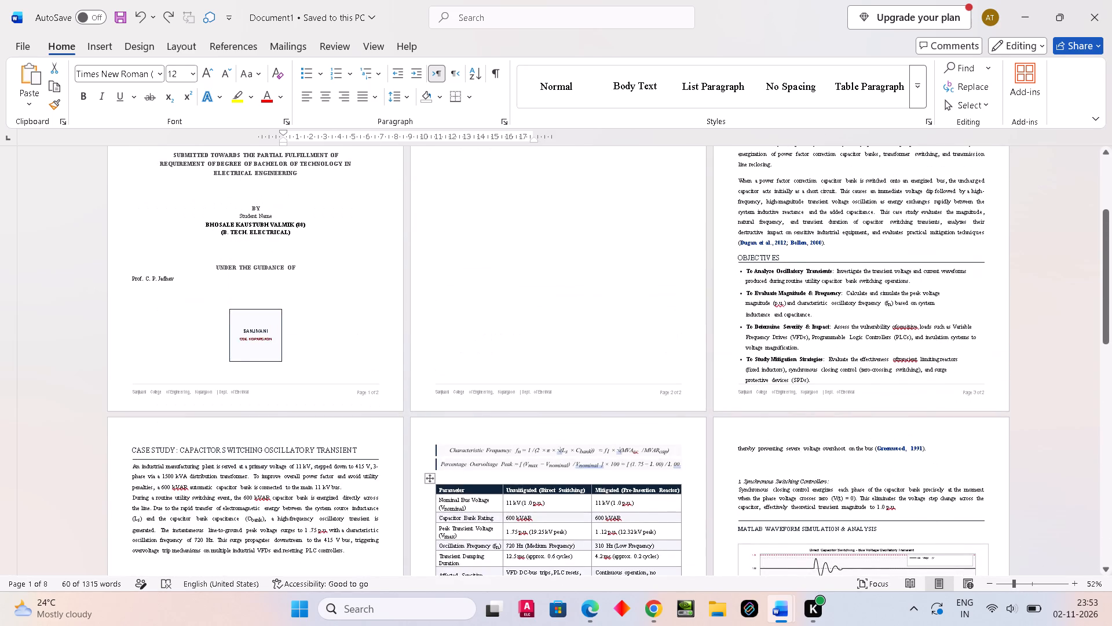
# Place the insertion point in the blank area below the capacitor switching case study text on page 4.
pyautogui.scroll(2, 557, 472)
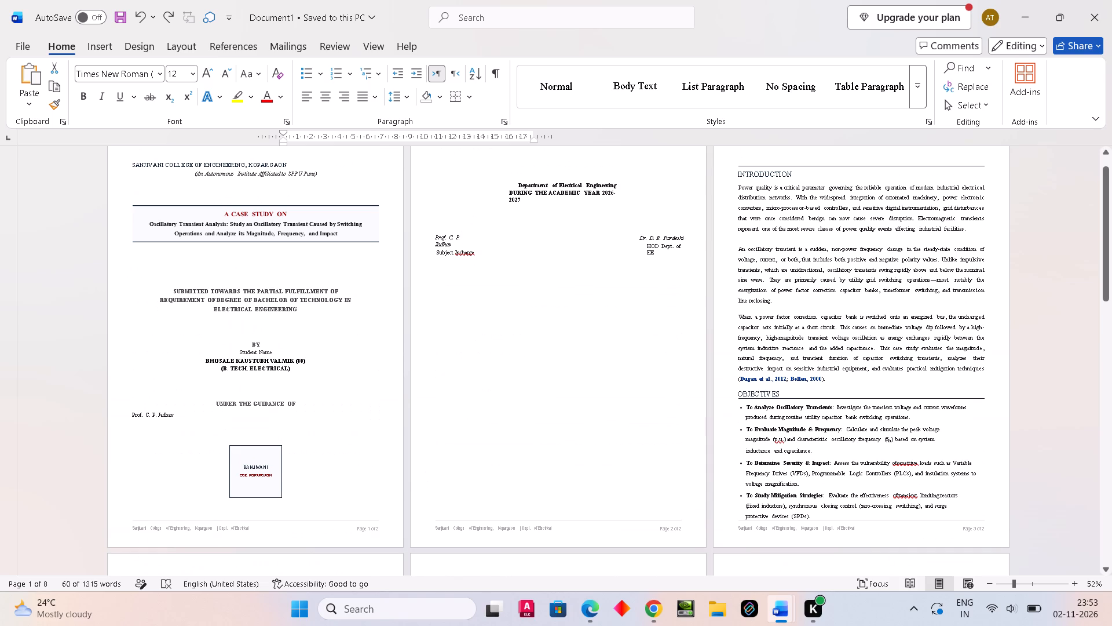
pyautogui.scroll(-3, 557, 472)
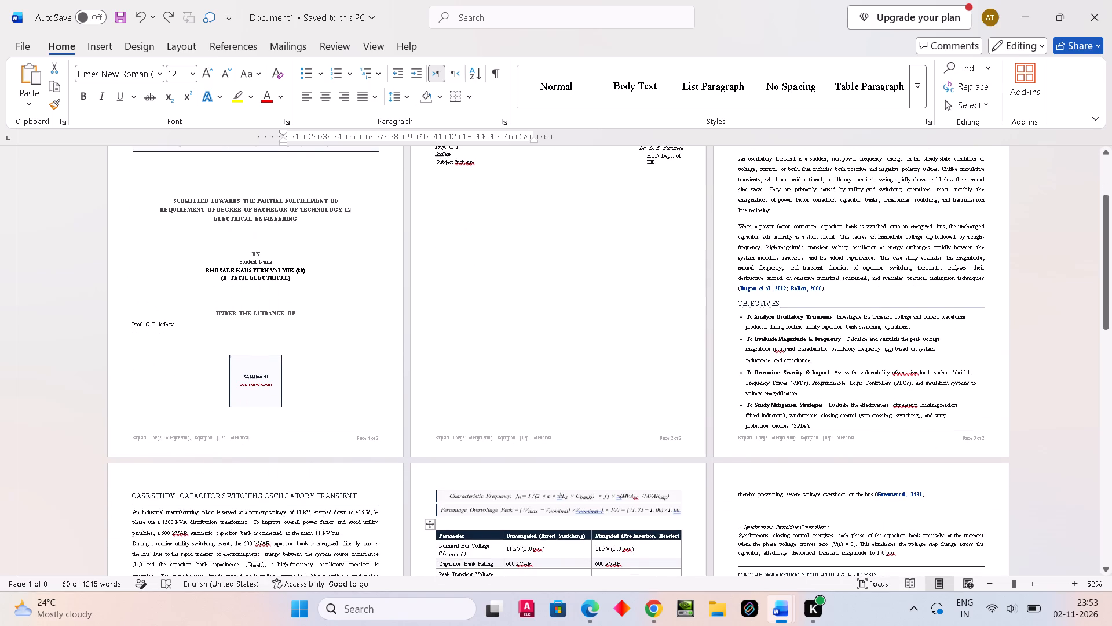
pyautogui.scroll(-4, 557, 472)
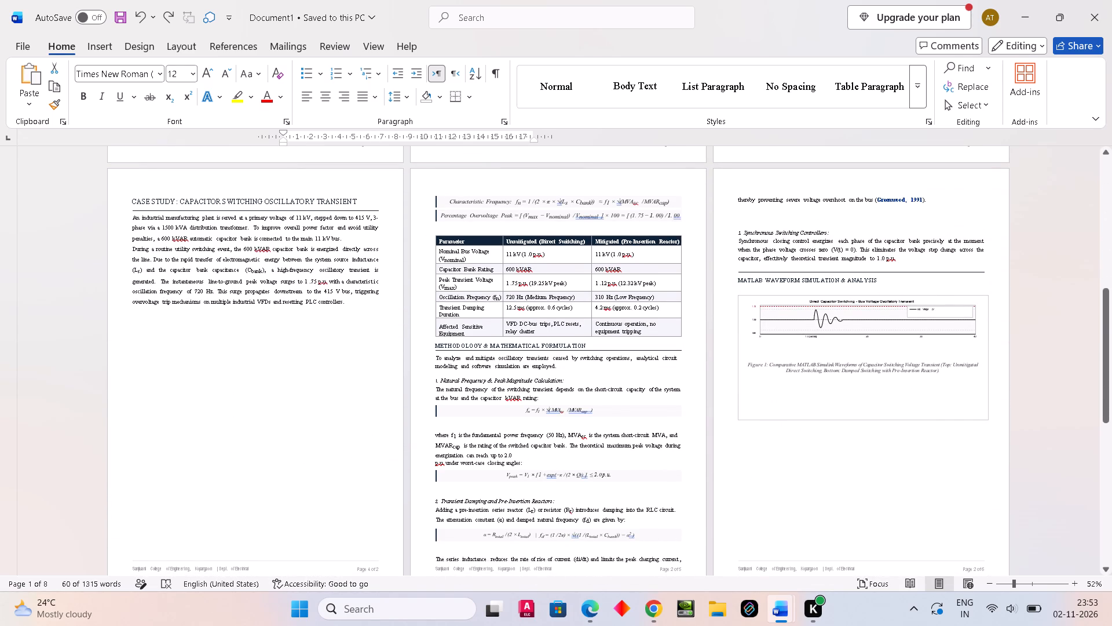
pyautogui.doubleClick(294, 478)
# Review the layout at 98% zoom, from the cover page down to the formulas and parameter table on page 5.
pyautogui.click(1031, 585)
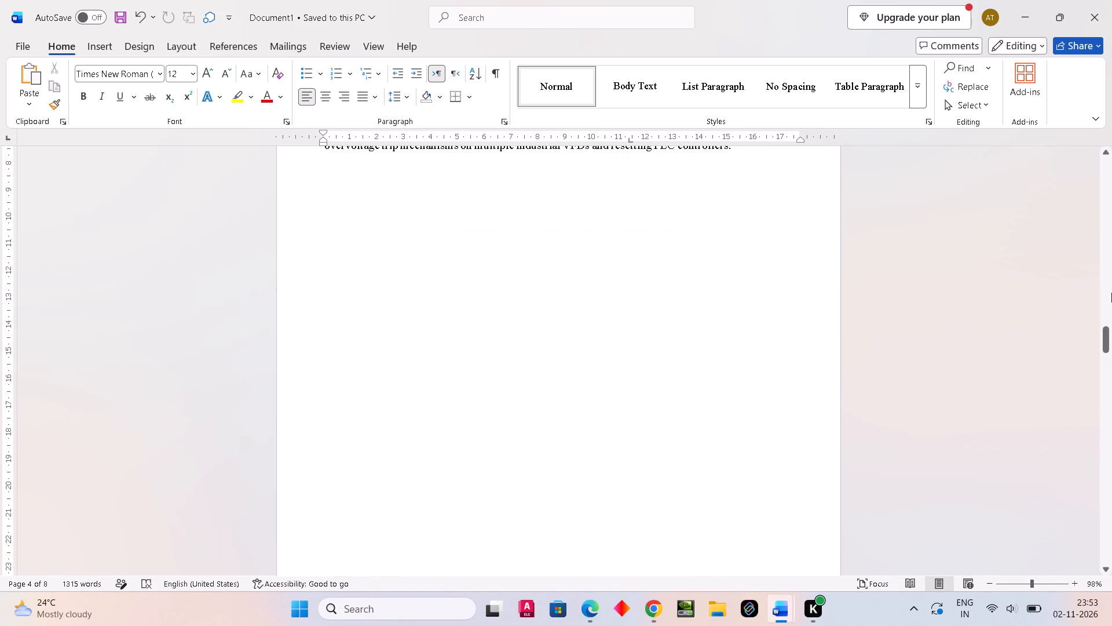
pyautogui.moveTo(1108, 339); pyautogui.dragTo(1111, 201)
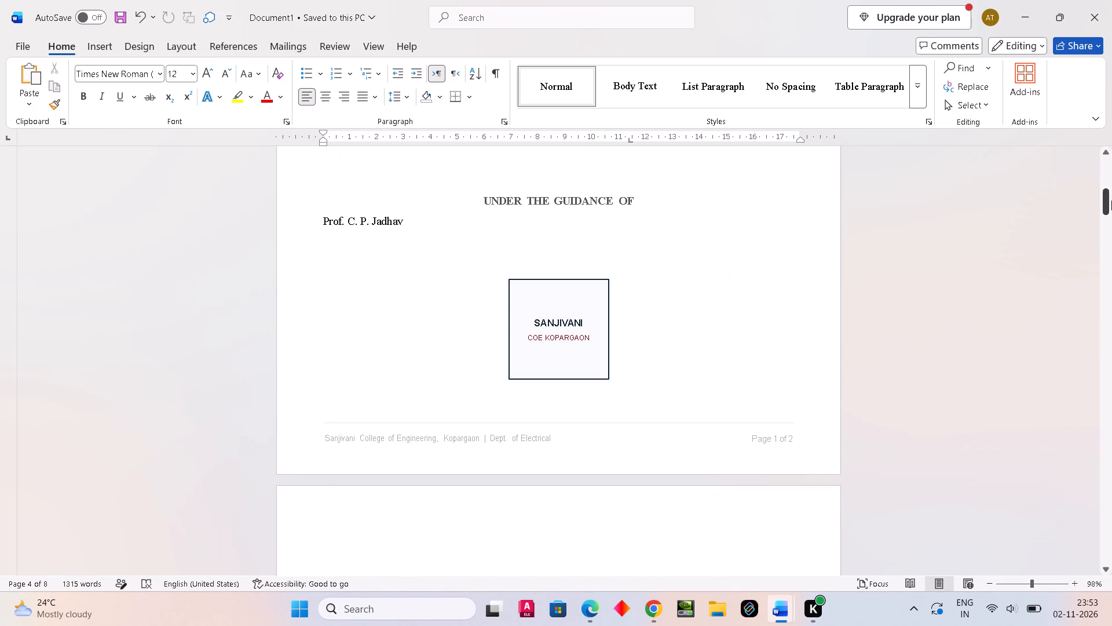
pyautogui.scroll(-7, 645, 428)
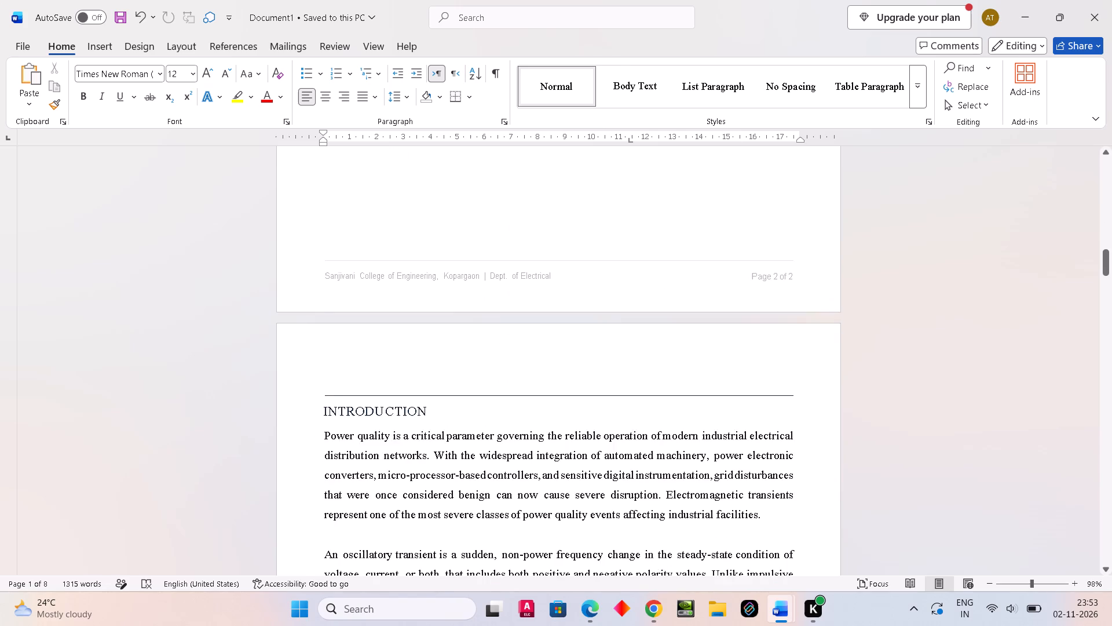
pyautogui.scroll(-4, 645, 428)
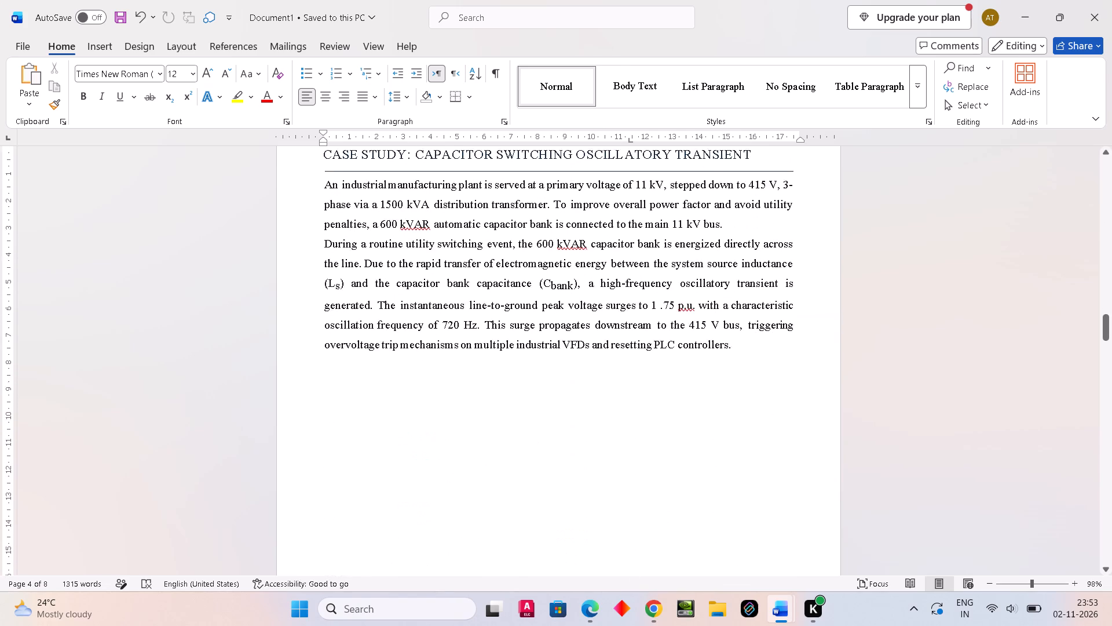
pyautogui.scroll(-2, 645, 428)
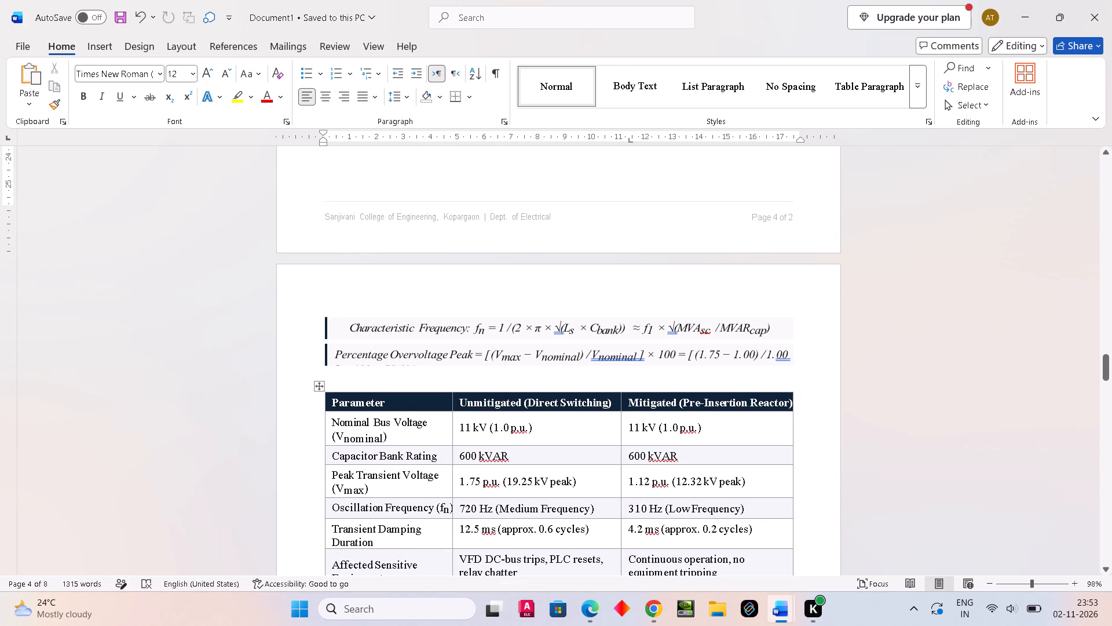
pyautogui.scroll(-1, 645, 428)
pyautogui.scroll(-1, 379, 490)
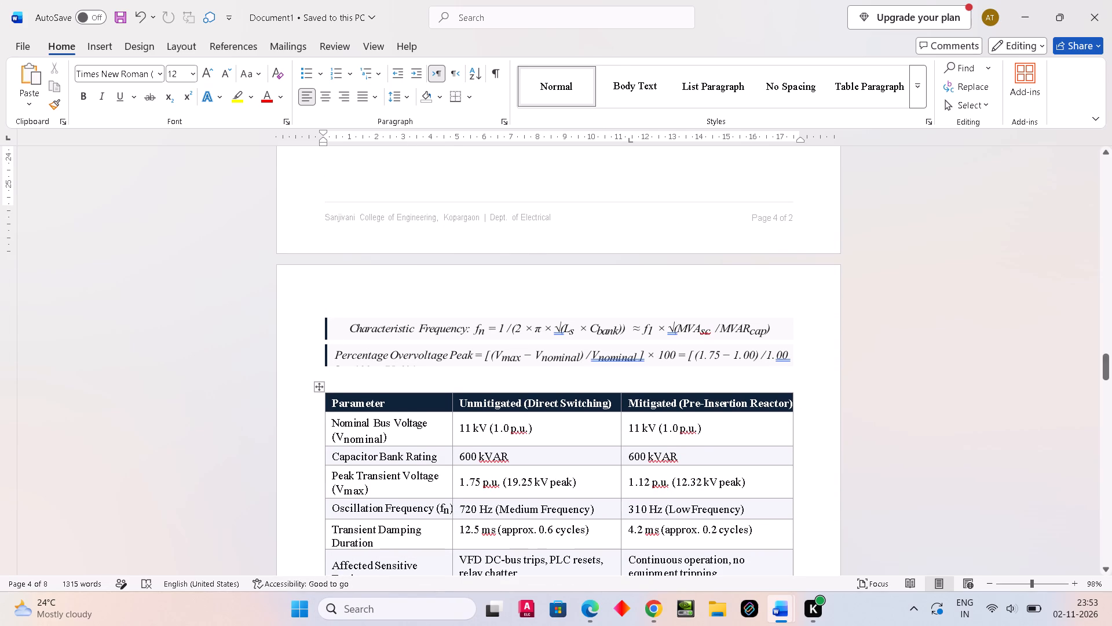
# Try to select the Characteristic Frequency and Percentage Overvoltage Peak formulas above the parameter table.
pyautogui.rightClick(320, 320)
pyautogui.moveTo(320, 320); pyautogui.dragTo(397, 338)
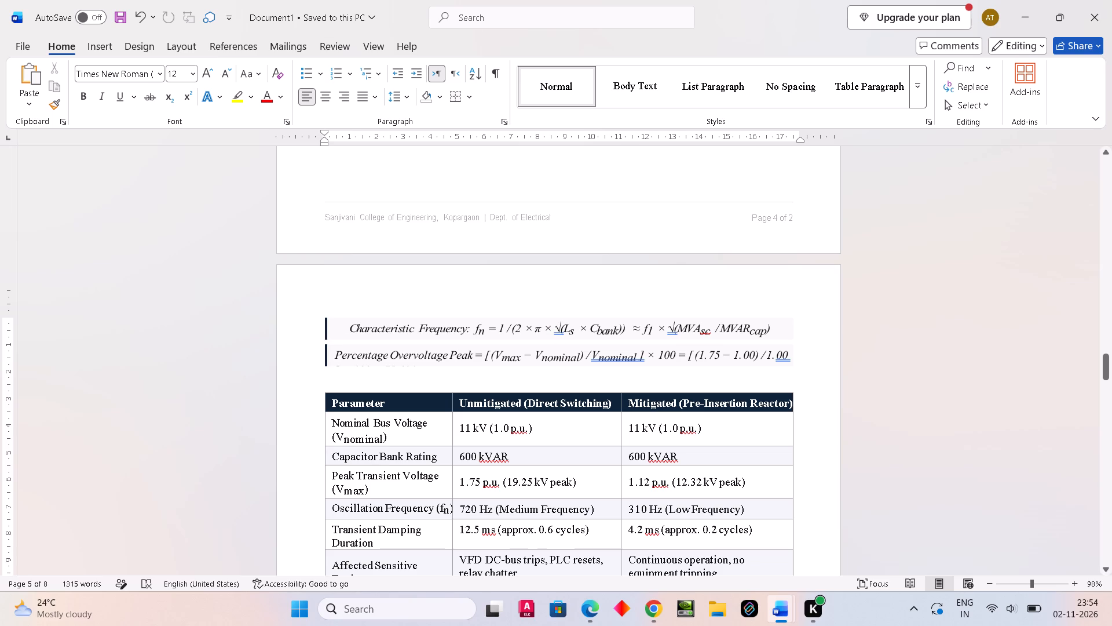
pyautogui.moveTo(397, 338); pyautogui.dragTo(736, 350)
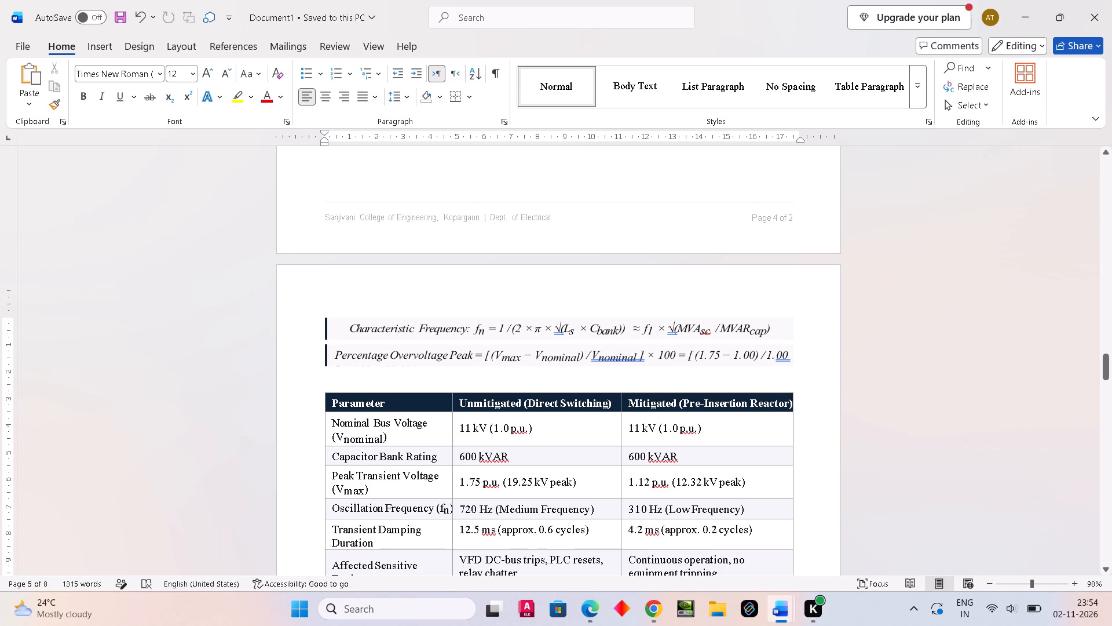
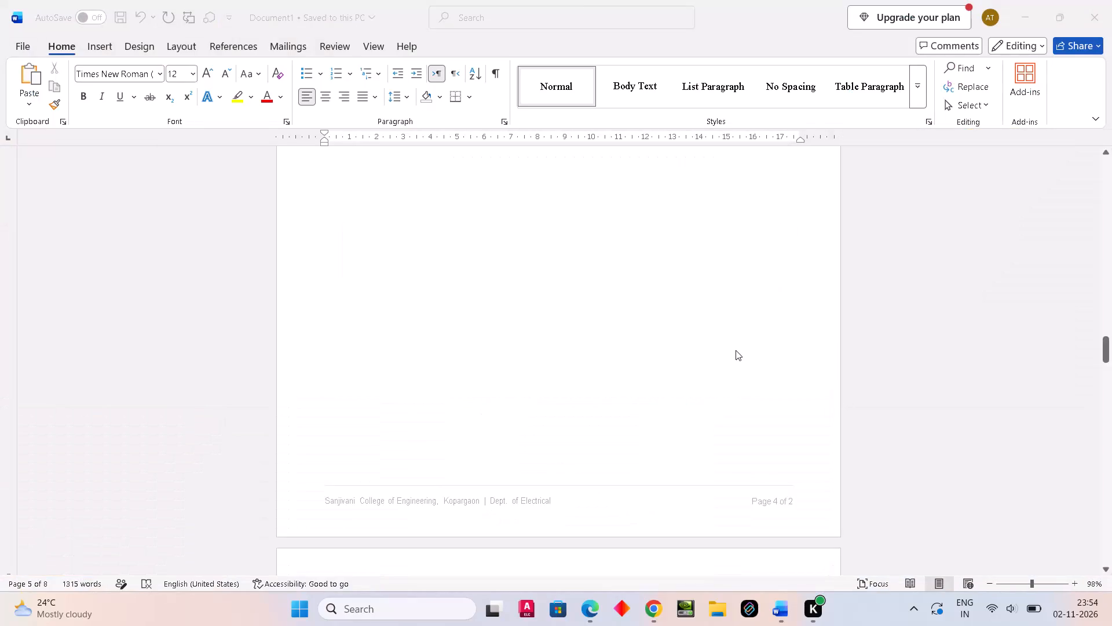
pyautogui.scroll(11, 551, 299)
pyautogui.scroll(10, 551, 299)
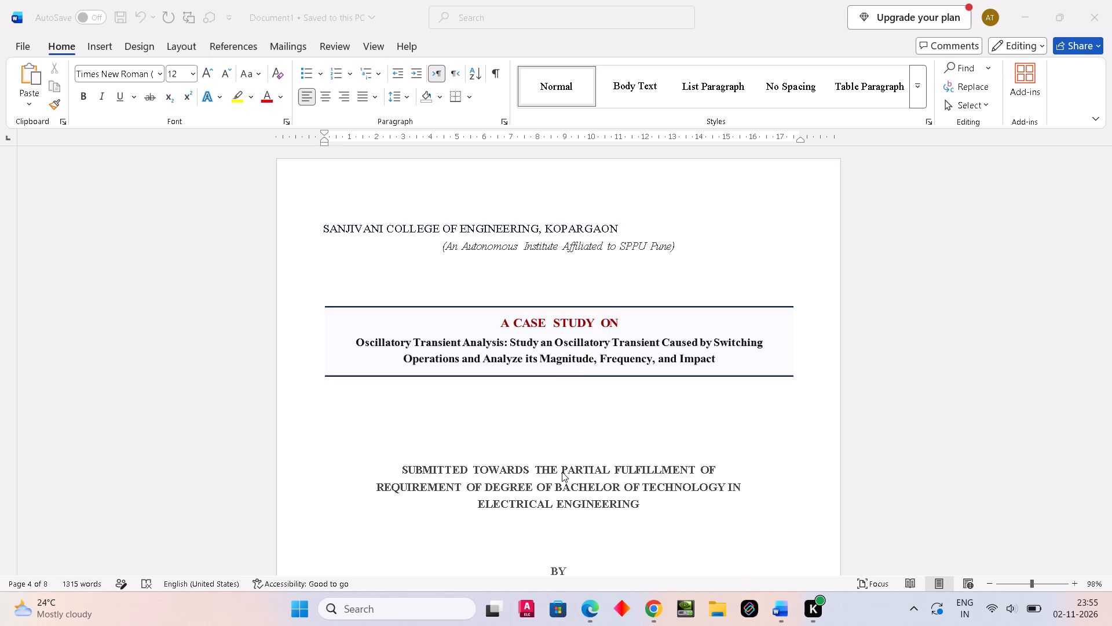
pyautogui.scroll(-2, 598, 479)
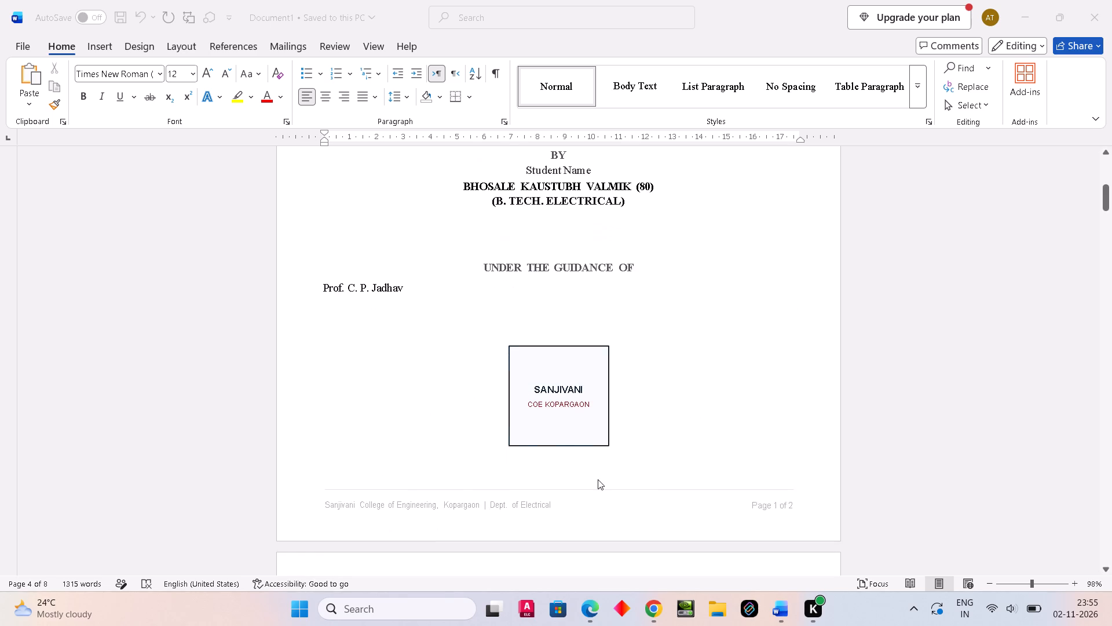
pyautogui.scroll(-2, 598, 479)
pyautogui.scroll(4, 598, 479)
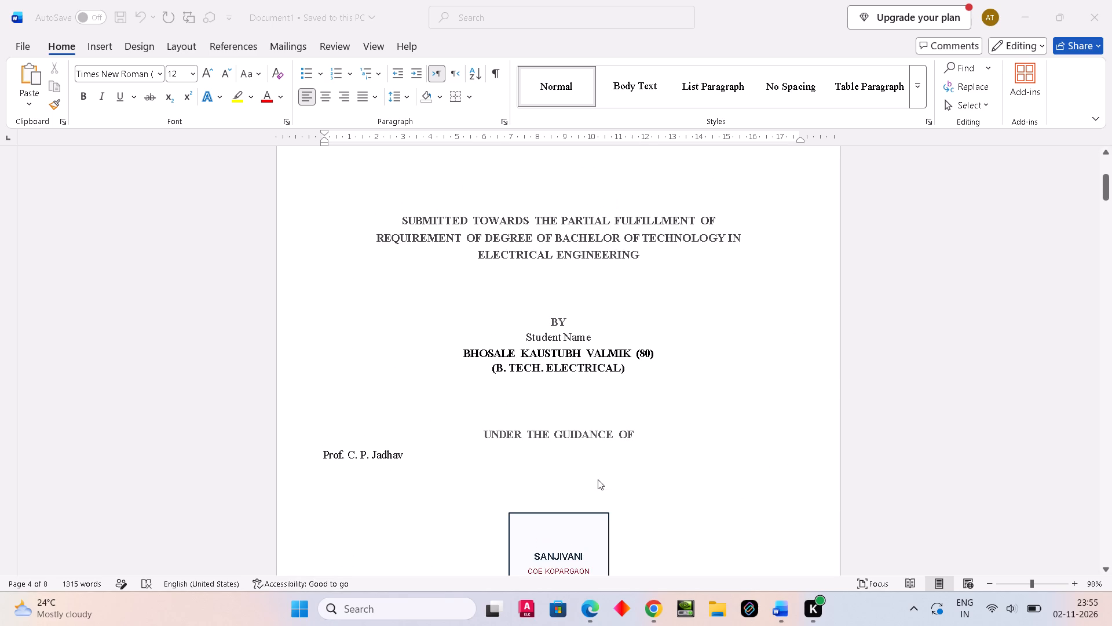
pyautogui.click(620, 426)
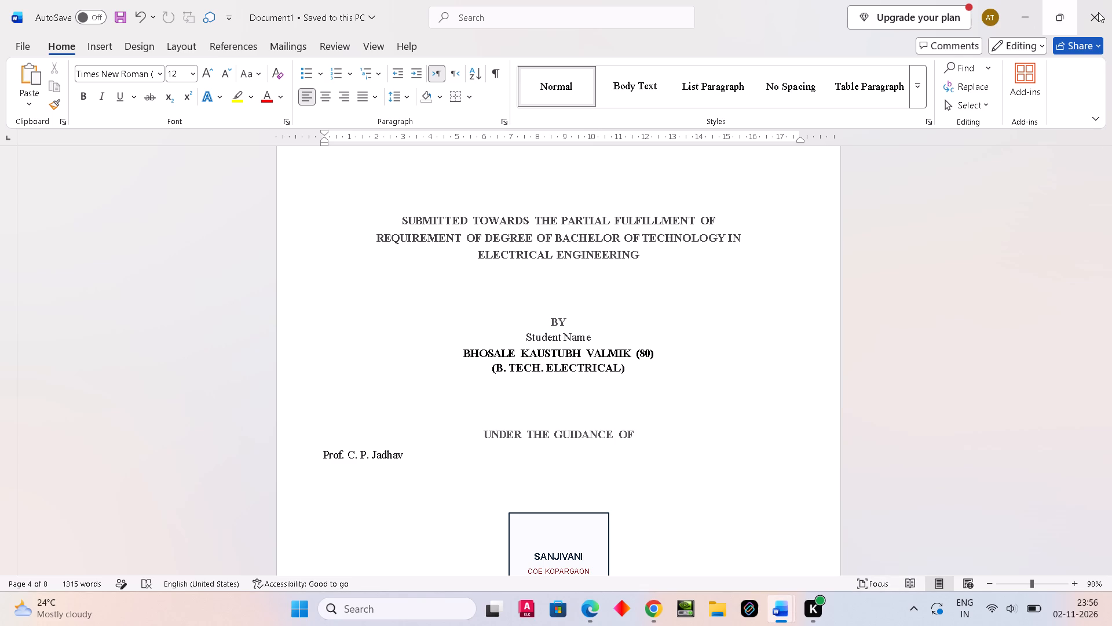
# Switch to Chrome and close the Power Quality CIA Report - Oscillatory Transient Analysis PDF.
pyautogui.click(652, 616)
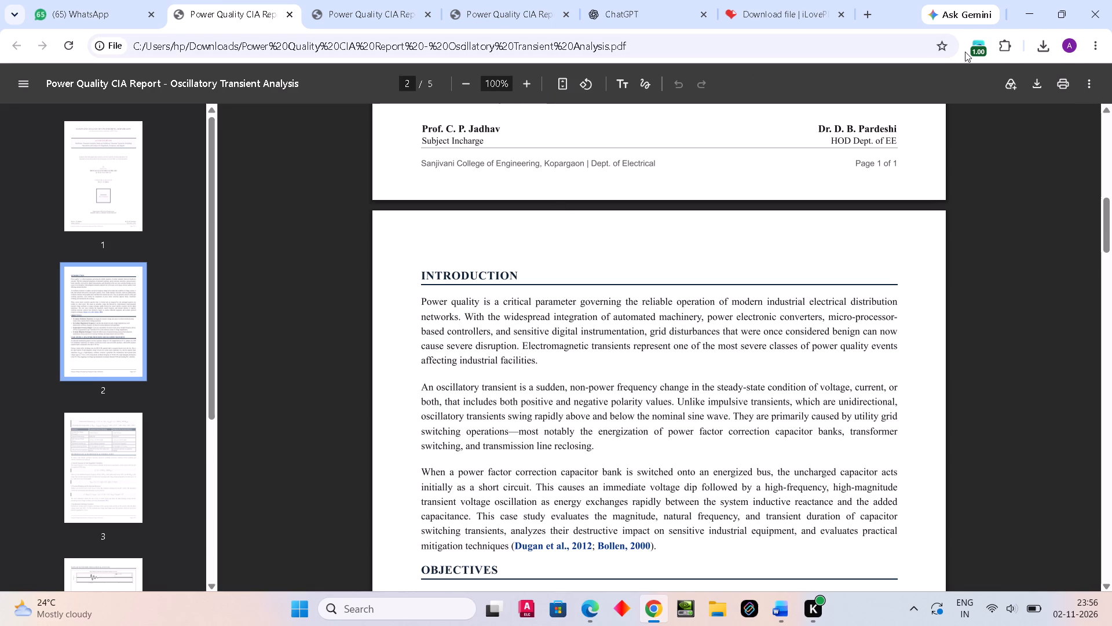
pyautogui.click(1091, 84)
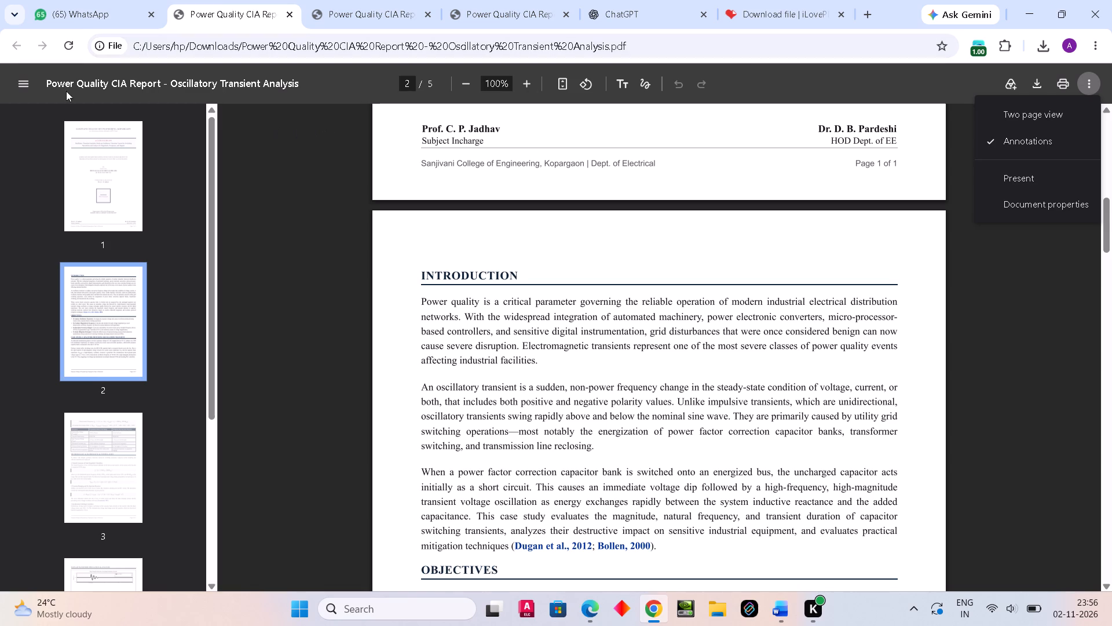
pyautogui.scroll(8, 547, 170)
pyautogui.click(289, 14)
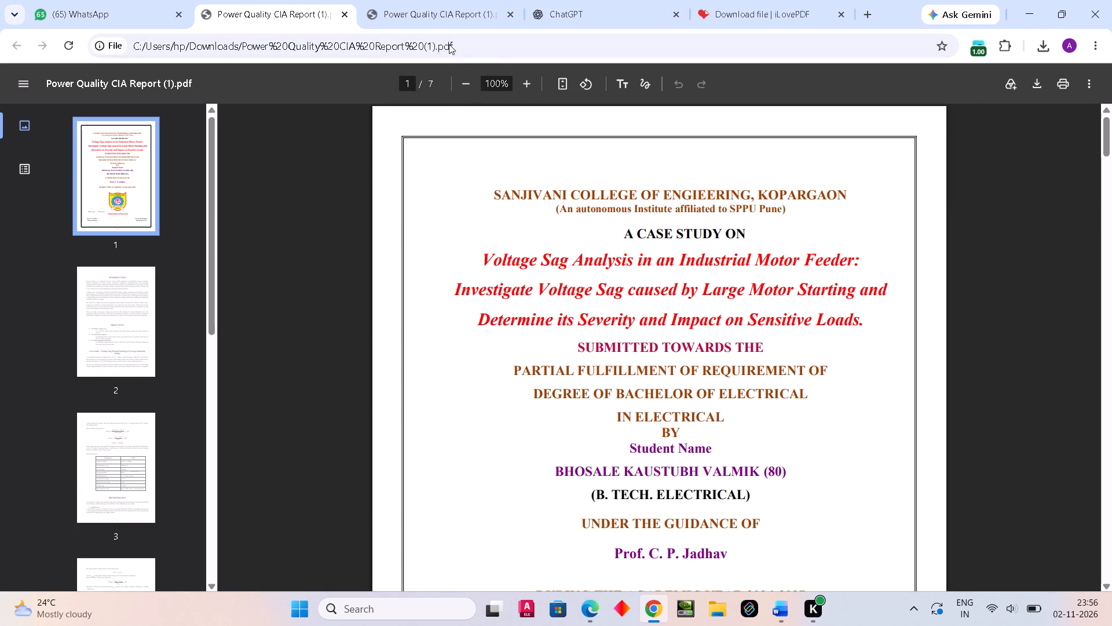
# Download the Word version of the oscillatory transient report from the open iLovePDF conversion page.
pyautogui.click(750, 8)
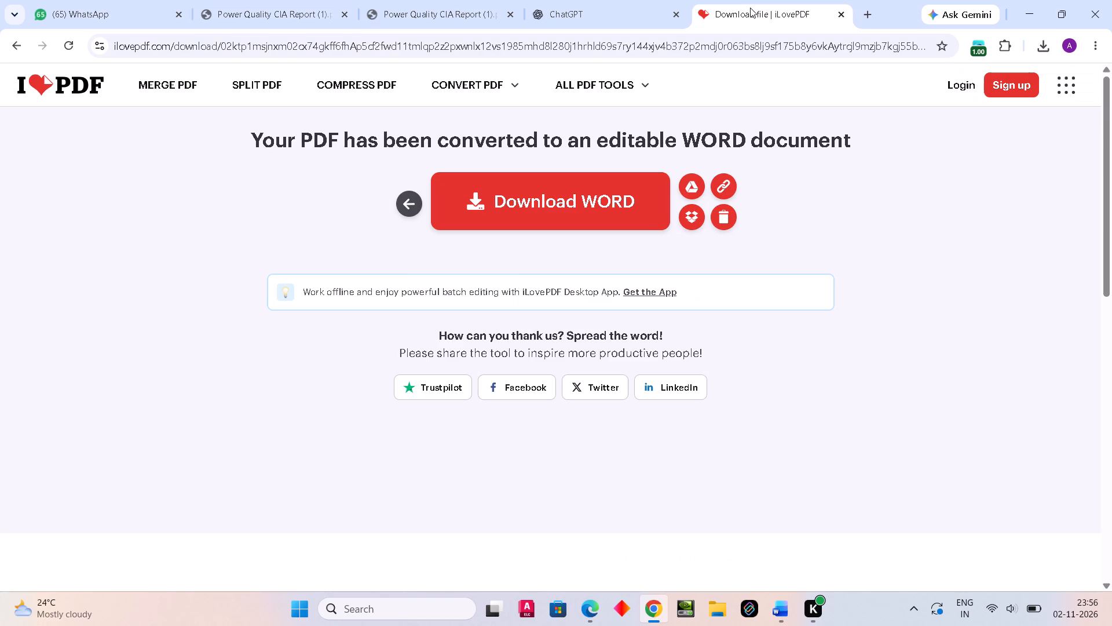
pyautogui.click(519, 199)
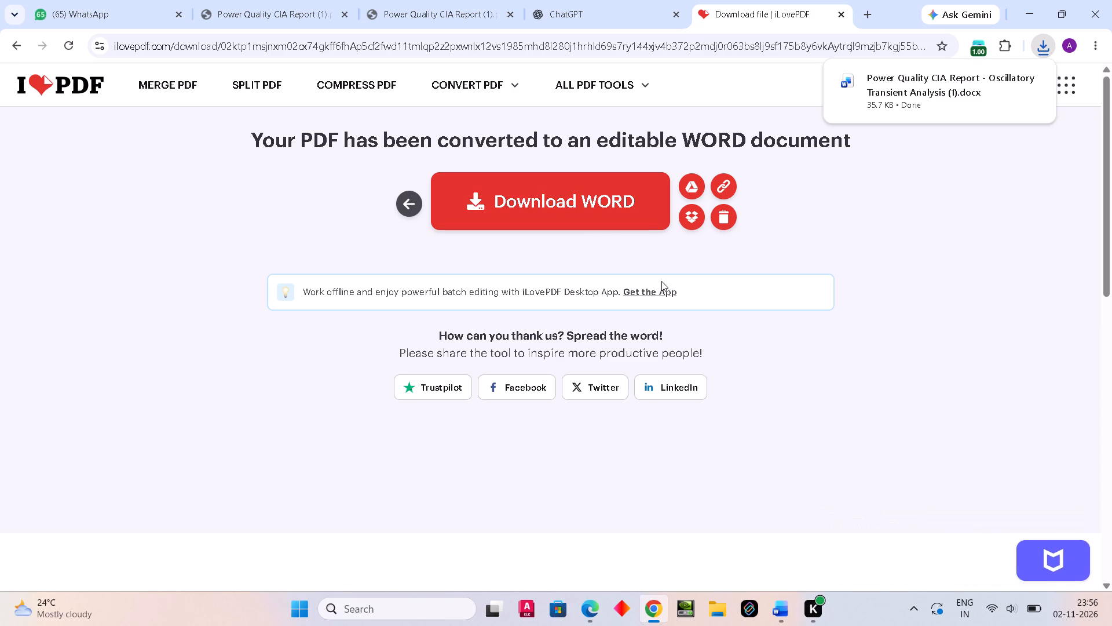
# Convert Power Quality CIA report.pdf from Downloads to Word in iLovePDF without OCR, and open the downloaded document.
pyautogui.click(12, 44)
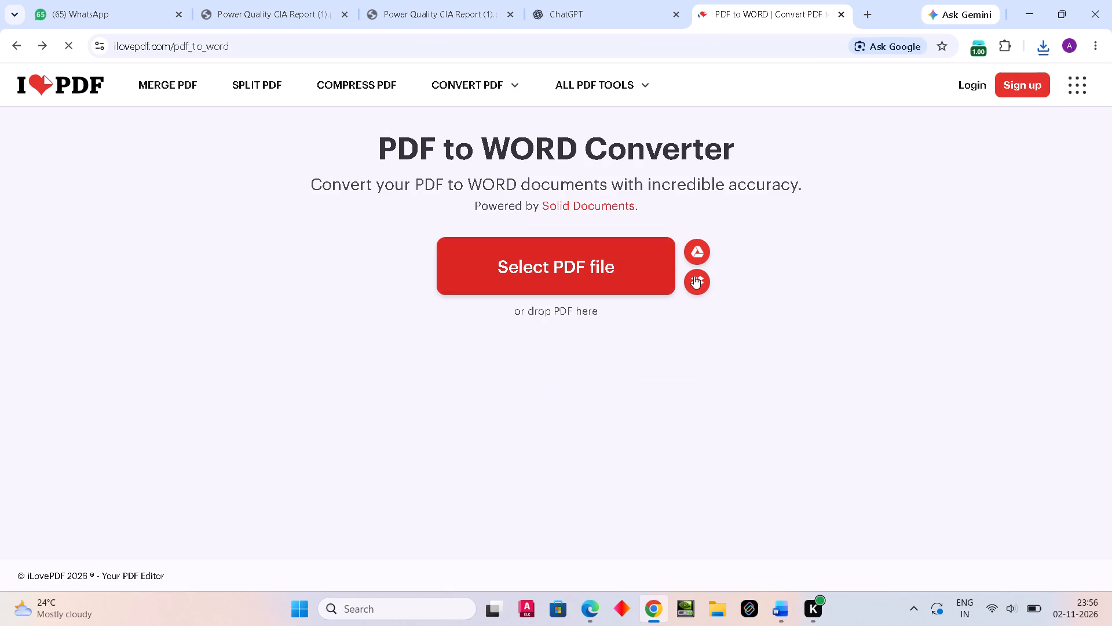
pyautogui.click(625, 270)
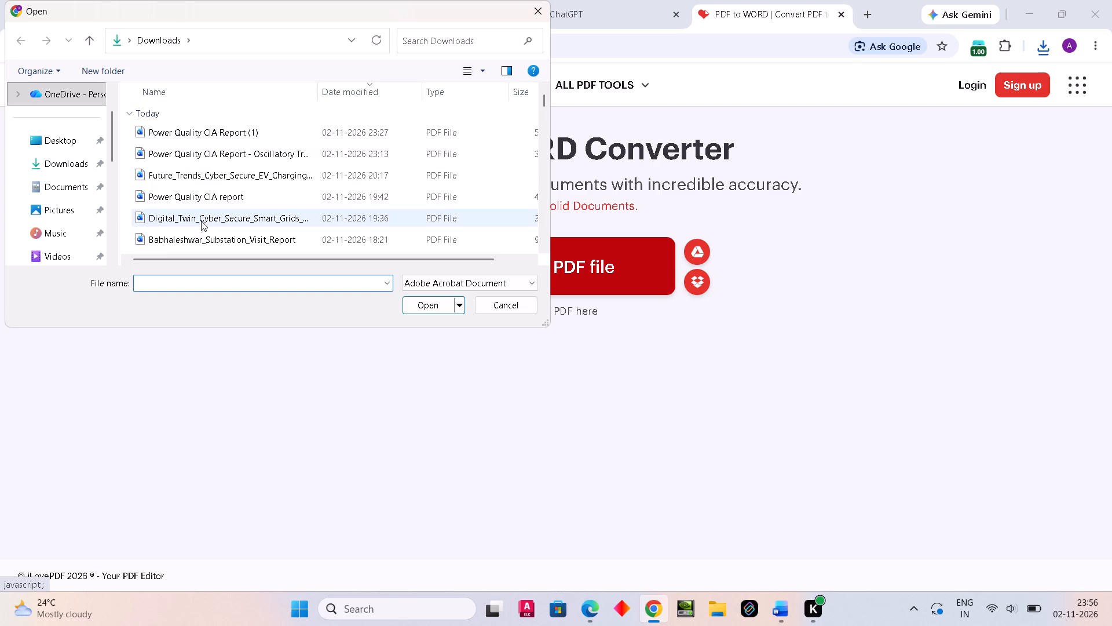
pyautogui.click(213, 199)
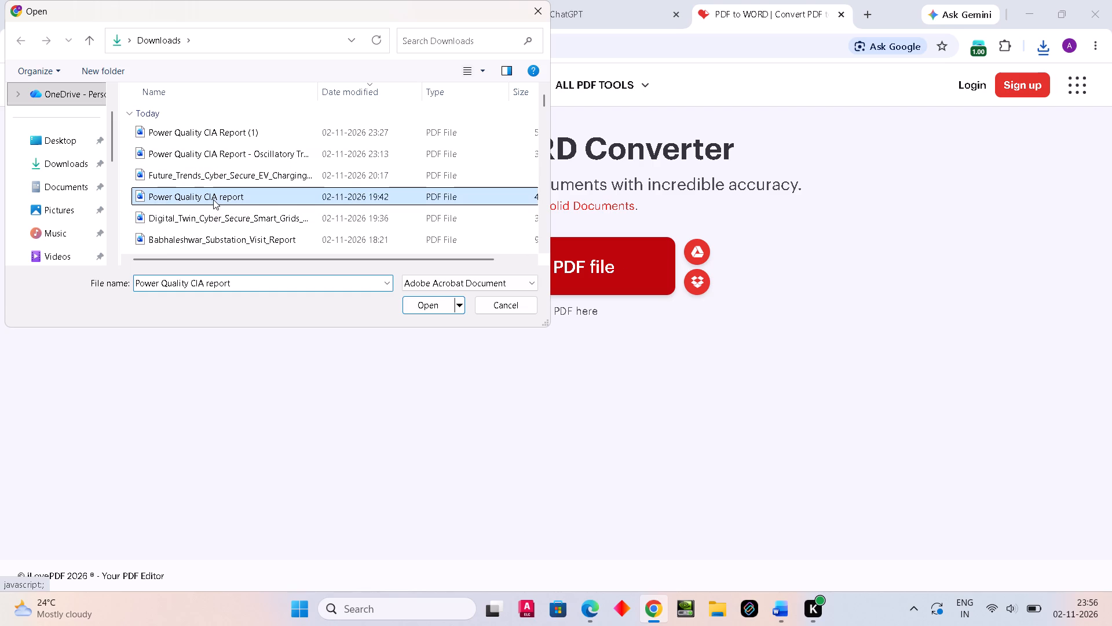
pyautogui.click(411, 301)
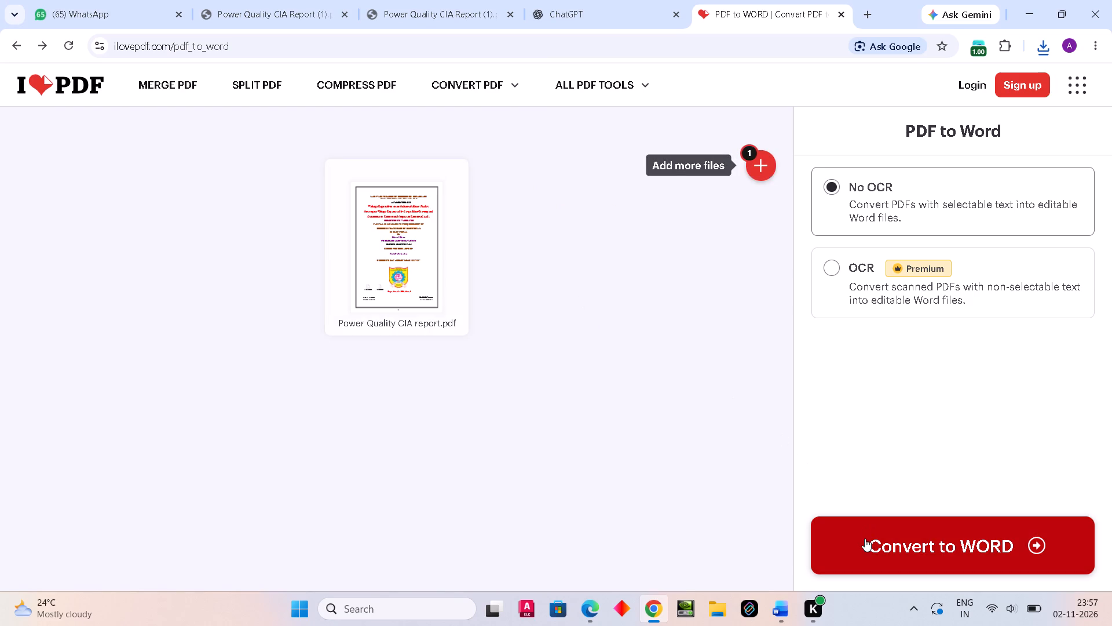
pyautogui.click(865, 538)
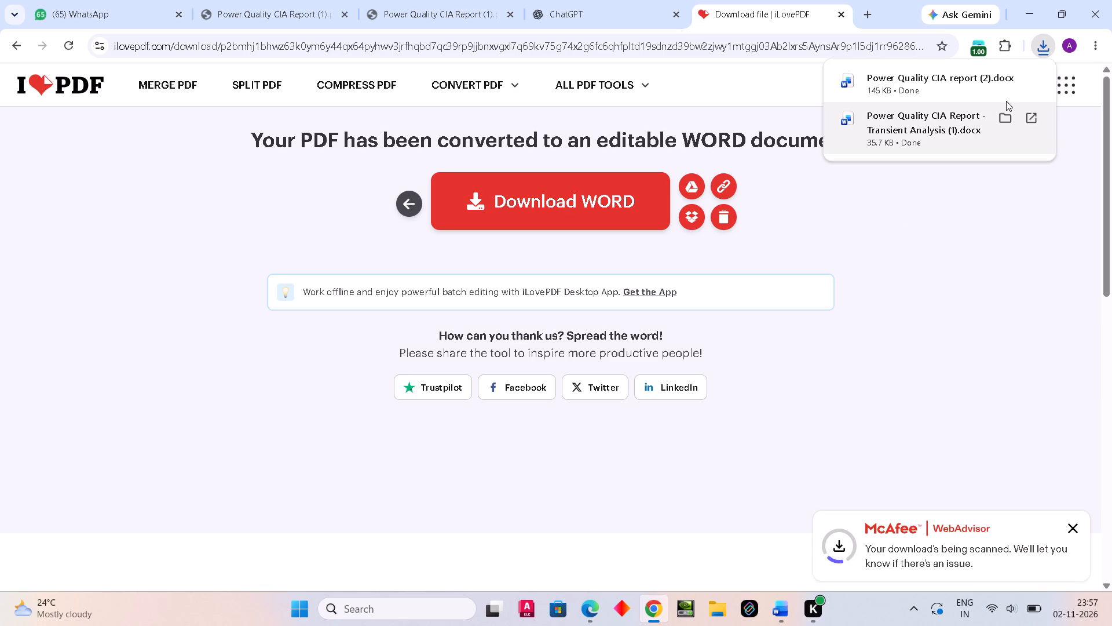
pyautogui.click(1032, 78)
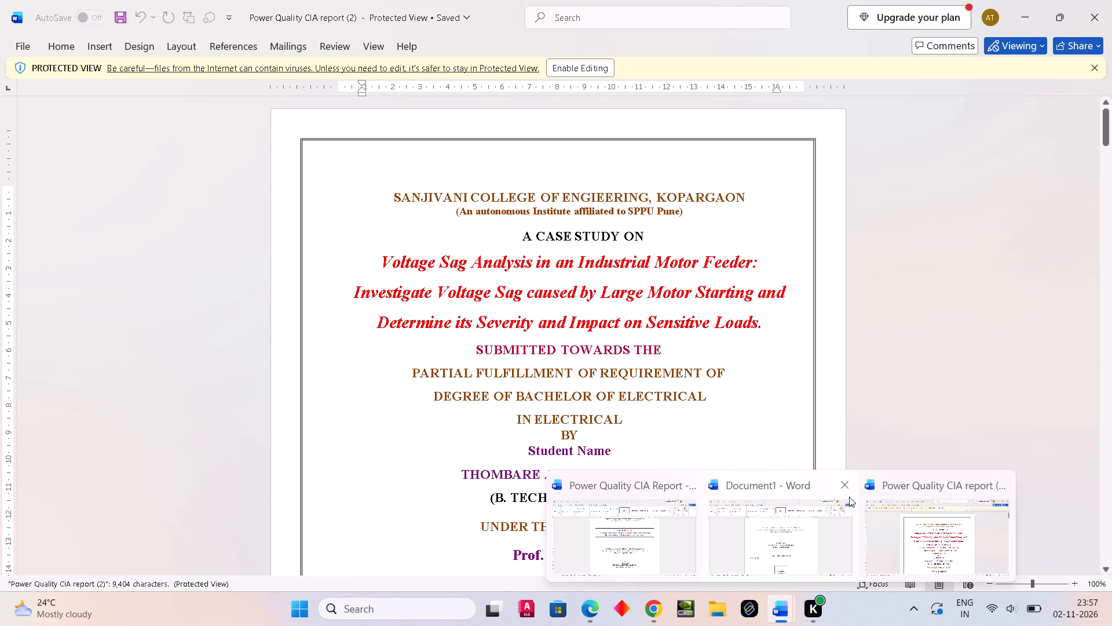
# Close Document1 in Word without saving its changes.
pyautogui.click(845, 475)
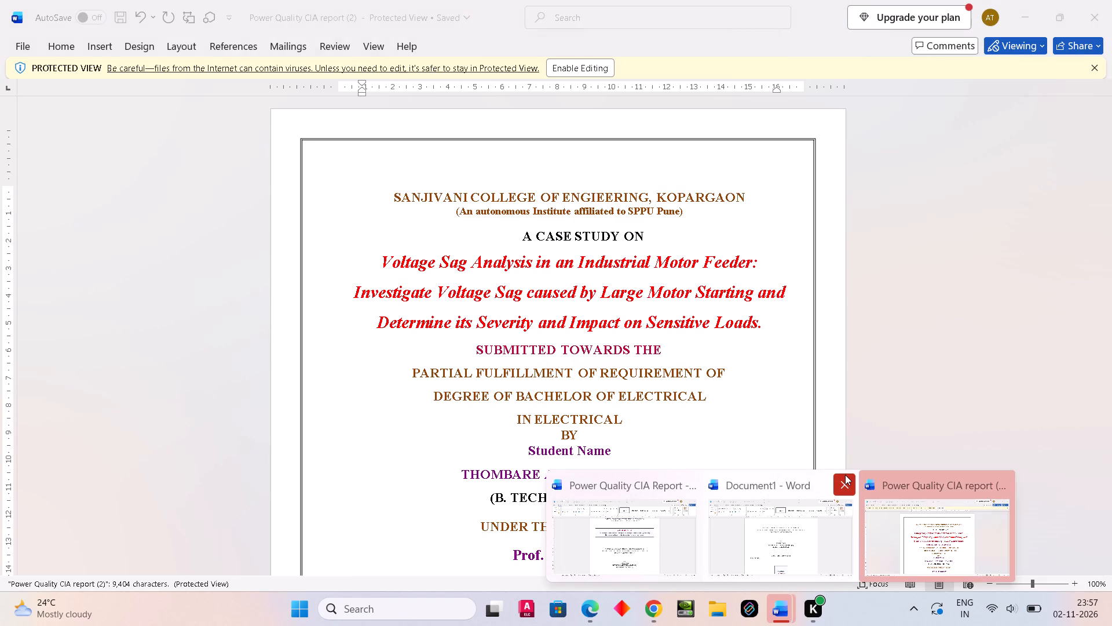
pyautogui.click(789, 541)
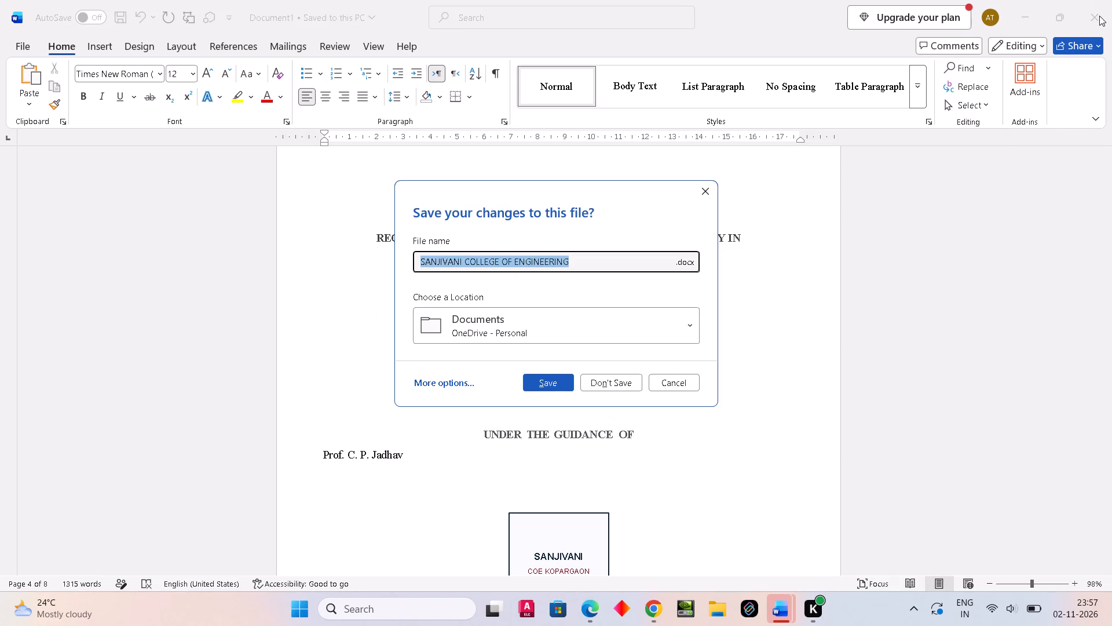
pyautogui.click(620, 374)
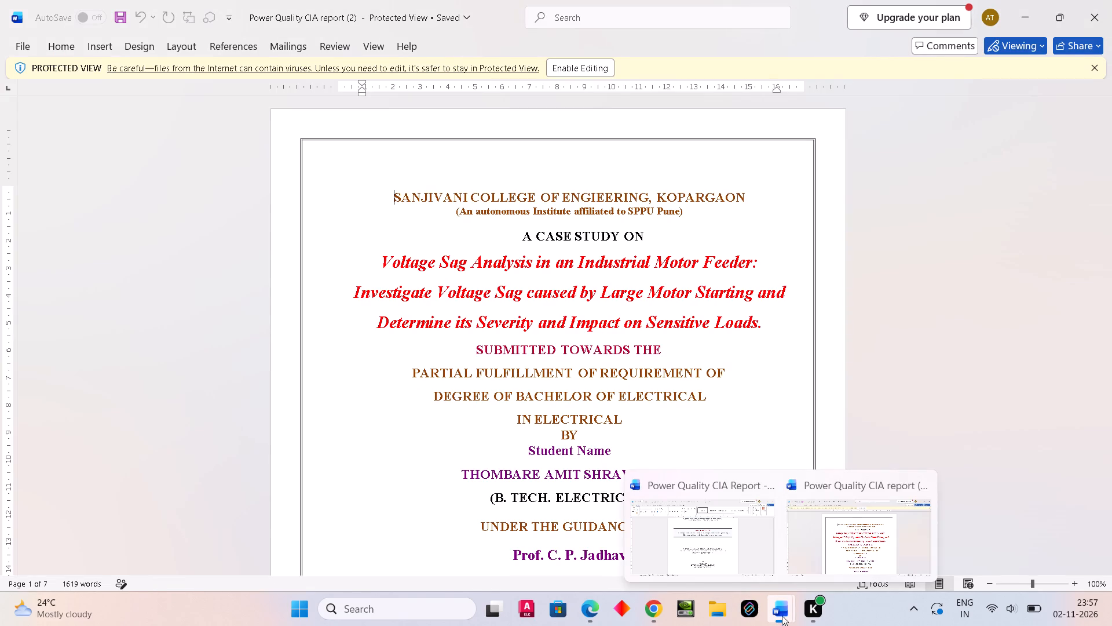
# Close the Power Quality CIA Report - Oscillatory Transient Analysis document in Word without saving its changes.
pyautogui.click(725, 536)
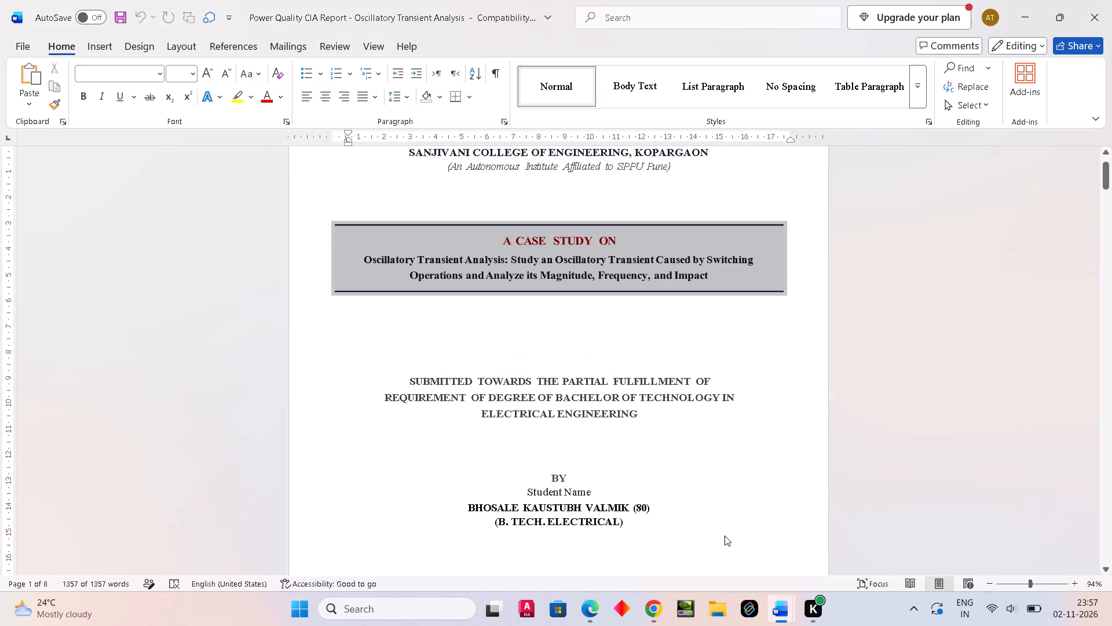
pyautogui.click(634, 485)
pyautogui.moveTo(634, 485); pyautogui.dragTo(780, 614)
pyautogui.click(780, 614)
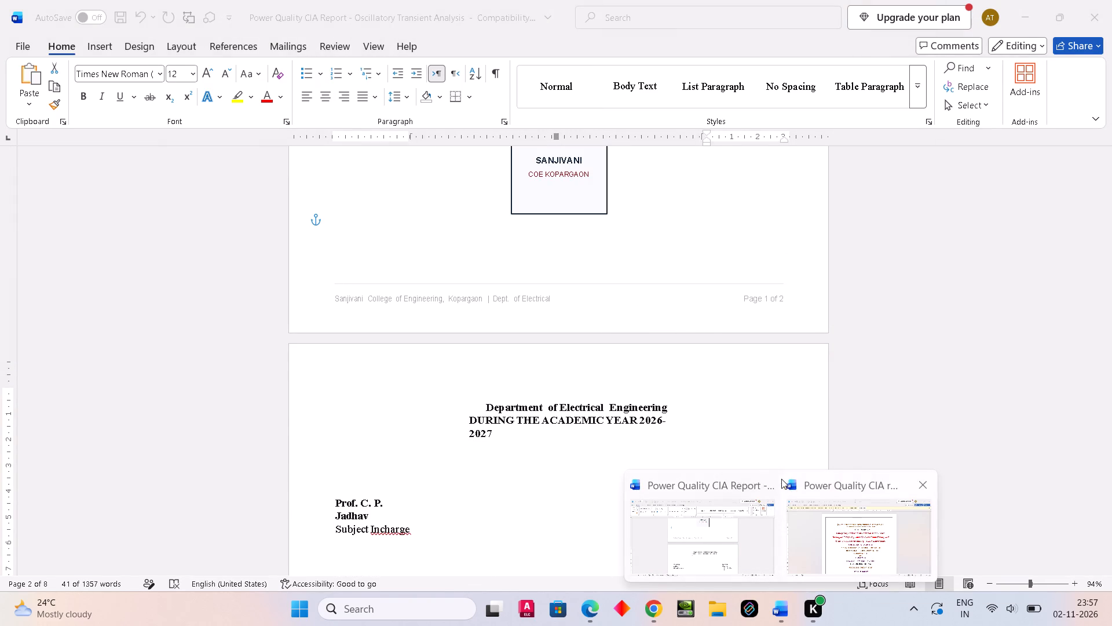
pyautogui.click(728, 550)
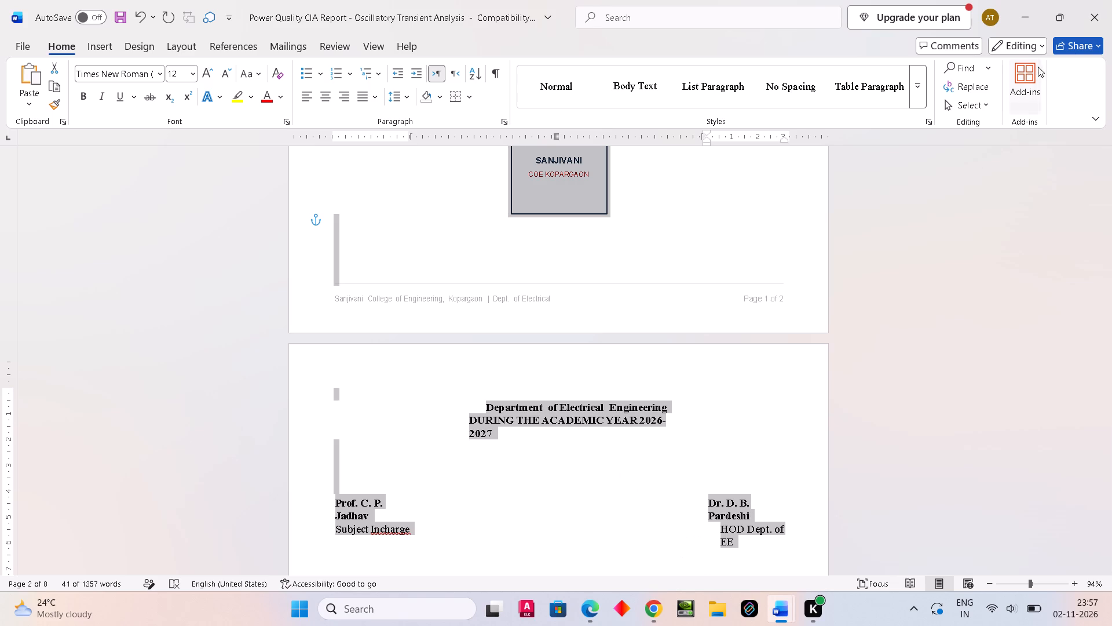
pyautogui.click(1091, 19)
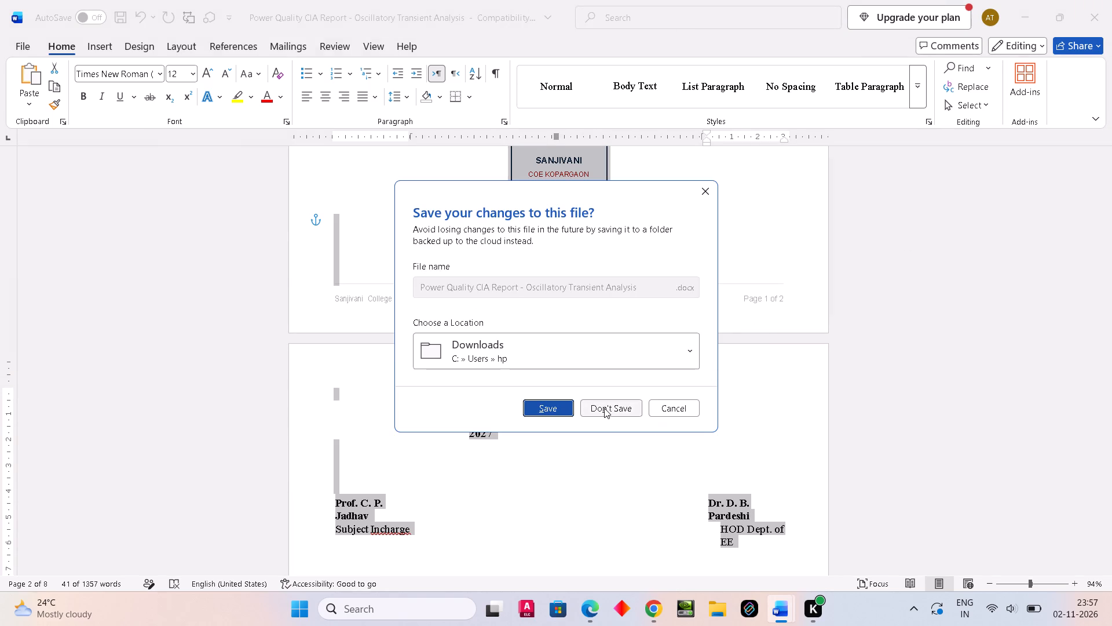
pyautogui.click(604, 407)
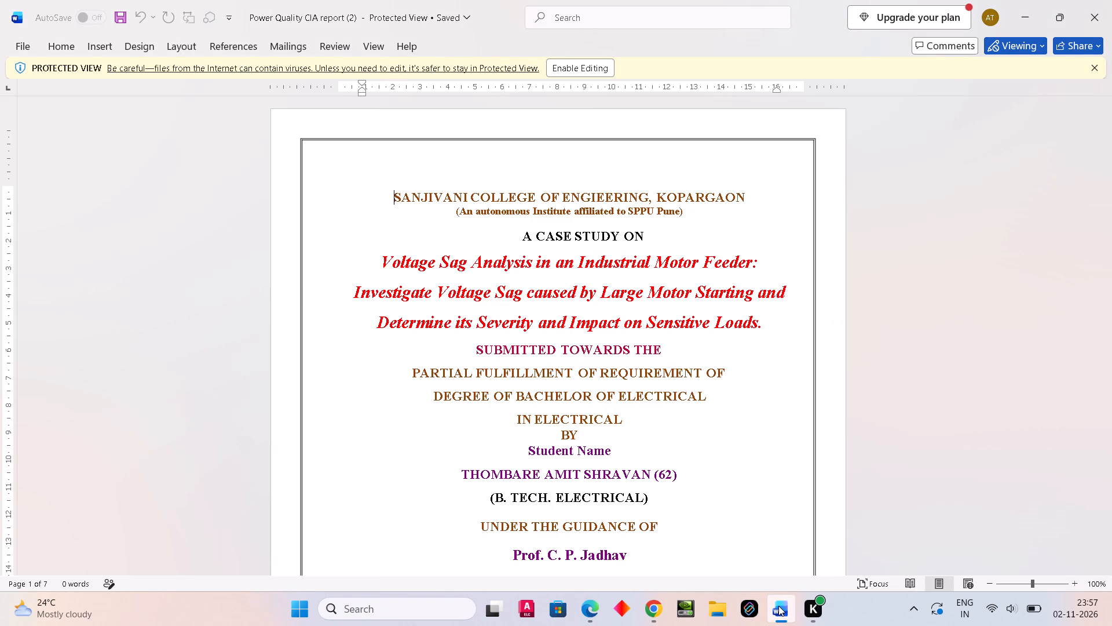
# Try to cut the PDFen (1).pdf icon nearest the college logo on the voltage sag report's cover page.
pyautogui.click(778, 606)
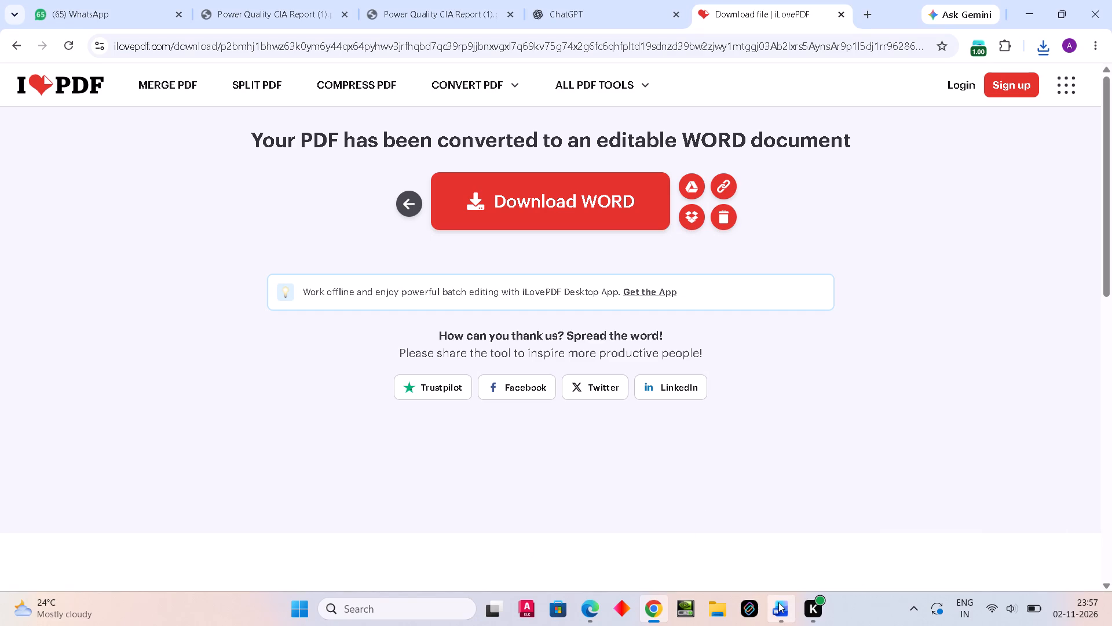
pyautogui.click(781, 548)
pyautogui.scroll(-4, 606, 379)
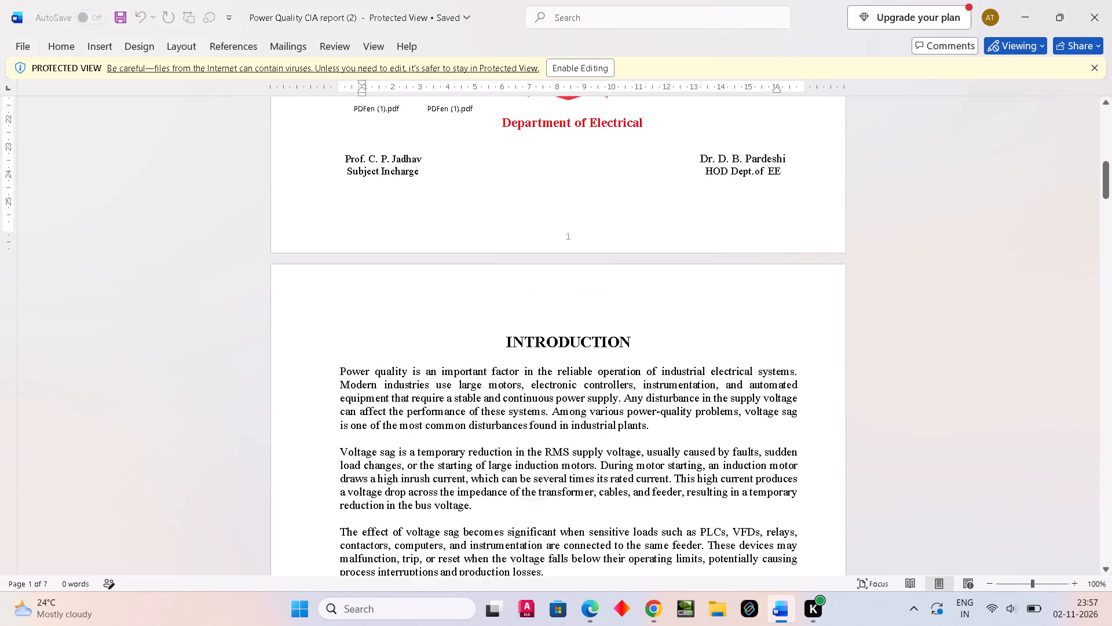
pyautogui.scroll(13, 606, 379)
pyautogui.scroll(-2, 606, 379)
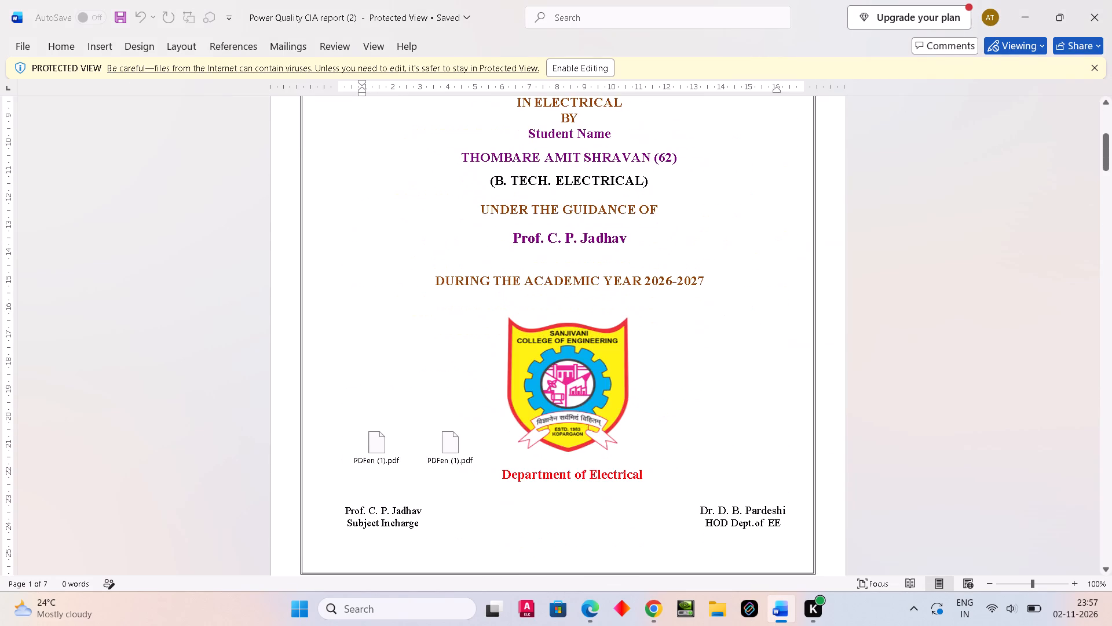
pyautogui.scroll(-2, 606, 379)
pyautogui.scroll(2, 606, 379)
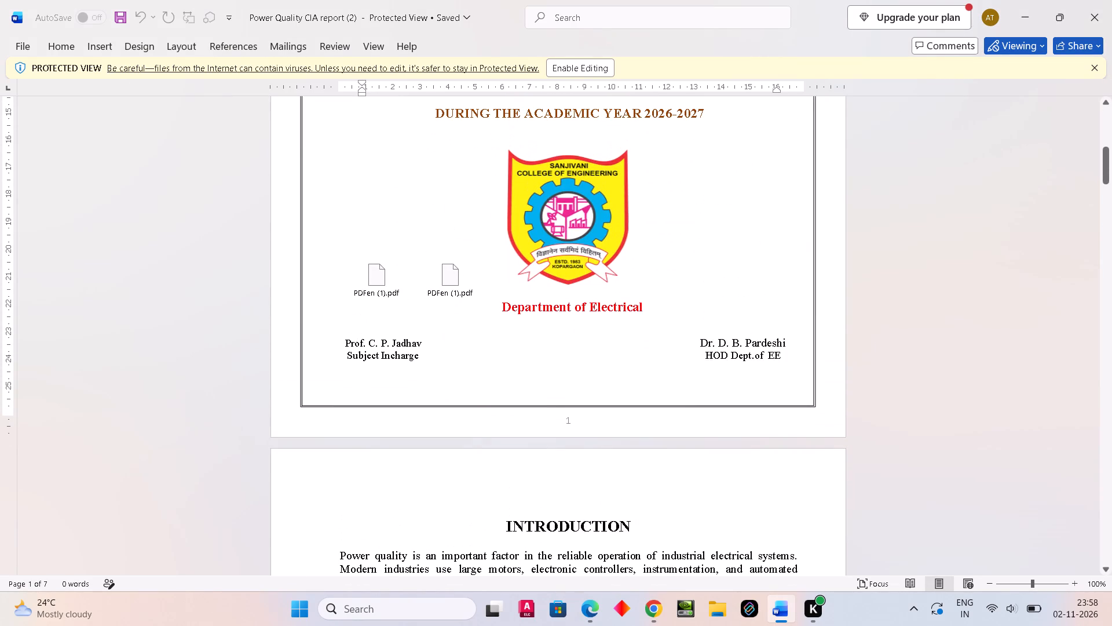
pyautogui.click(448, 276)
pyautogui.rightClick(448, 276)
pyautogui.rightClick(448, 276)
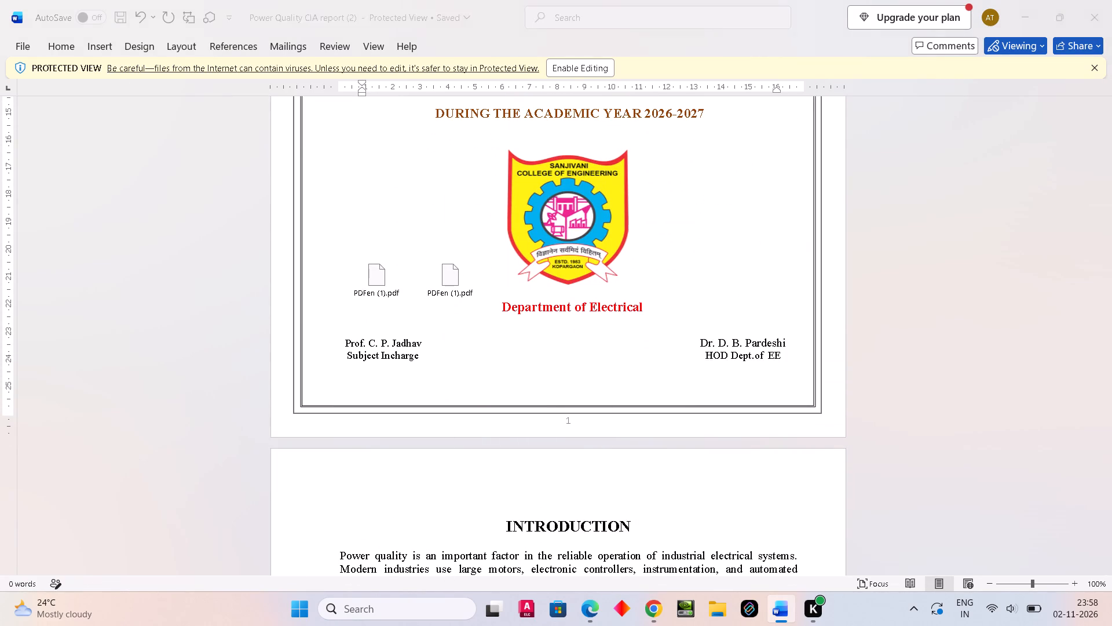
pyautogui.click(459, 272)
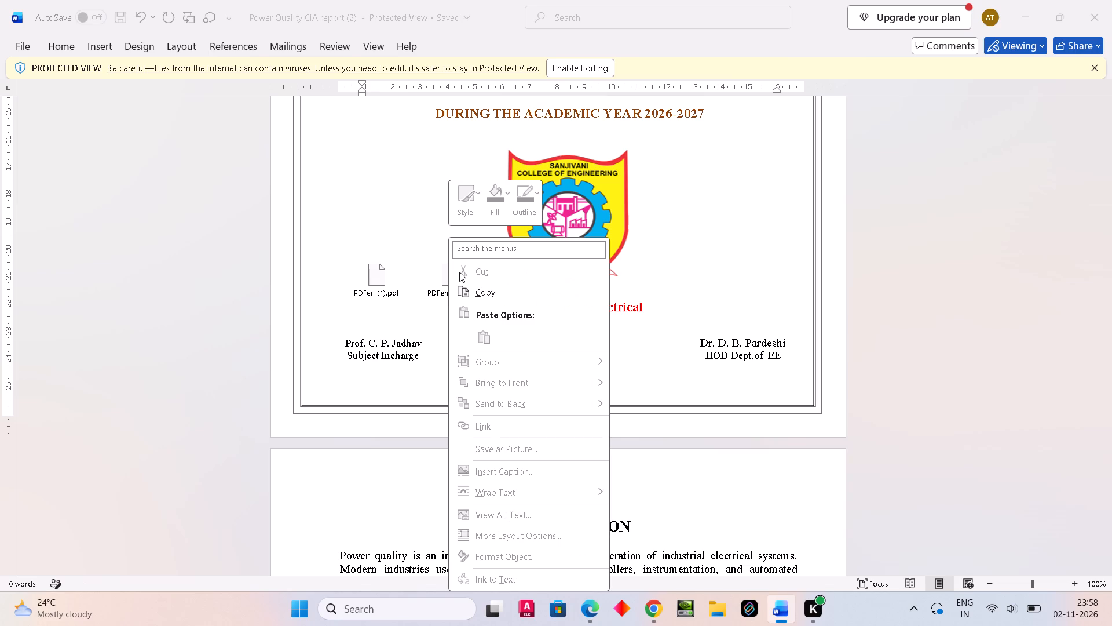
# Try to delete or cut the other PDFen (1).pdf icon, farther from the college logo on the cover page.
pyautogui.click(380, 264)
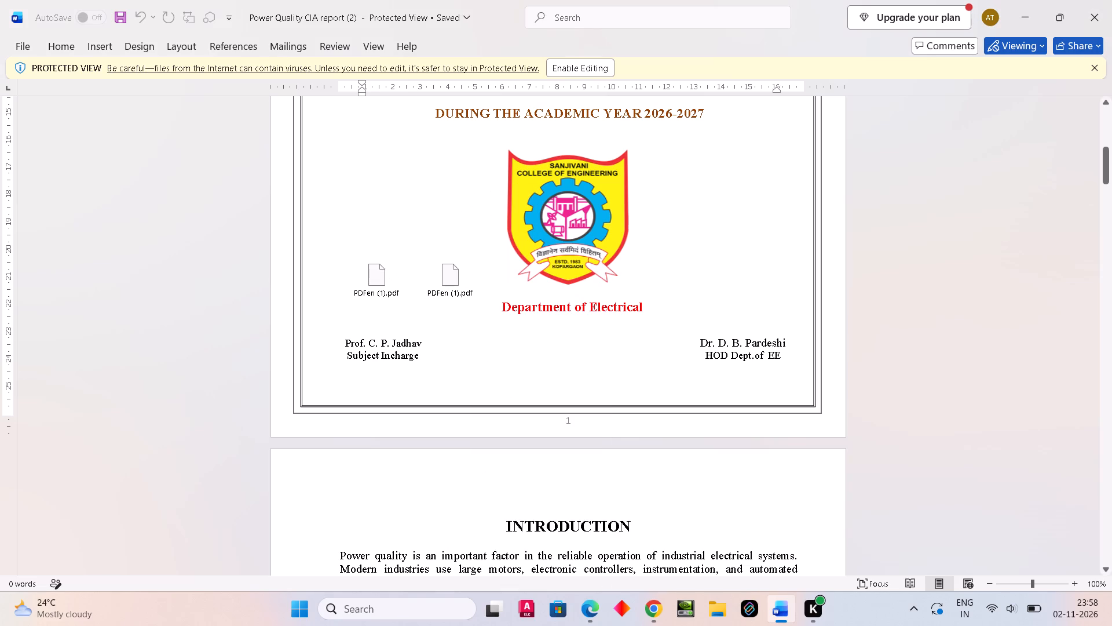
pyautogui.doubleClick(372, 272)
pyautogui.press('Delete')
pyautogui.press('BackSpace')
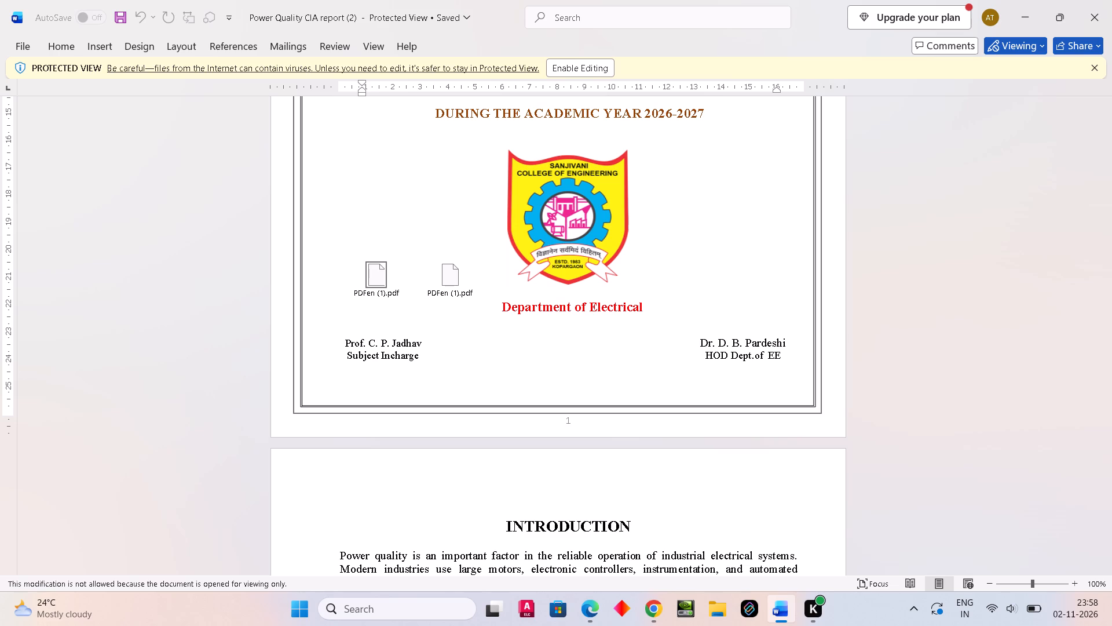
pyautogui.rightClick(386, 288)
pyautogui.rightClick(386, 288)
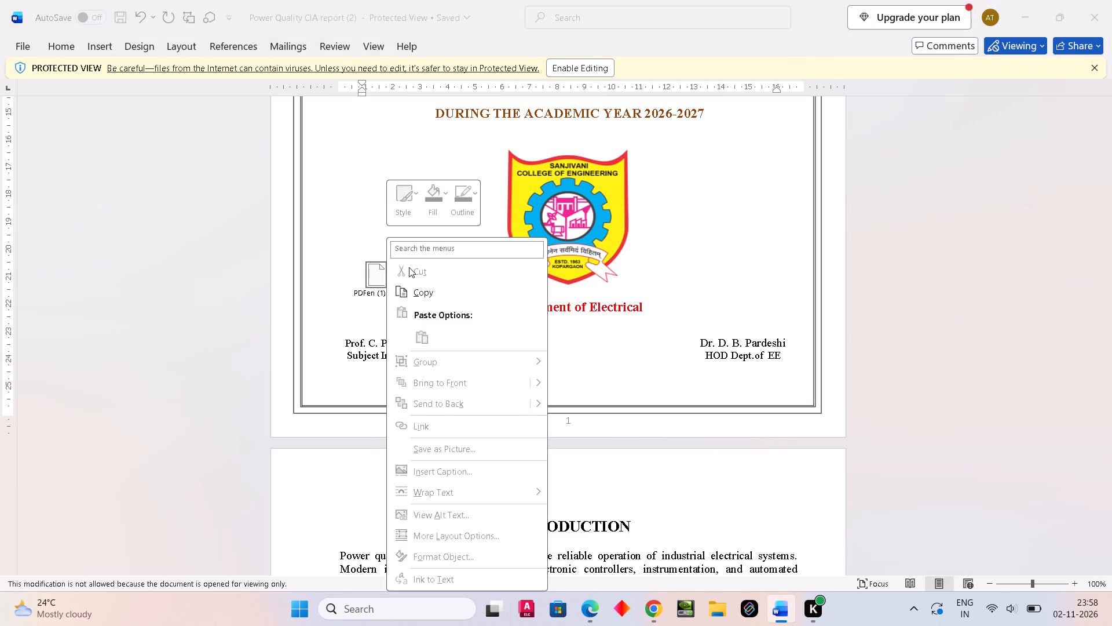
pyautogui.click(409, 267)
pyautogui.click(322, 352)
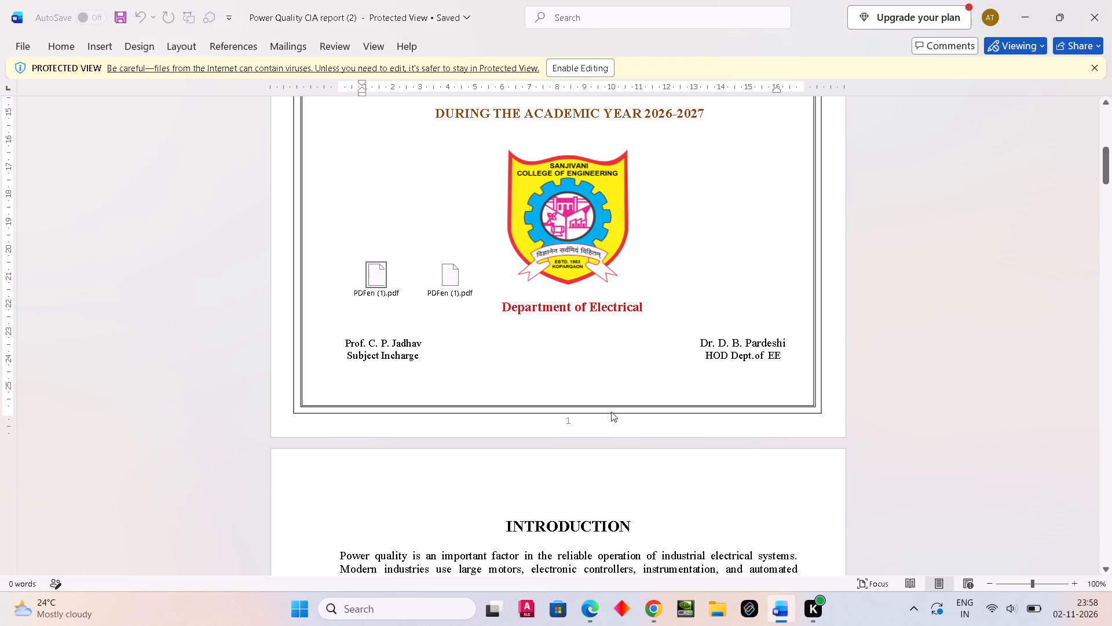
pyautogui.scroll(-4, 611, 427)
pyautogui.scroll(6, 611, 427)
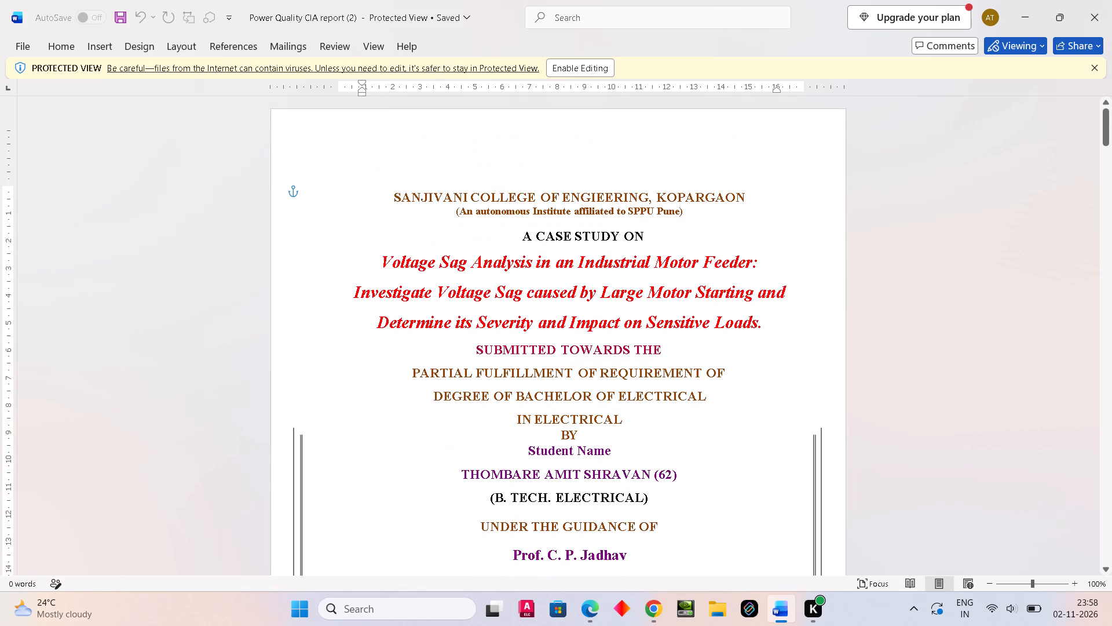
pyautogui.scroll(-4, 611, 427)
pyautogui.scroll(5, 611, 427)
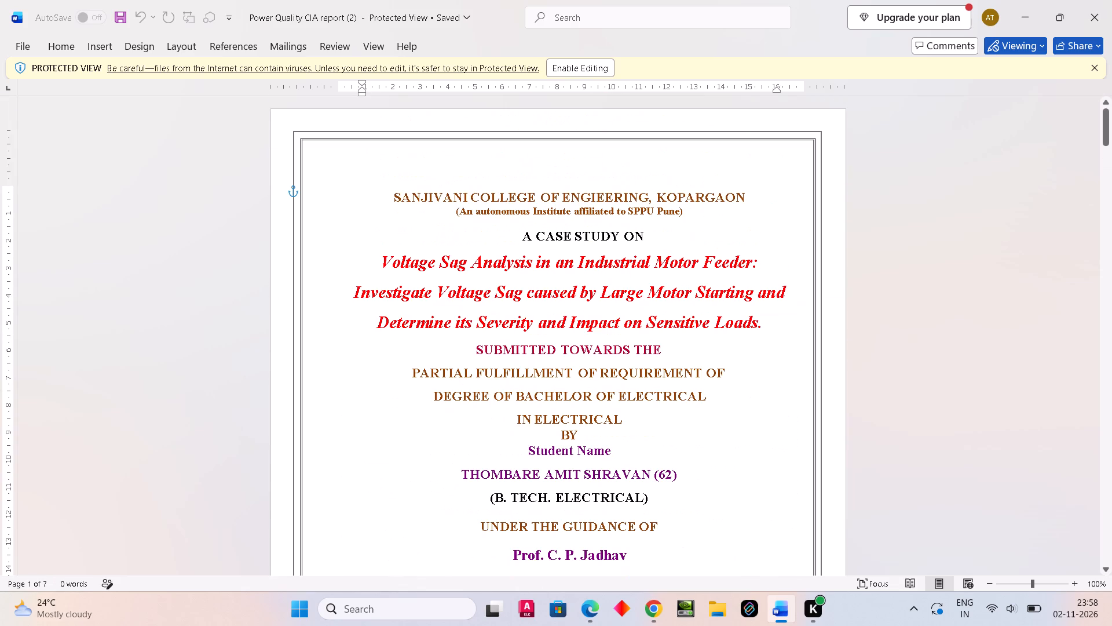